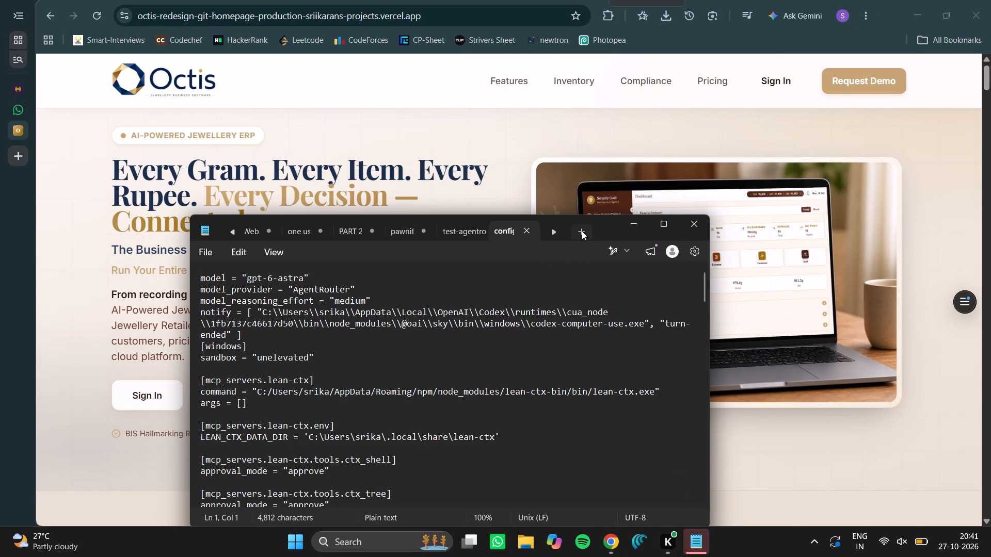
# Write the line "hero section - pdf lo 1" at the start of a new blank note.
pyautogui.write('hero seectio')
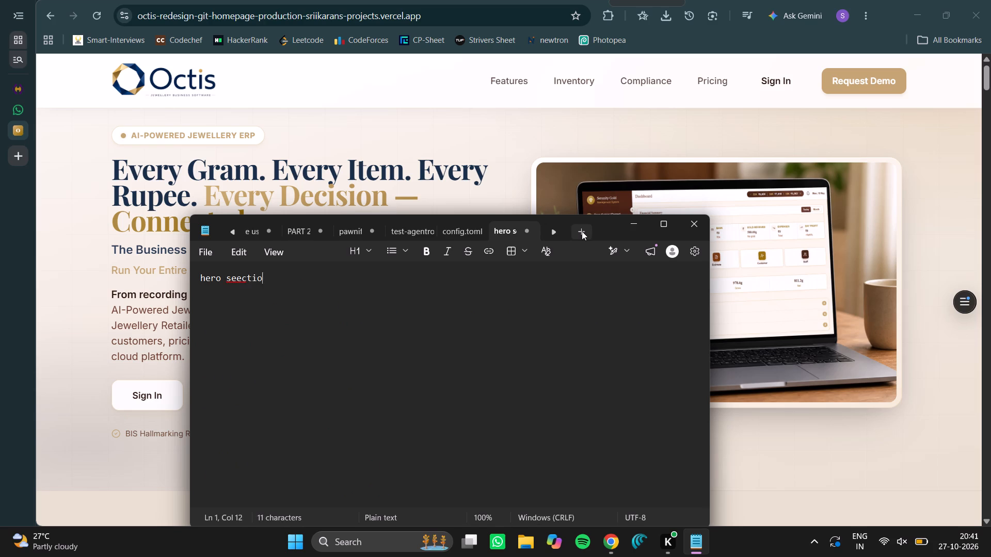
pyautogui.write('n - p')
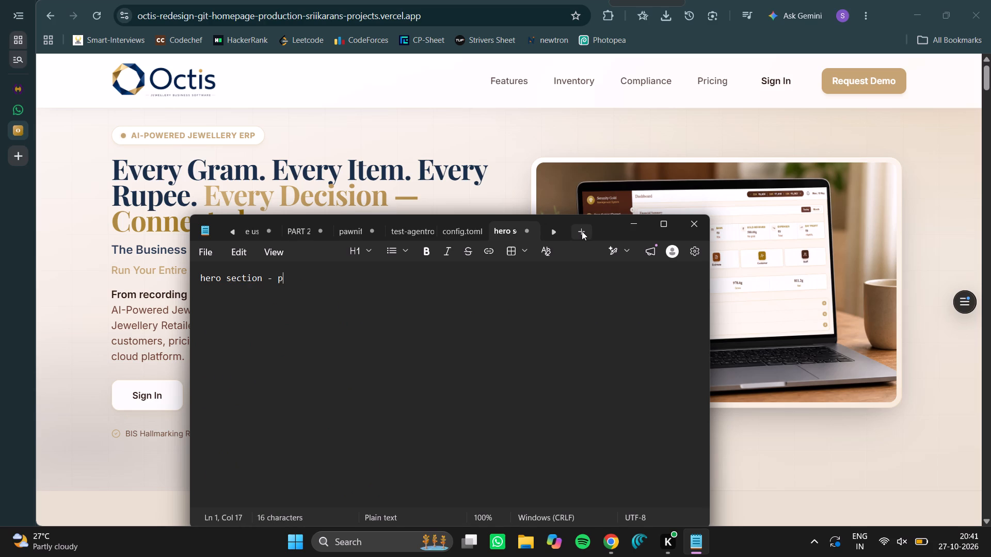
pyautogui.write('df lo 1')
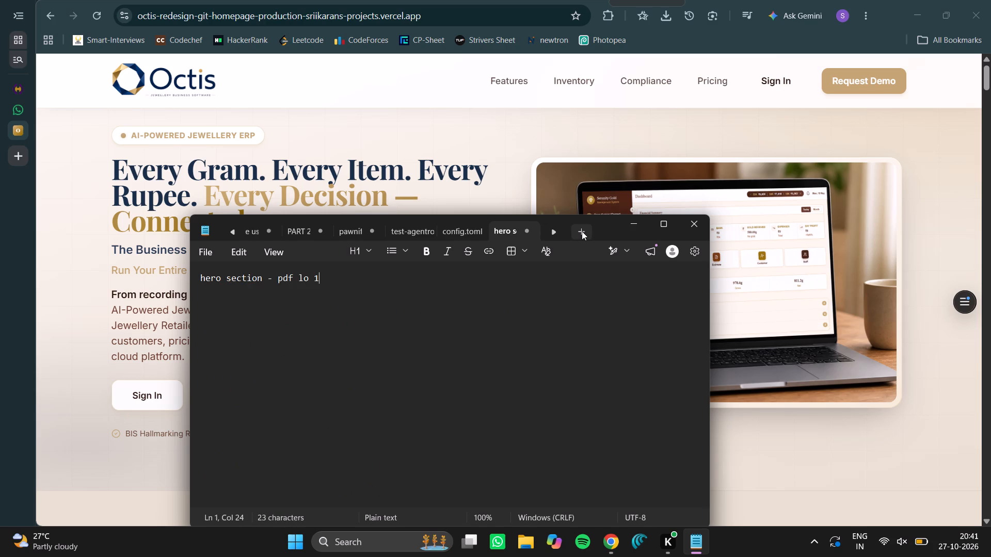
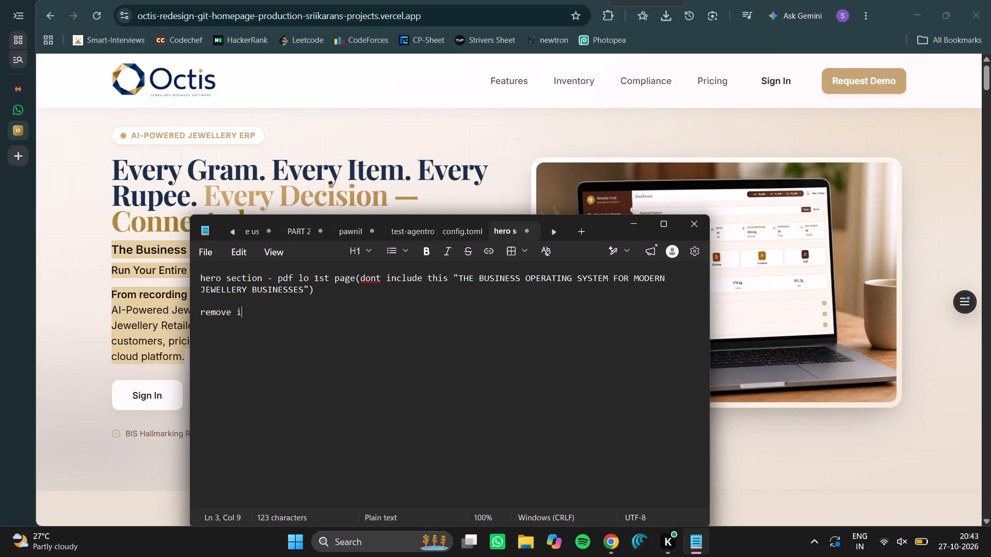
# Complete the note line as "remove in dep website", followed by the copied hero subheadings and description paragraph in double quotes.
pyautogui.write('n dep w')
pyautogui.write('ebsite')
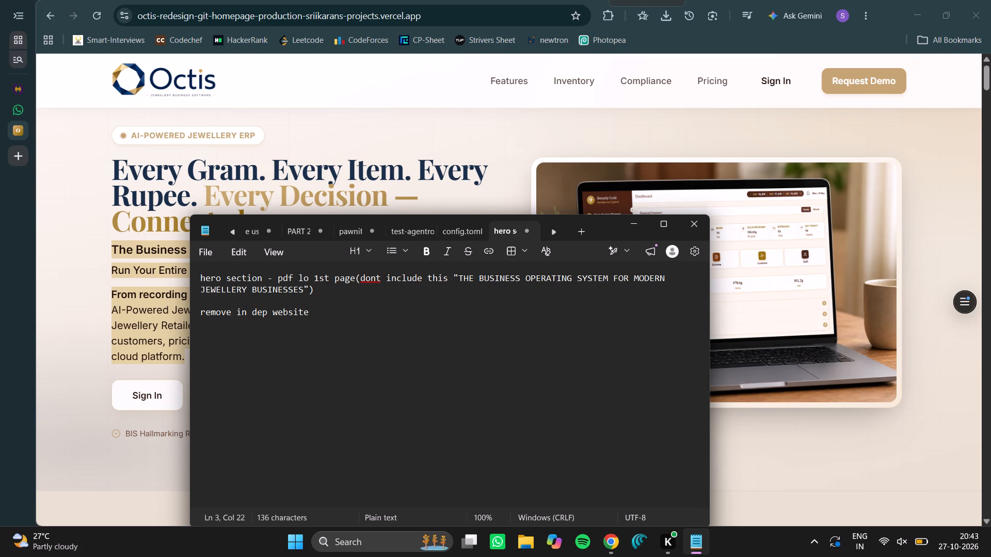
pyautogui.press('space')
pyautogui.press('space')
pyautogui.write('""')
pyautogui.press('Left')
pyautogui.hotkey('ctrl', 'v')
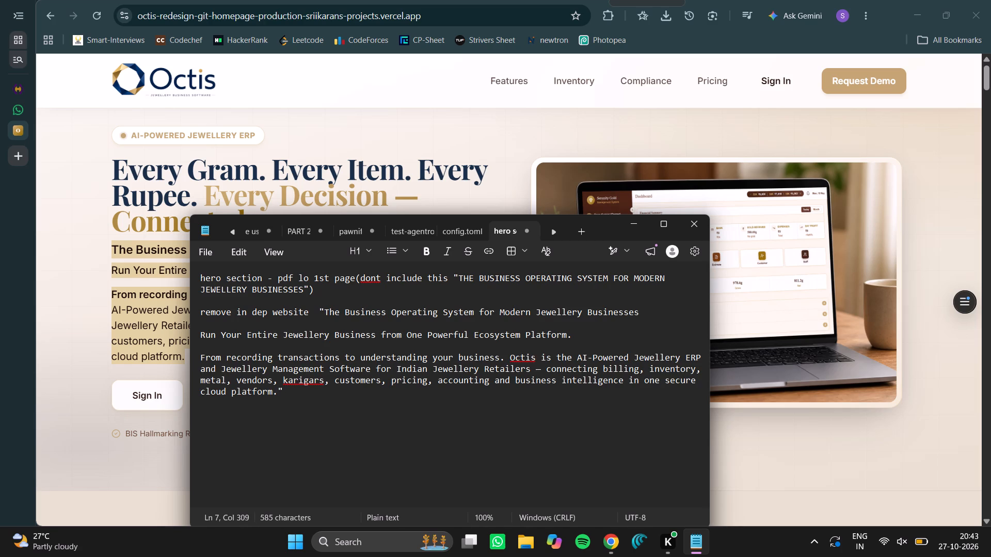
pyautogui.press('Right')
# Add blank lines below the quoted hero text, check the web page, and add the note "demo ki calender" a few lines down.
pyautogui.press('Return')
pyautogui.press('Return')
pyautogui.press('Return')
pyautogui.press('Return')
pyautogui.press('Return')
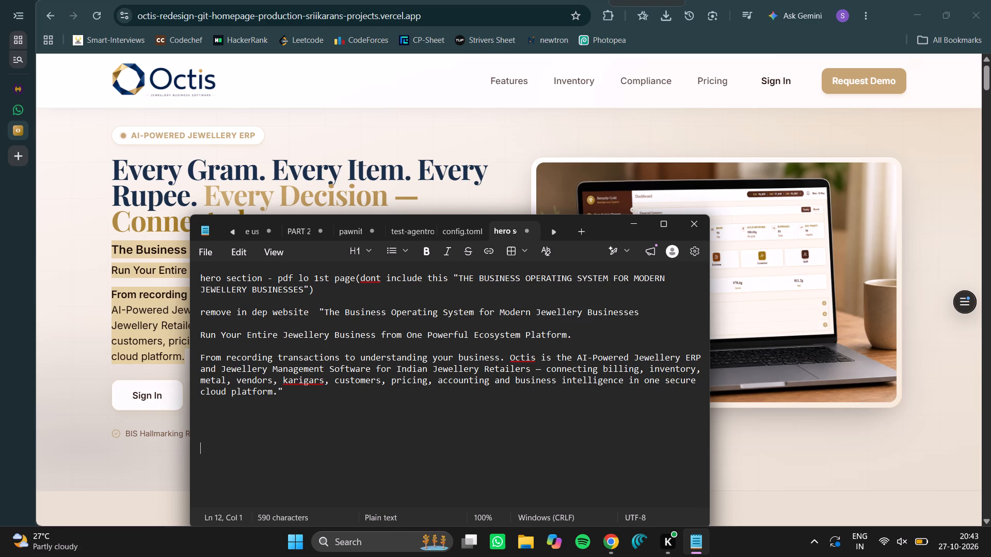
pyautogui.press('Return')
pyautogui.press('Return')
pyautogui.press('Return')
pyautogui.press('Return')
pyautogui.press('Return')
pyautogui.press('Return')
pyautogui.press('Return')
pyautogui.press('Return')
pyautogui.click(71, 284)
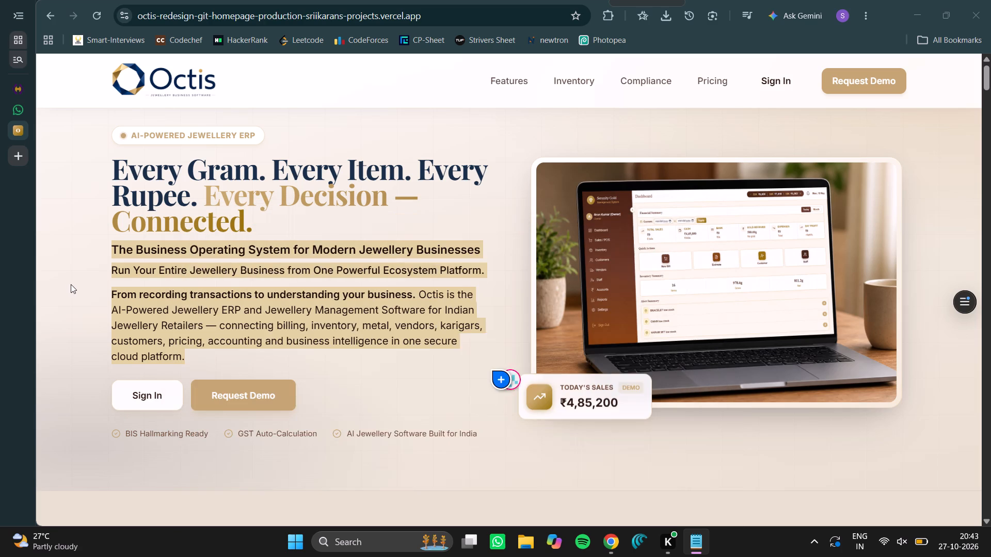
pyautogui.scroll(-1, 71, 284)
pyautogui.scroll(-3, 286, 421)
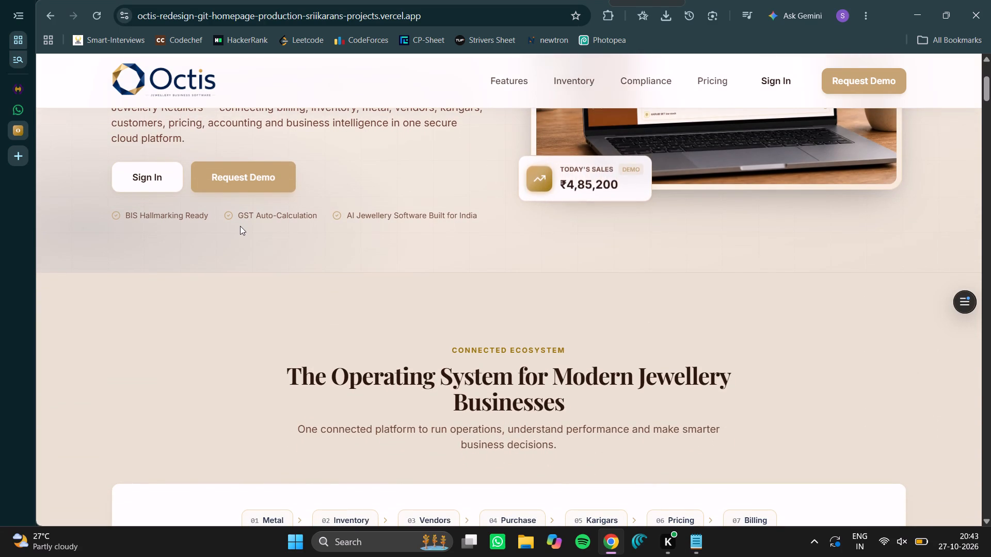
pyautogui.hotkey('alt', 'Tab')
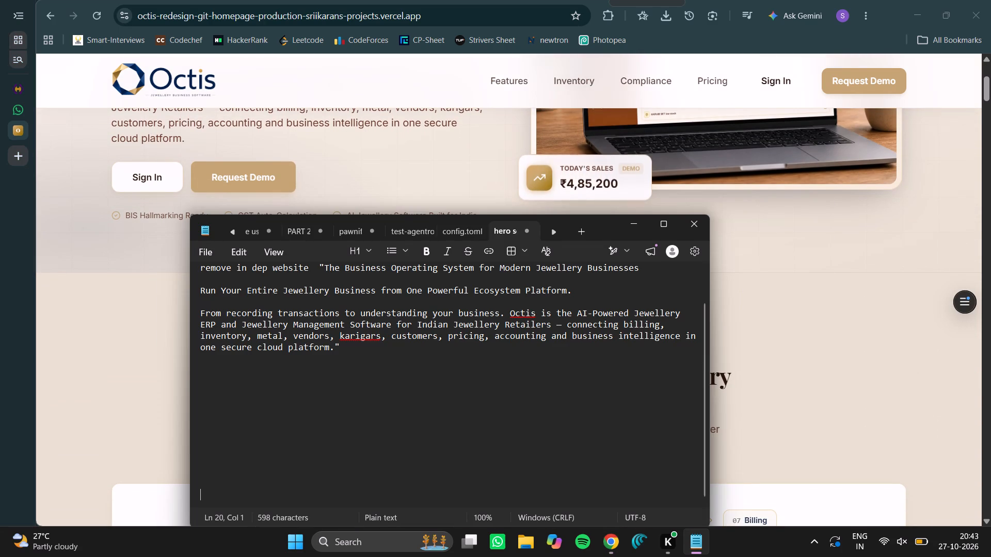
pyautogui.click(277, 401)
pyautogui.write('demo ki calender')
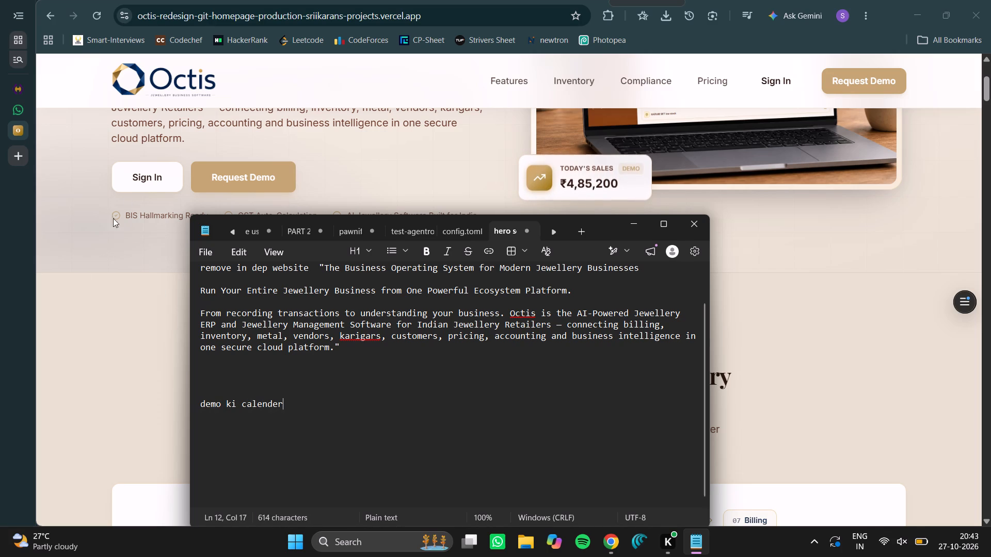
# Switch to the Octis homepage in Chrome and examine its hero section and the start of the section below.
pyautogui.click(123, 283)
pyautogui.scroll(9, 123, 283)
pyautogui.hscroll(1, 316, 405)
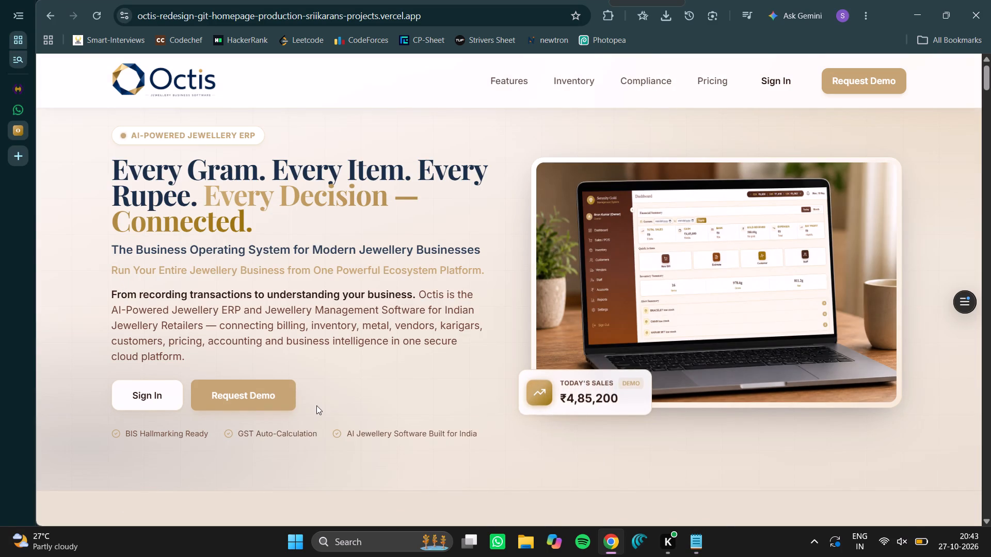
pyautogui.hscroll(1, 316, 405)
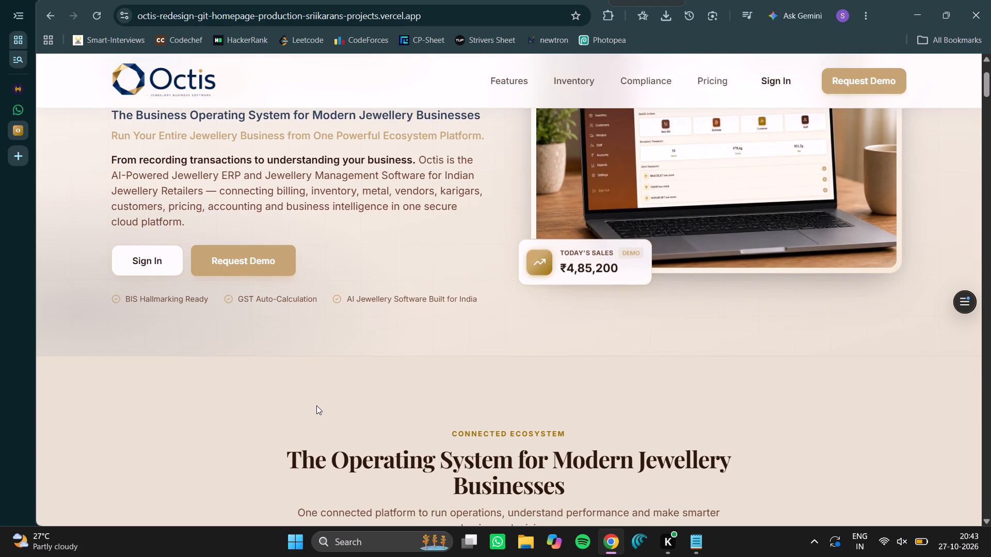
pyautogui.hscroll(1, 316, 405)
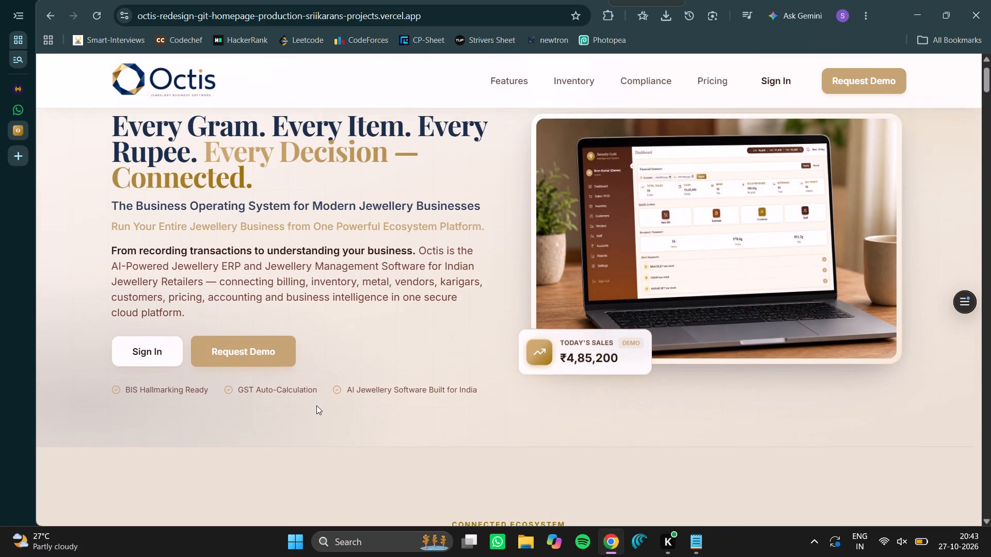
pyautogui.hscroll(1, 316, 405)
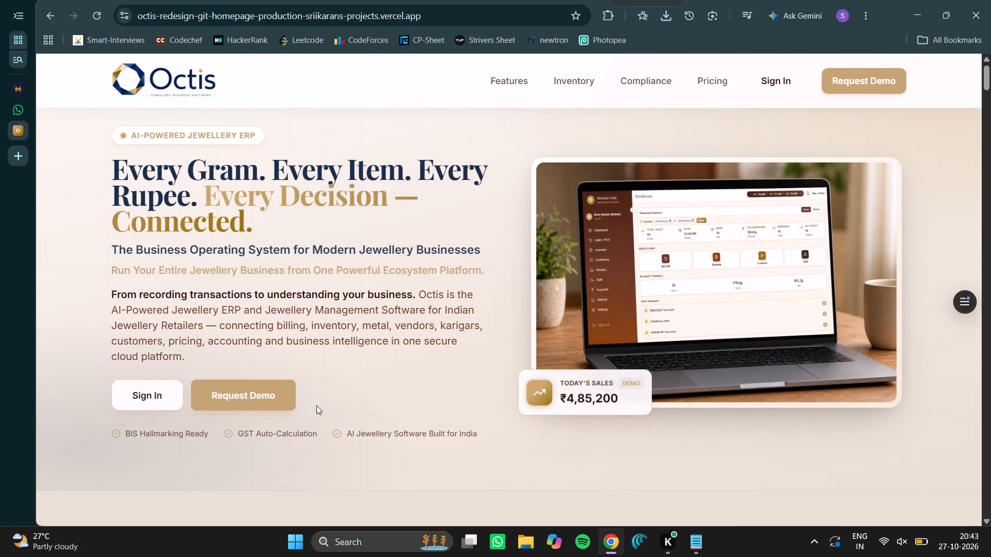
pyautogui.hscroll(1, 316, 405)
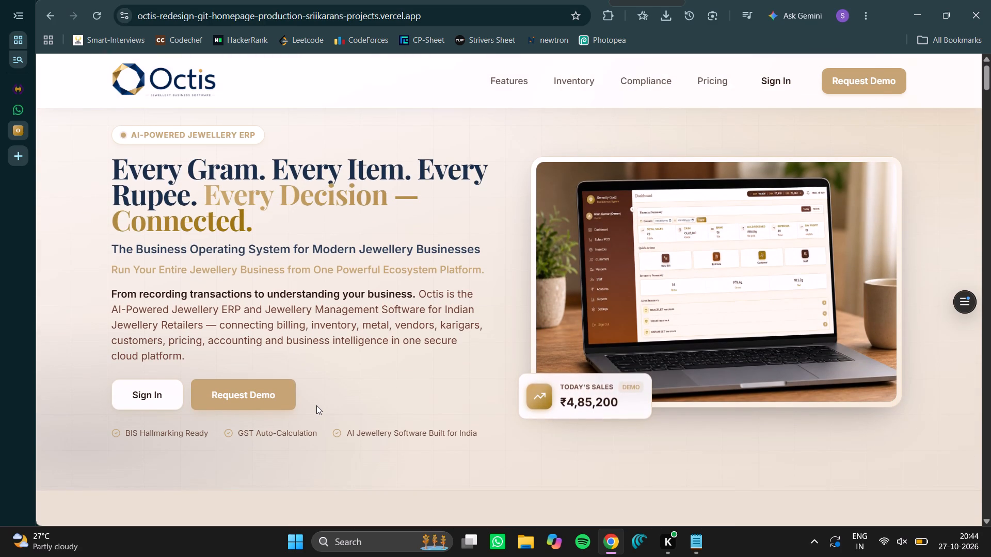
pyautogui.hscroll(2, 316, 405)
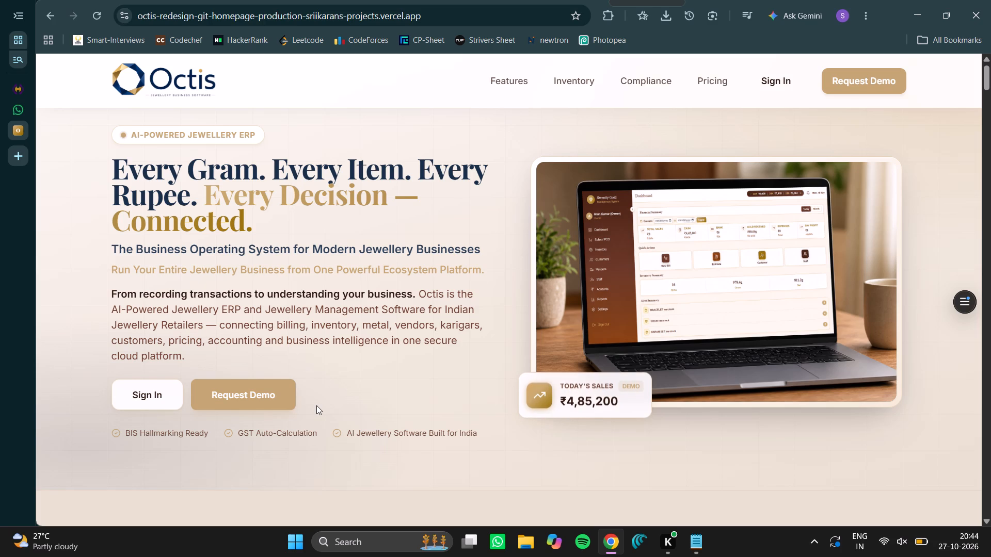
pyautogui.hscroll(1, 316, 405)
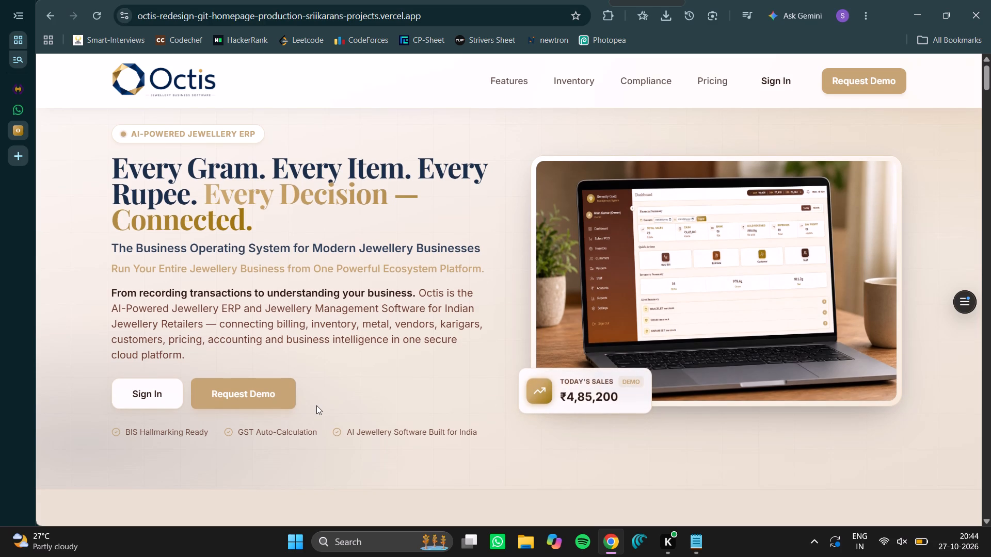
pyautogui.hscroll(2, 316, 405)
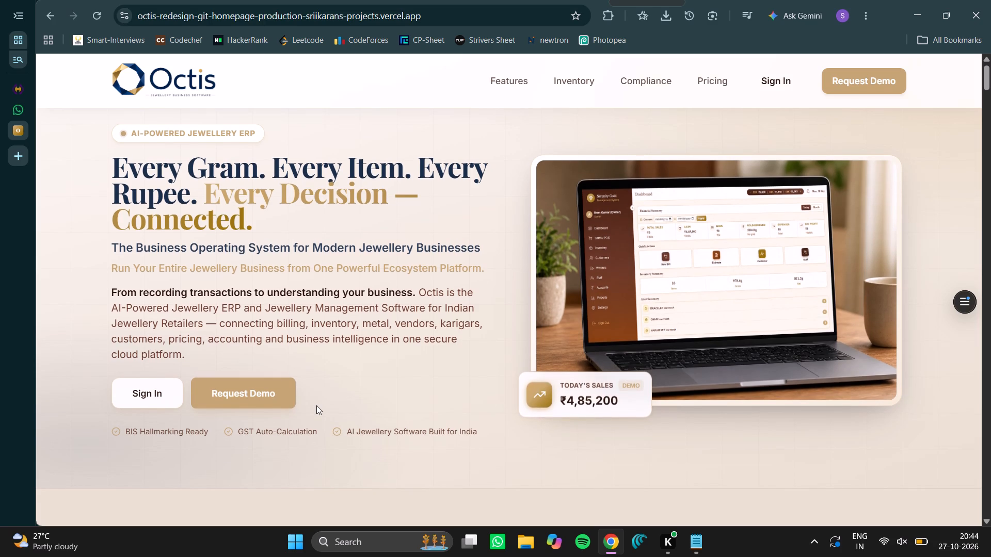
pyautogui.hscroll(1, 316, 405)
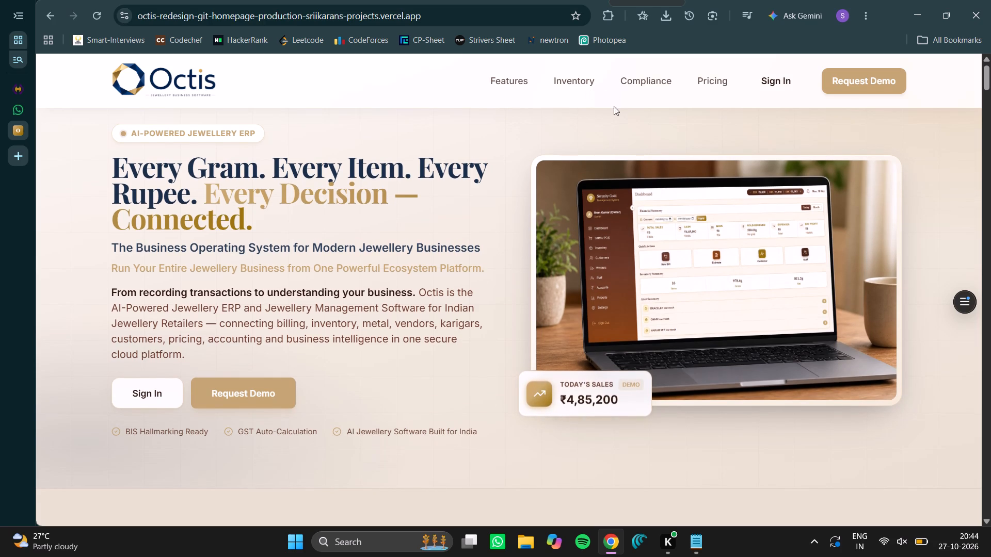
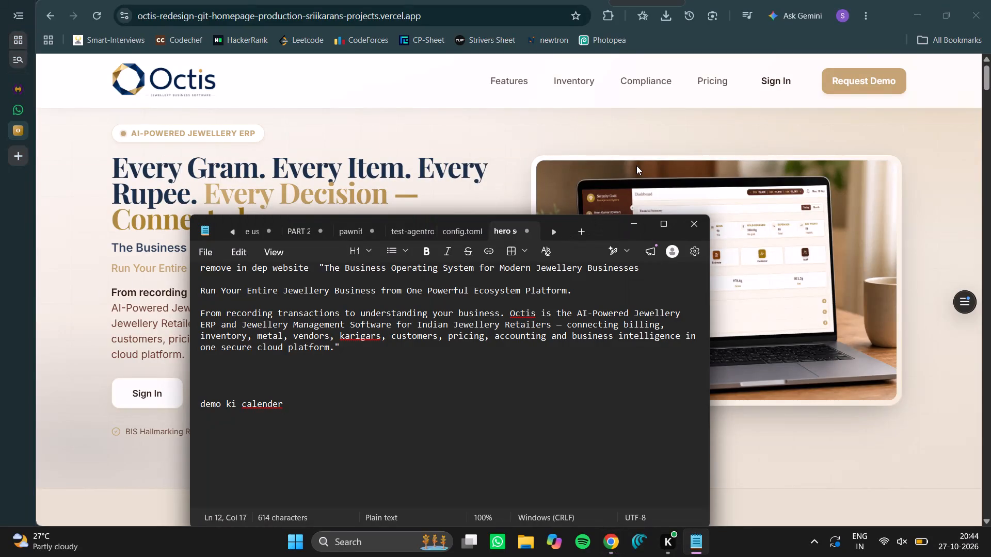
# Switch to the Octis homepage in Chrome and examine the Connected Ecosystem section and the hero section above it.
pyautogui.hotkey('alt', 'Tab')
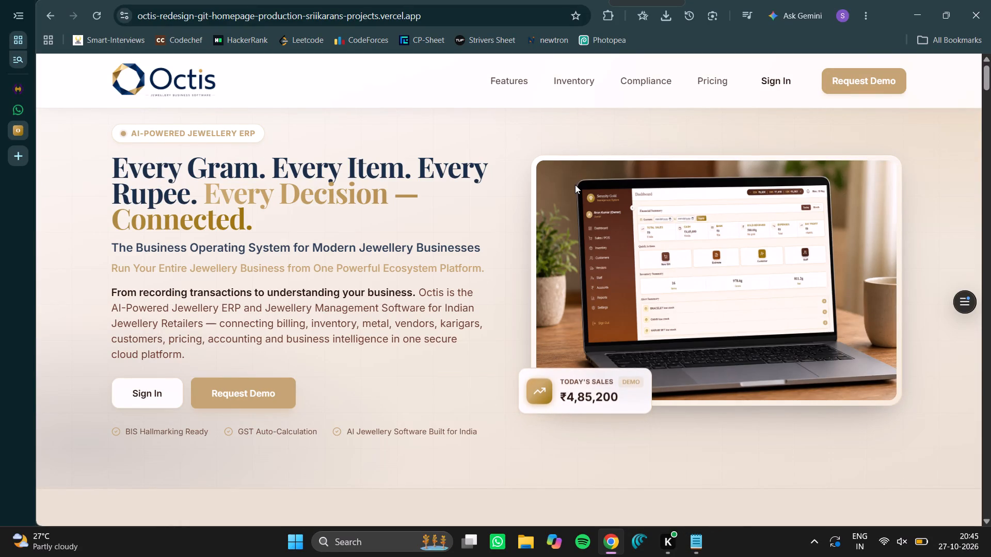
pyautogui.scroll(-5, 577, 185)
pyautogui.scroll(1, 577, 185)
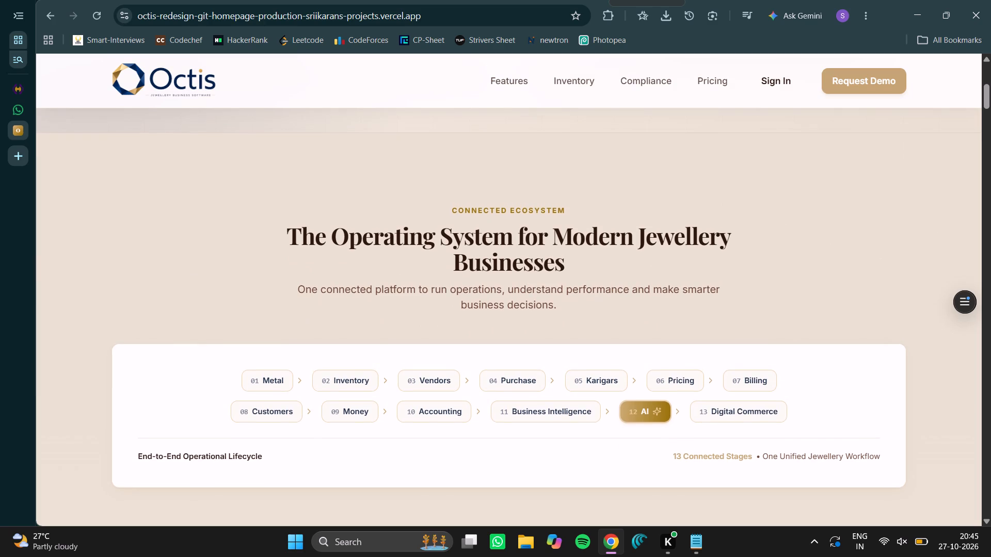
pyautogui.scroll(2, 577, 185)
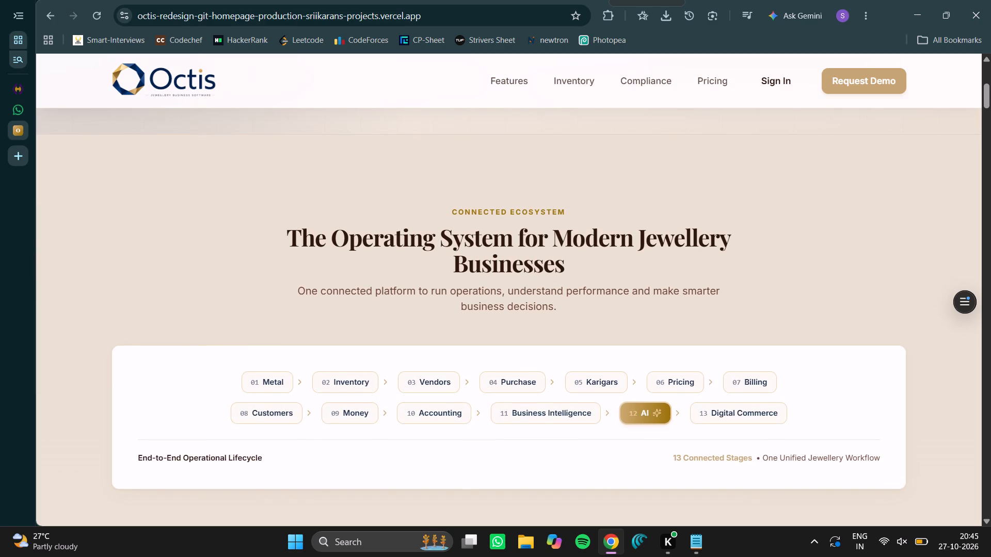
pyautogui.scroll(1, 577, 185)
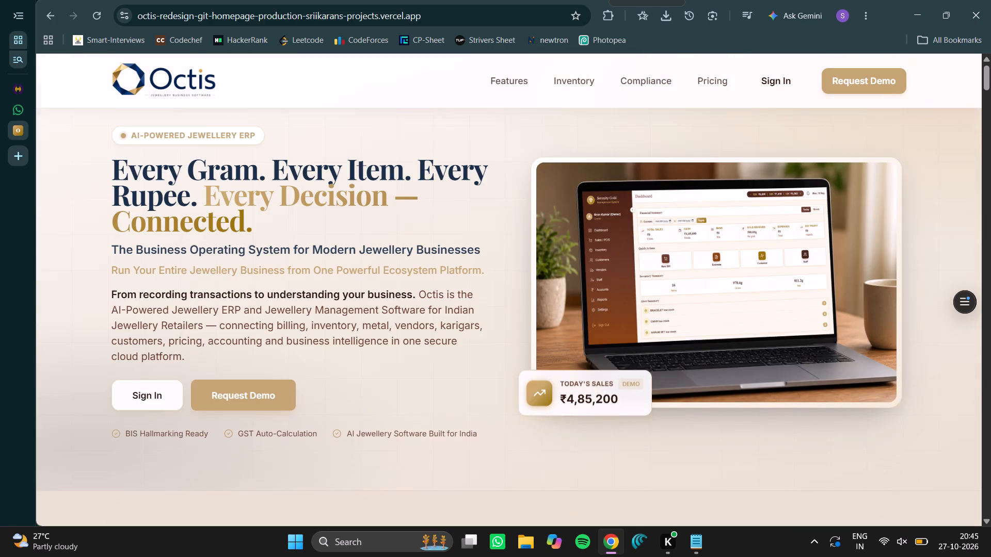
pyautogui.scroll(1, 577, 185)
# In the Notepad file, add the note "add live price" two lines below "demo ki calender", rechecking the homepage hero before writing it.
pyautogui.hotkey('alt', 'Tab')
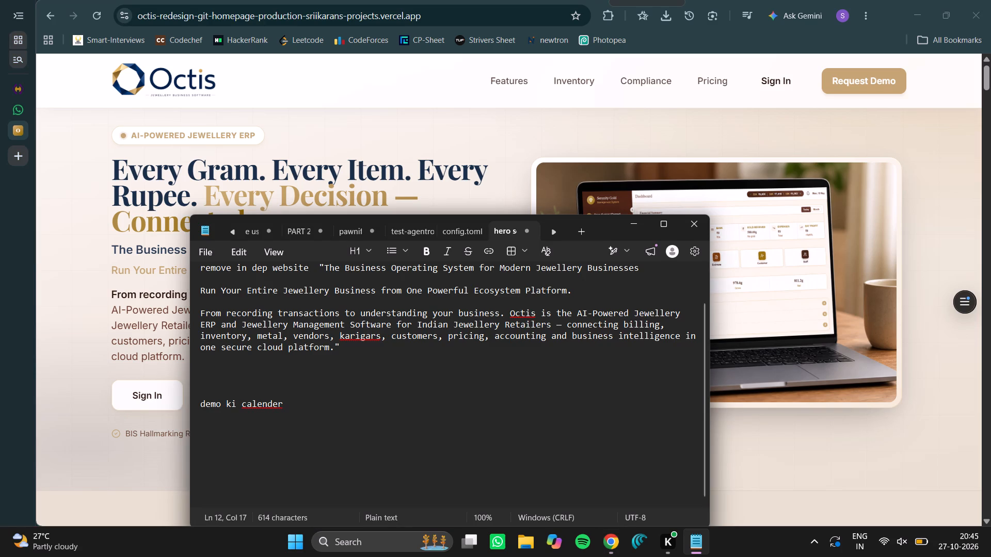
pyautogui.press('Return')
pyautogui.press('Return')
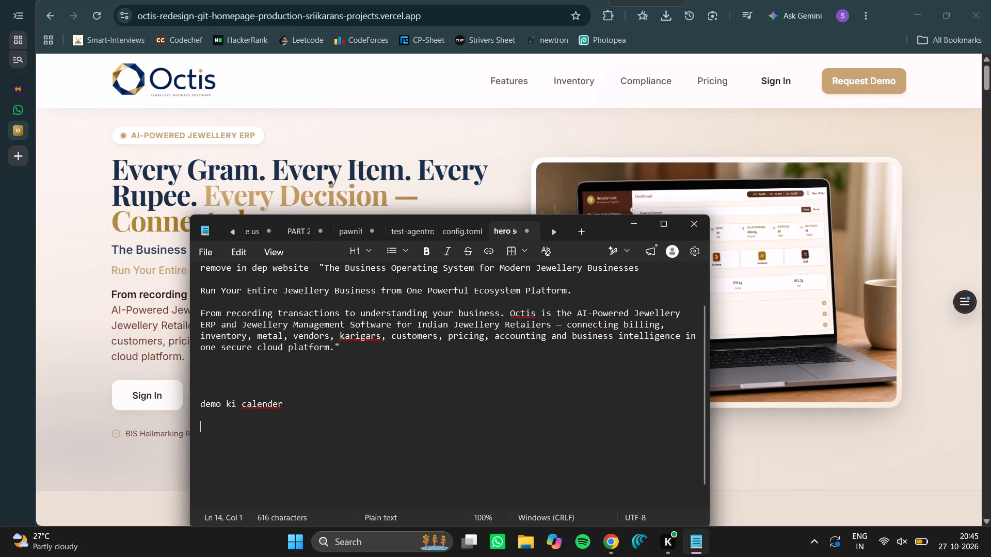
pyautogui.moveTo(160, 368); pyautogui.dragTo(366, 388)
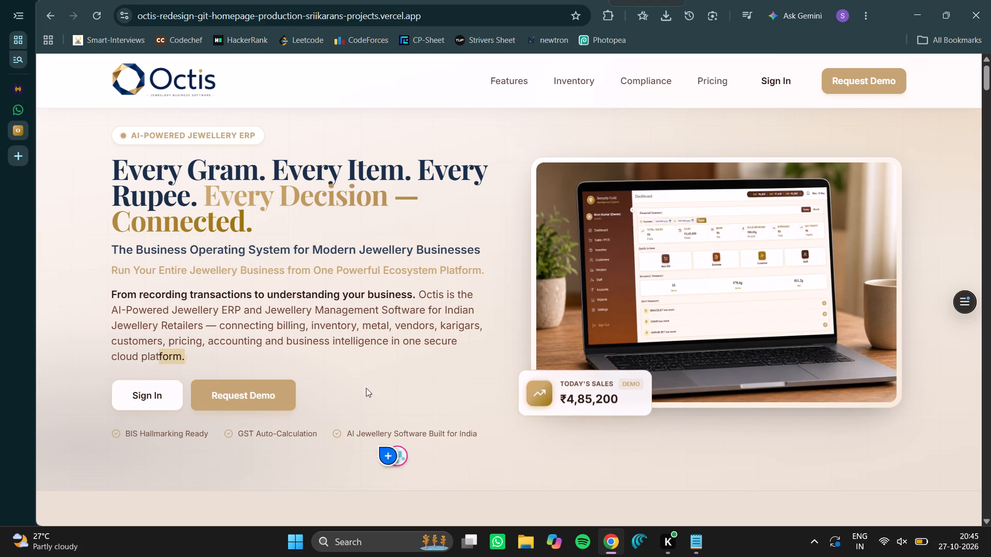
pyautogui.moveTo(366, 388); pyautogui.dragTo(387, 368)
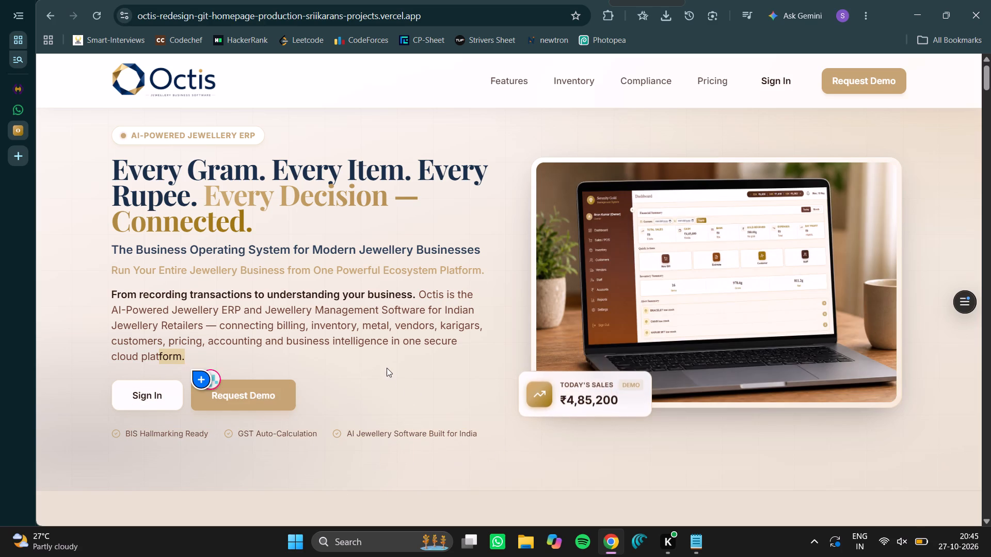
pyautogui.moveTo(387, 368); pyautogui.dragTo(386, 367)
pyautogui.click(386, 367)
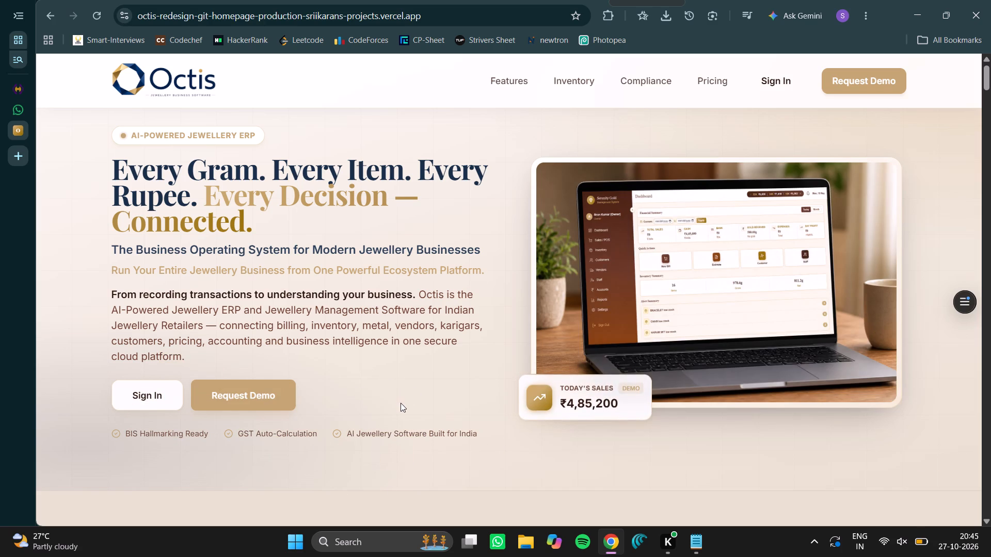
pyautogui.hotkey('alt', 'Tab')
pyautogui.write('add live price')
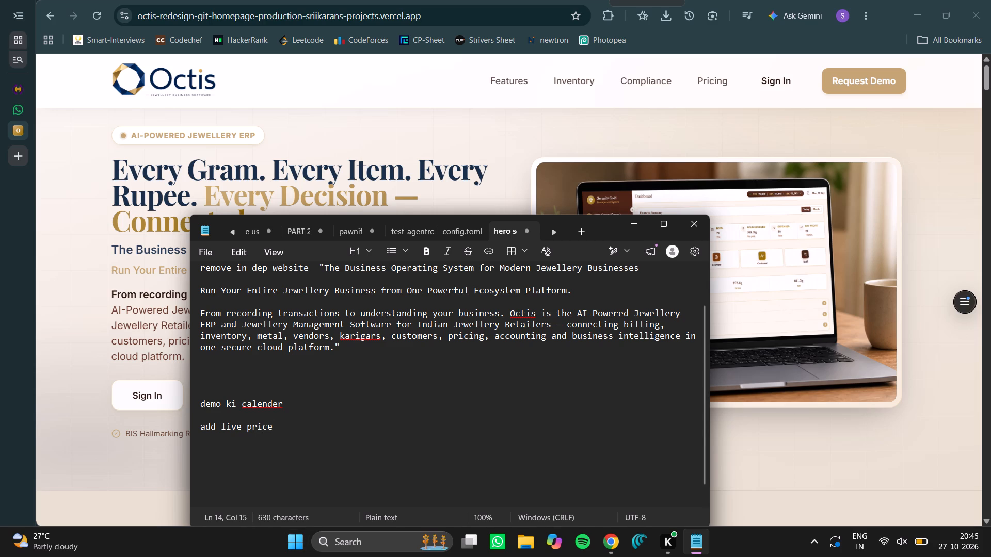
# Extend the "add live price" note with: beside "request demo", checking the homepage hero for the wording.
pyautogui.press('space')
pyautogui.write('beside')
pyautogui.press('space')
pyautogui.click(130, 429)
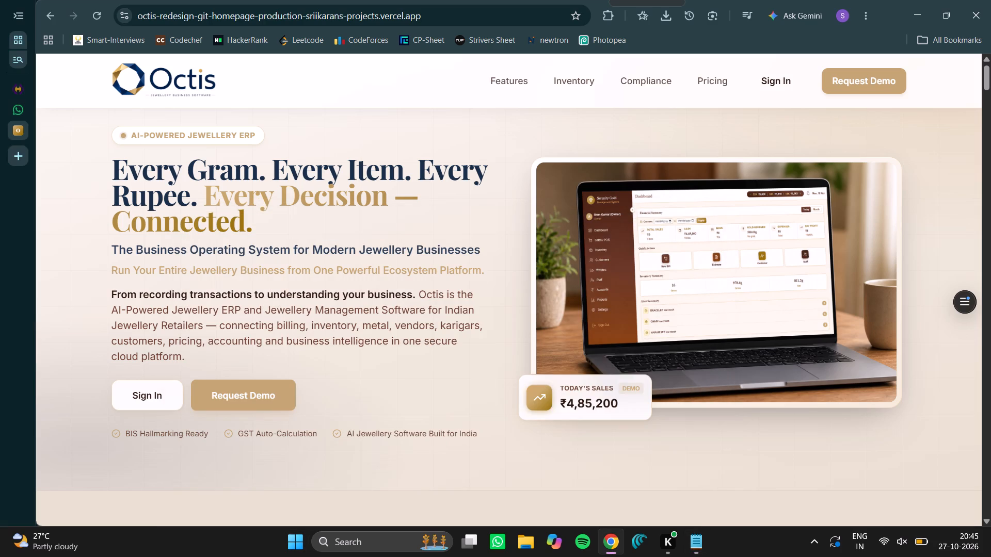
pyautogui.hotkey('alt', 'Tab')
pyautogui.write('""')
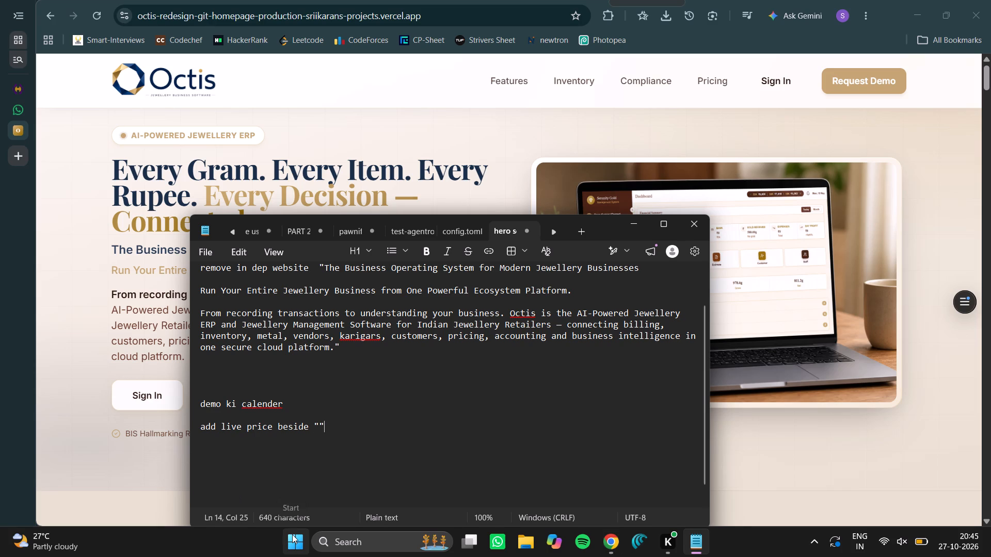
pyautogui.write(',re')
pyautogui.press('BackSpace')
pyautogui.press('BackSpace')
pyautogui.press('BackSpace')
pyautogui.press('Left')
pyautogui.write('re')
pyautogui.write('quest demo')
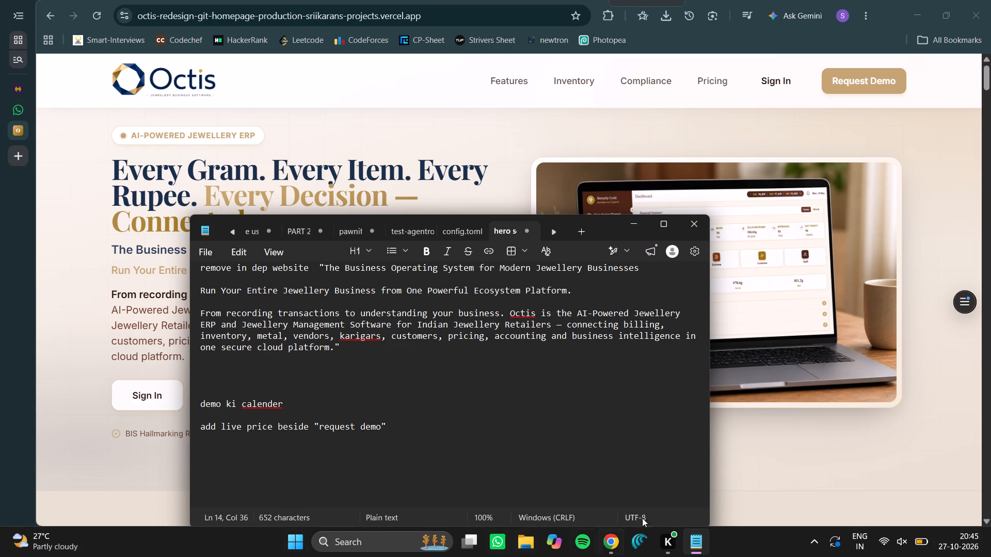
# Switch to the Octis homepage in Chrome and examine the Connected Ecosystem section below the hero.
pyautogui.click(779, 453)
pyautogui.scroll(-7, 779, 453)
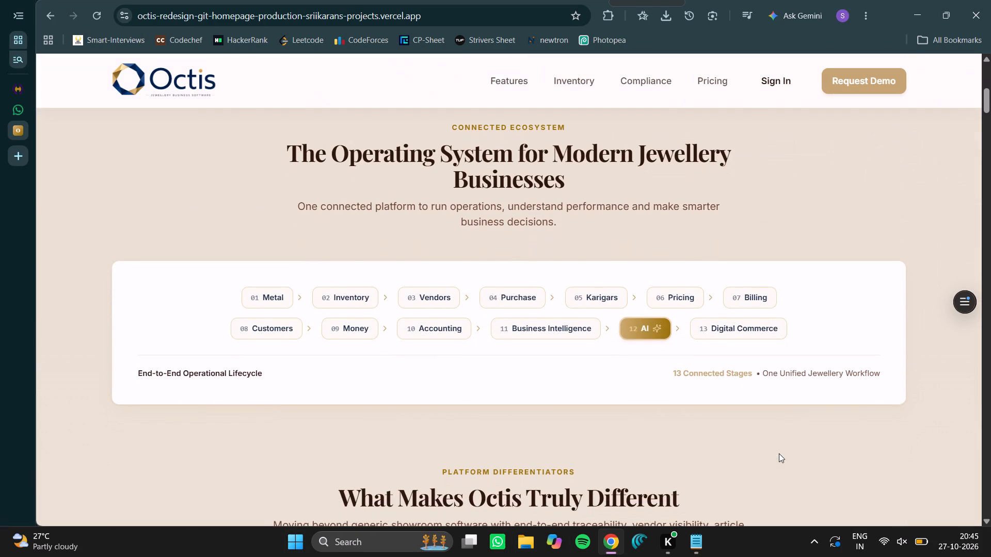
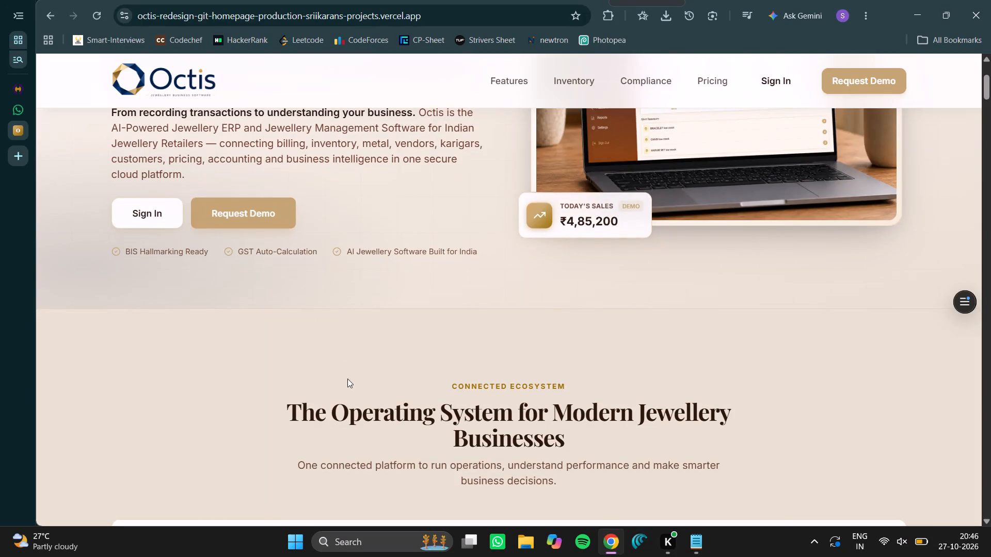
# Copy the hero's three-item line from "BIS Hallmarking Ready" to "AI Jewellery Software Built for India" and switch back to the Notepad file.
pyautogui.scroll(1, 347, 379)
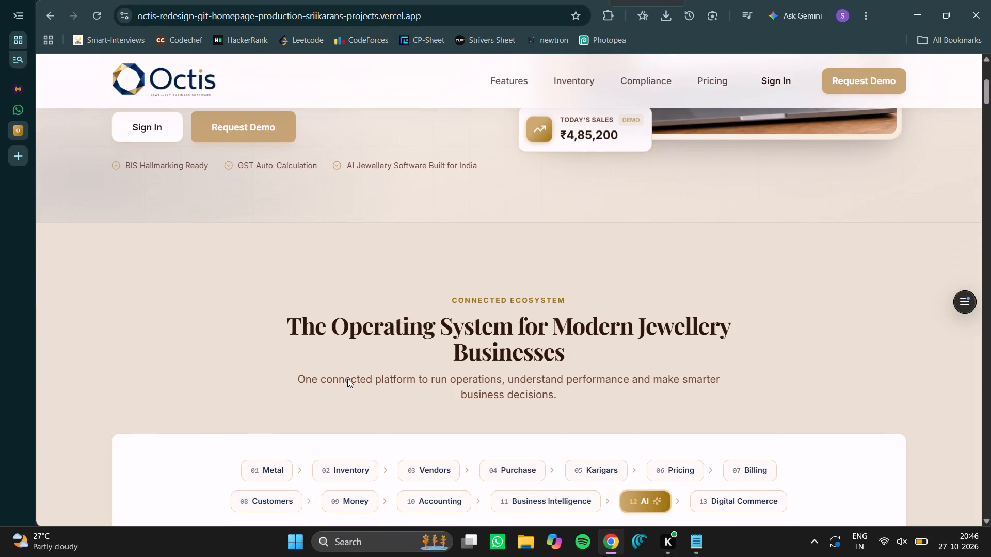
pyautogui.scroll(1, 347, 379)
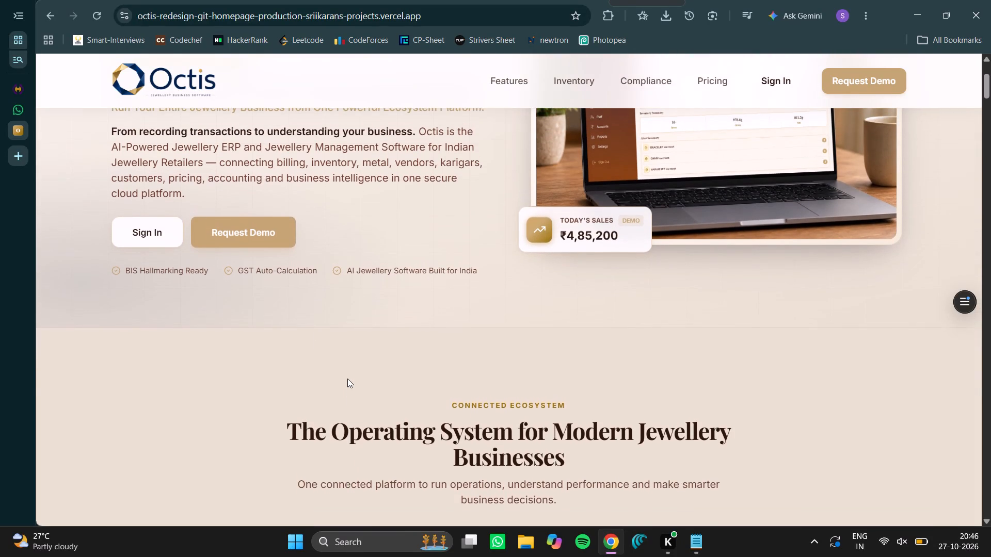
pyautogui.scroll(1, 347, 379)
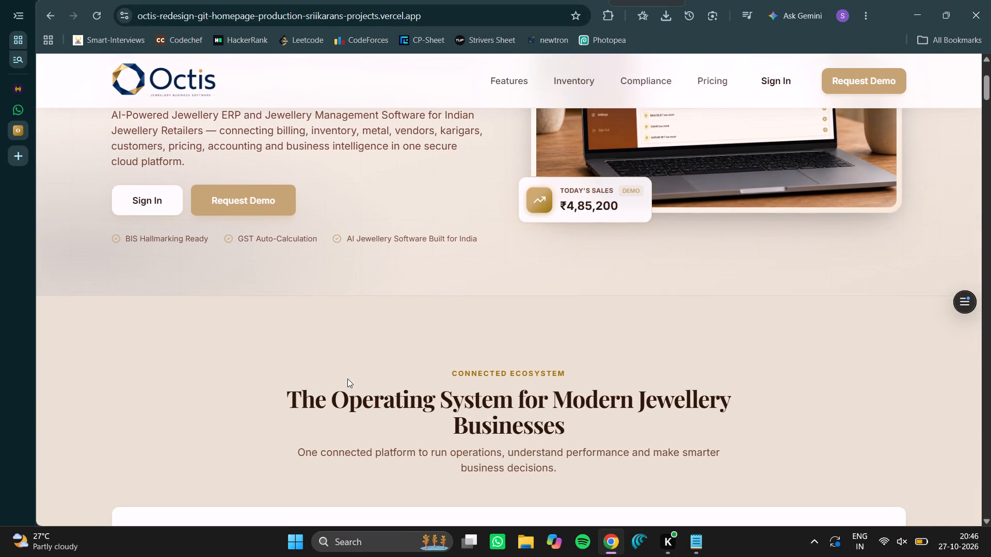
pyautogui.scroll(1, 347, 379)
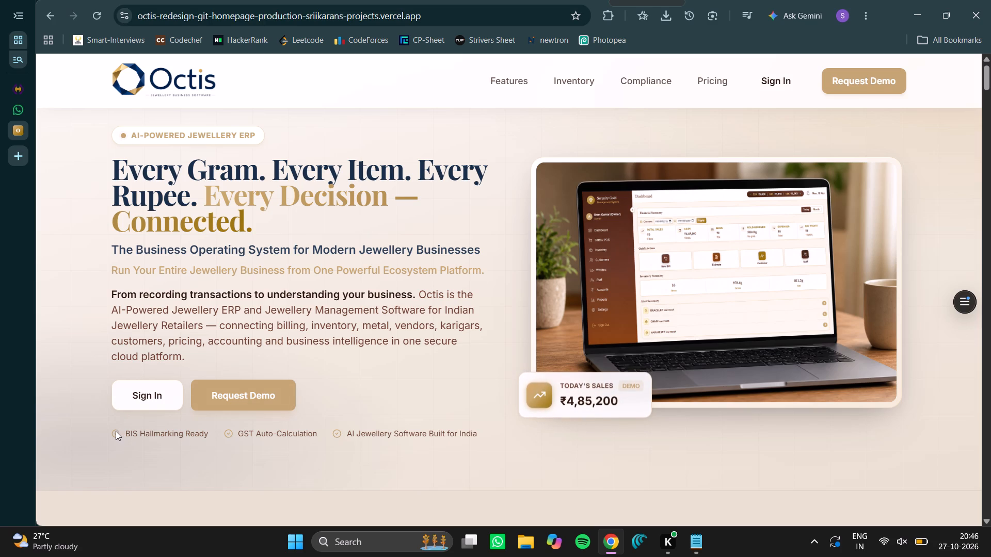
pyautogui.moveTo(114, 432); pyautogui.dragTo(476, 437)
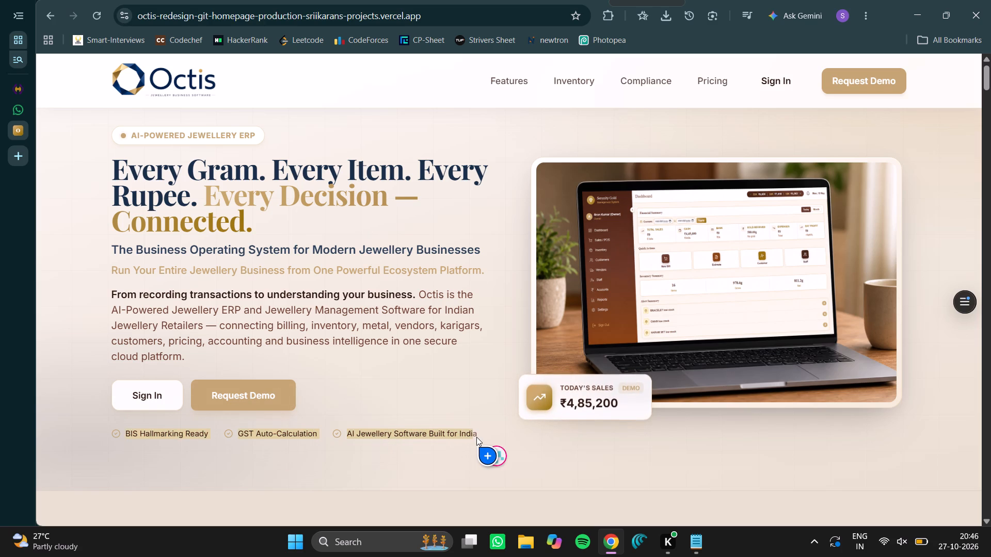
pyautogui.moveTo(476, 437); pyautogui.dragTo(483, 438)
pyautogui.hotkey('ctrl', 'c')
pyautogui.hotkey('alt', 'Tab')
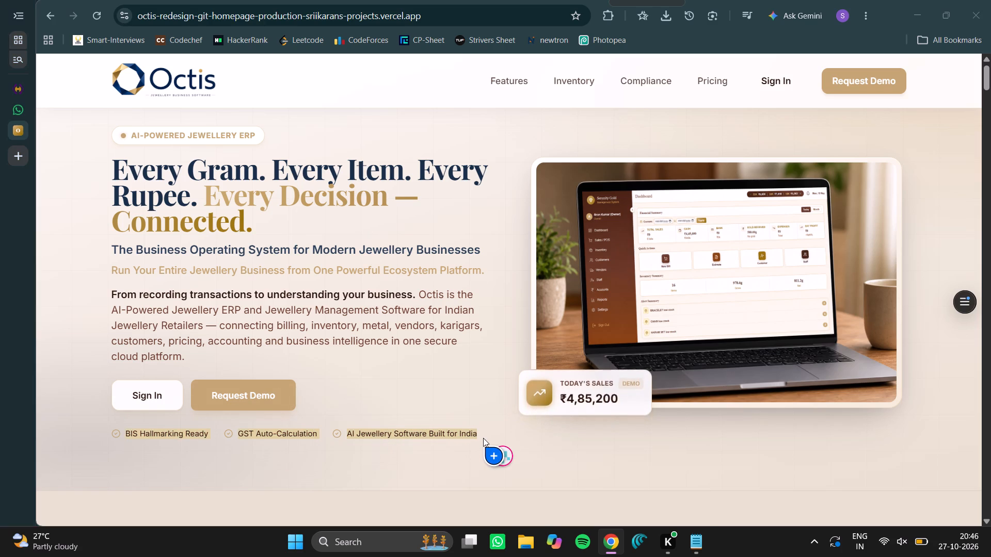
# In the Notepad file, paste the copied hero lines "BIS Hallmarking Ready", "GST Auto-Calculation" and "AI Jewellery Software Built for India" below the live price note.
pyautogui.click(391, 427)
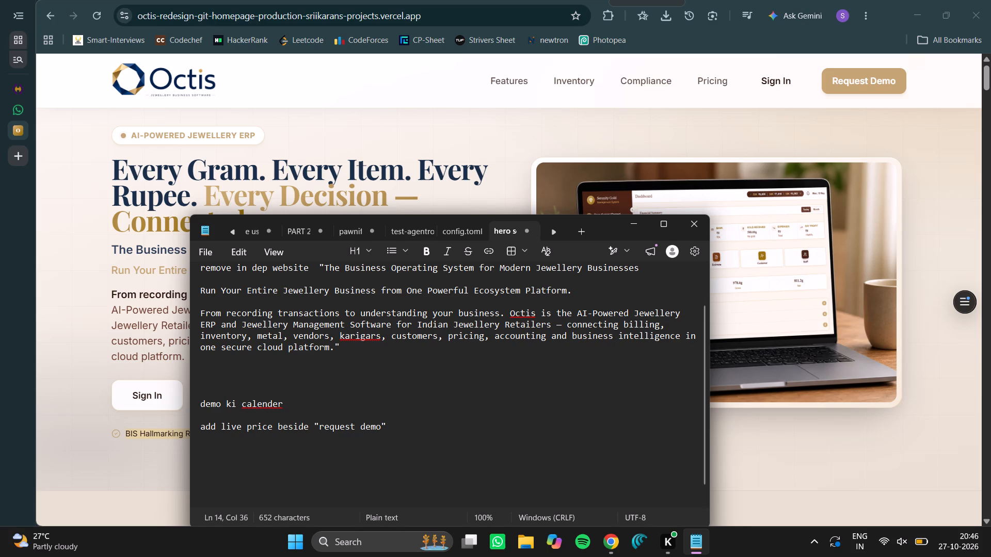
pyautogui.hotkey('shift', 'Return')
pyautogui.hotkey('shift', 'Return')
pyautogui.hotkey('shift', 'Return')
pyautogui.hotkey('shift', 'Return')
pyautogui.hotkey('ctrl', 'v')
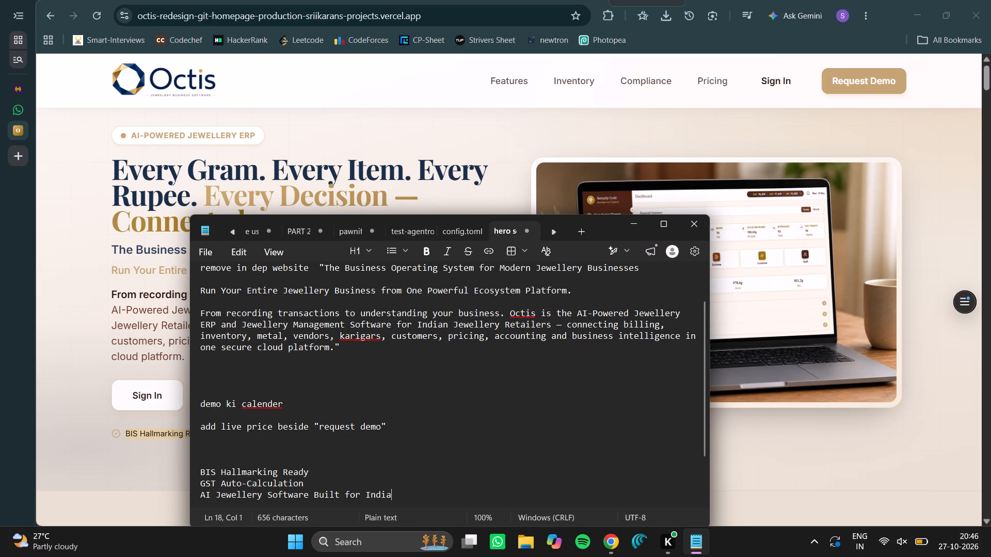
# Add the note "replace with" beneath the pasted hero lines, separated by a blank line, and start a new line two lines below it.
pyautogui.hotkey('shift', 'Return')
pyautogui.hotkey('shift', 'Return')
pyautogui.write('replace with')
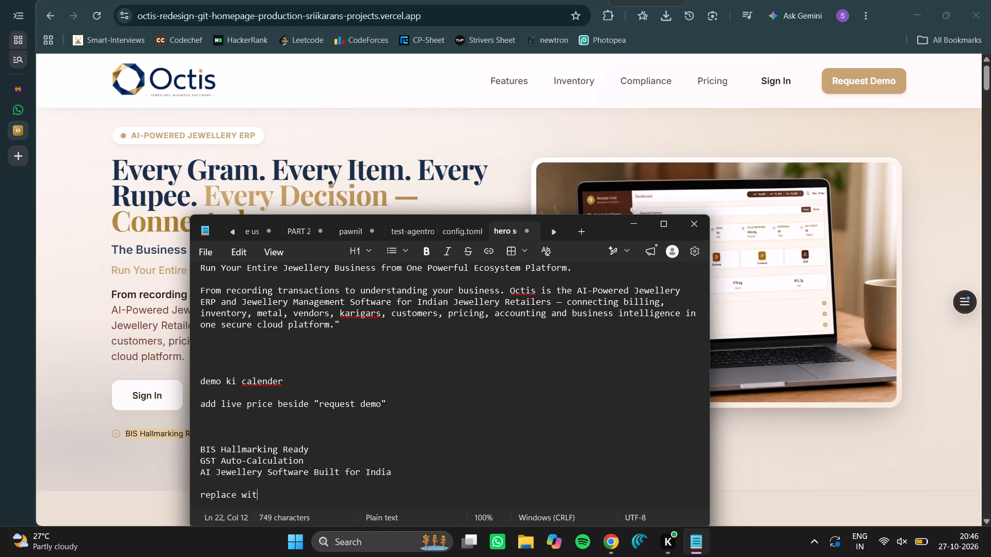
pyautogui.press('space')
pyautogui.hotkey('shift', 'Return')
pyautogui.hotkey('shift', 'Return')
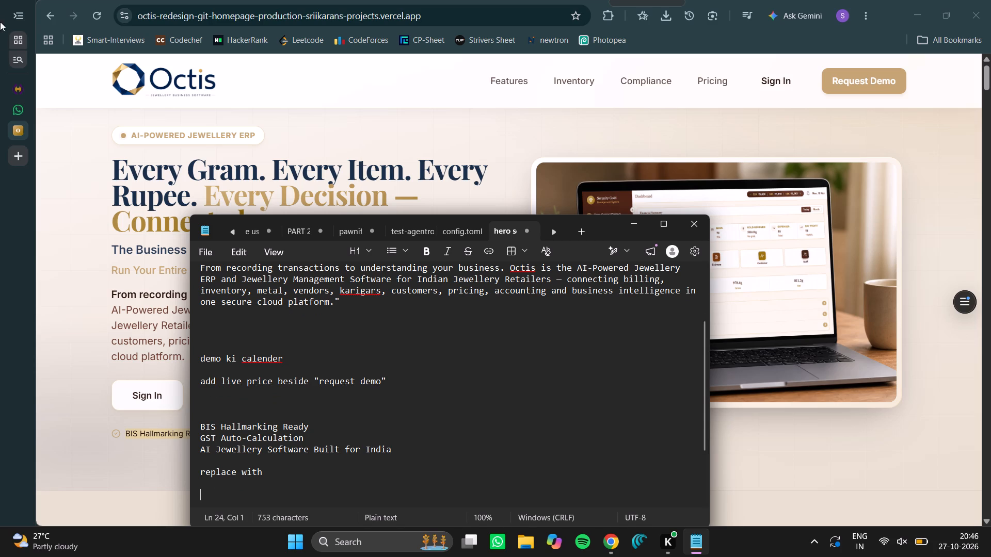
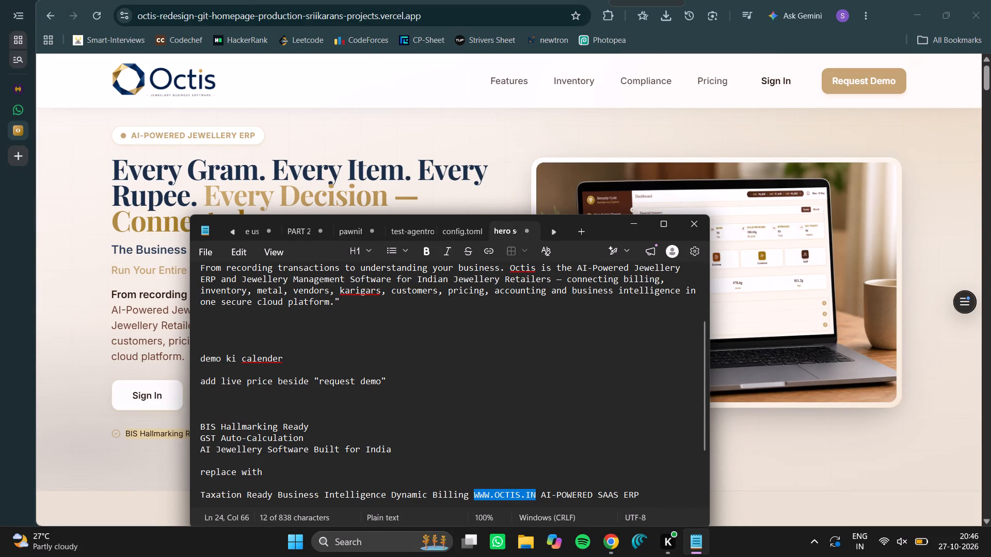
pyautogui.moveTo(536, 496); pyautogui.dragTo(535, 496)
pyautogui.press('BackSpace')
pyautogui.press('BackSpace')
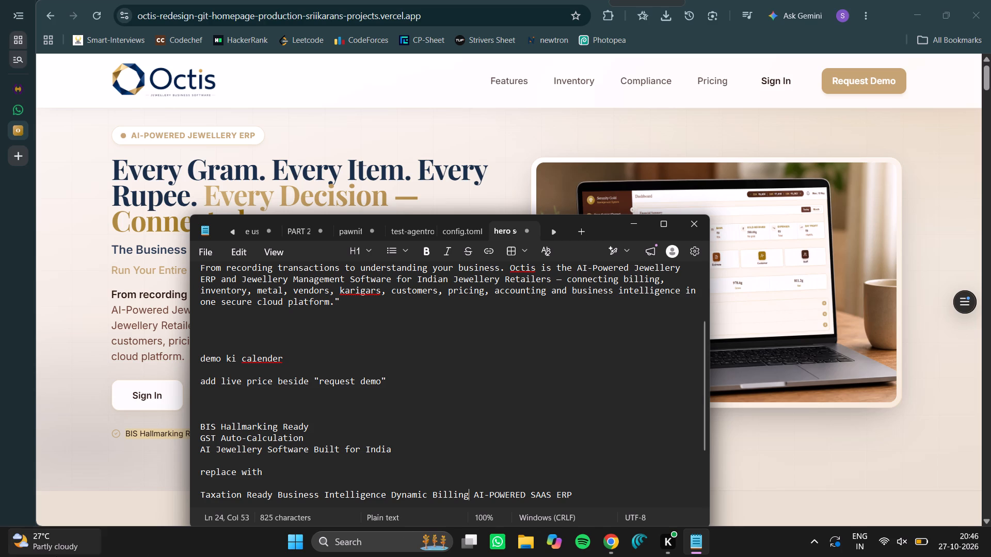
# Switch to the browser and examine the redesigned homepage's hero and Connected Ecosystem sections.
pyautogui.click(98, 456)
pyautogui.scroll(-5, 98, 456)
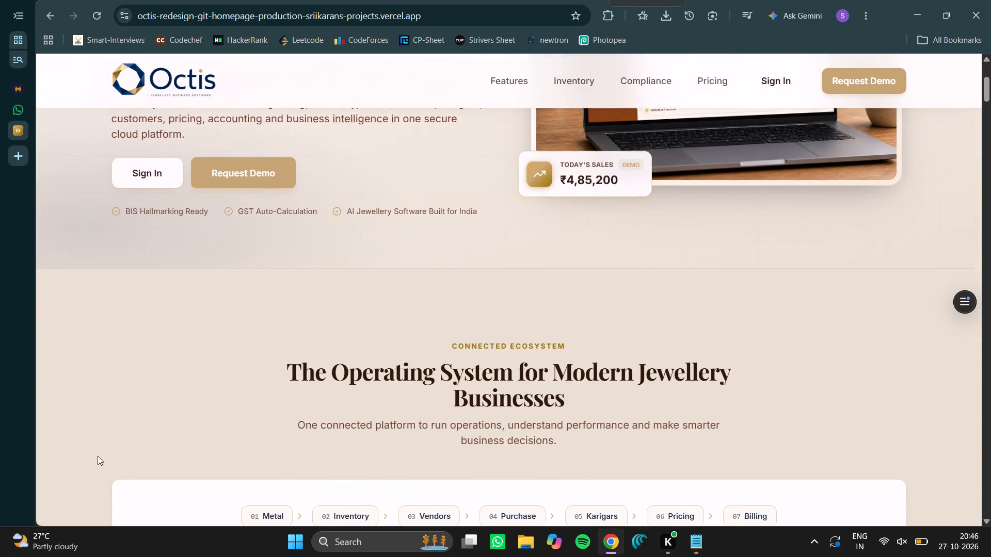
pyautogui.scroll(8, 98, 456)
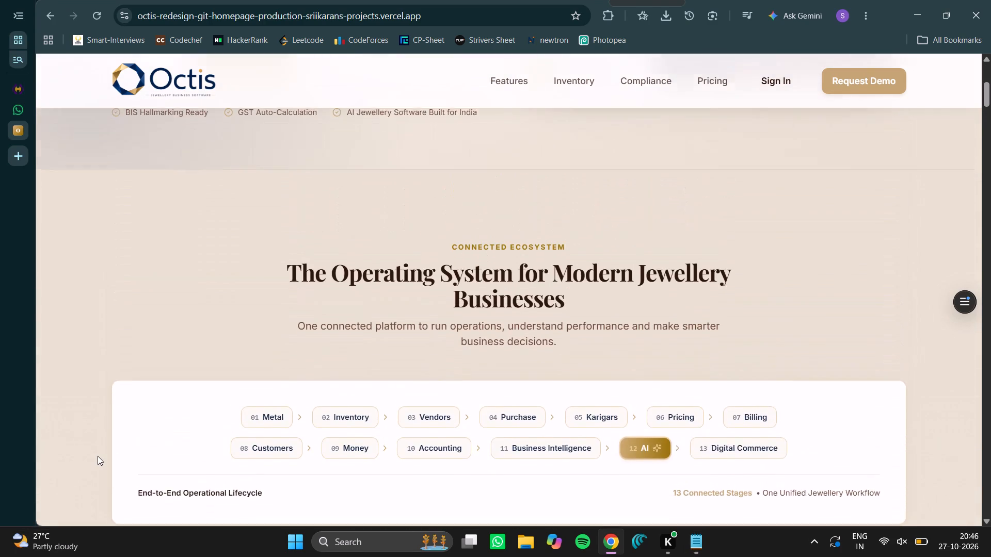
pyautogui.scroll(1, 380, 360)
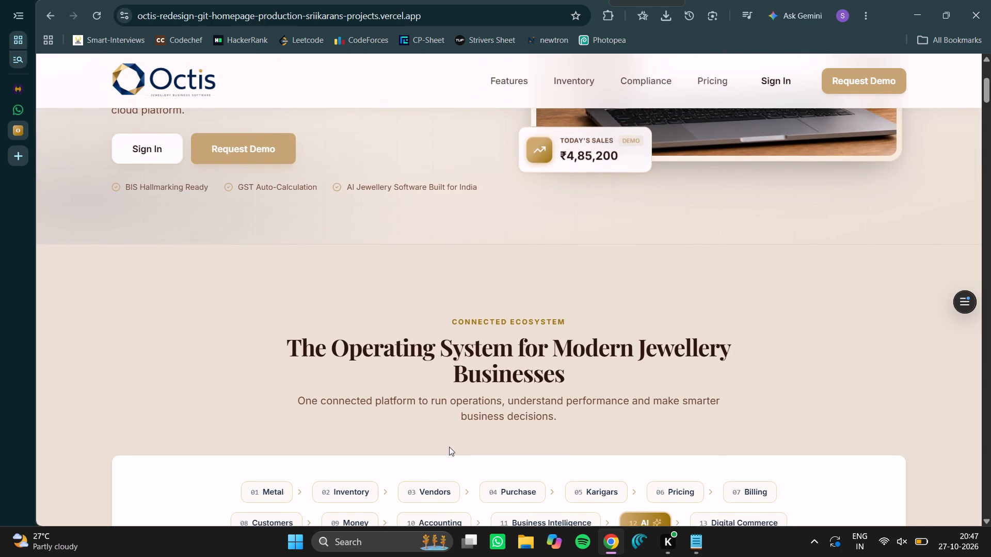
pyautogui.scroll(12, 449, 447)
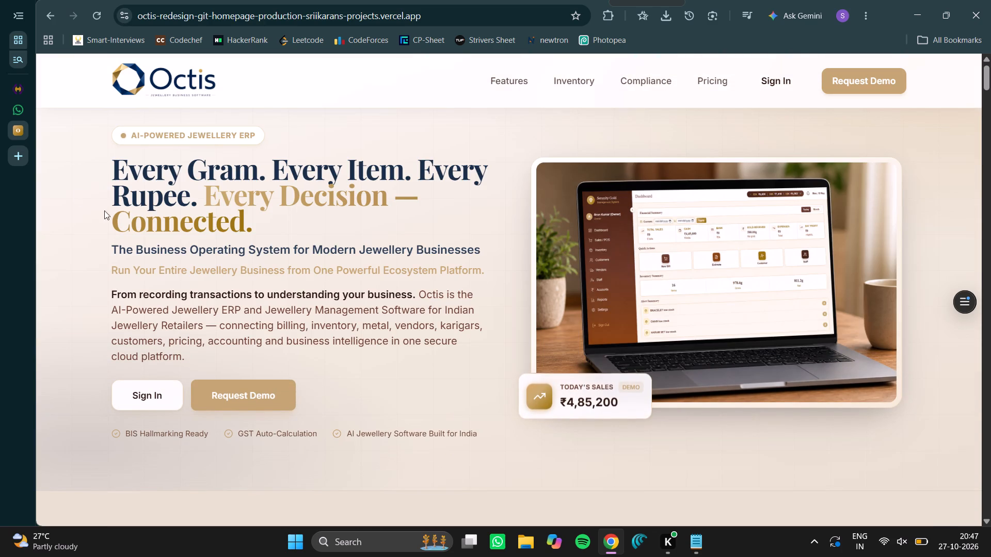
# Search for "octis" in a new tab and open the live octis.in site.
pyautogui.click(26, 158)
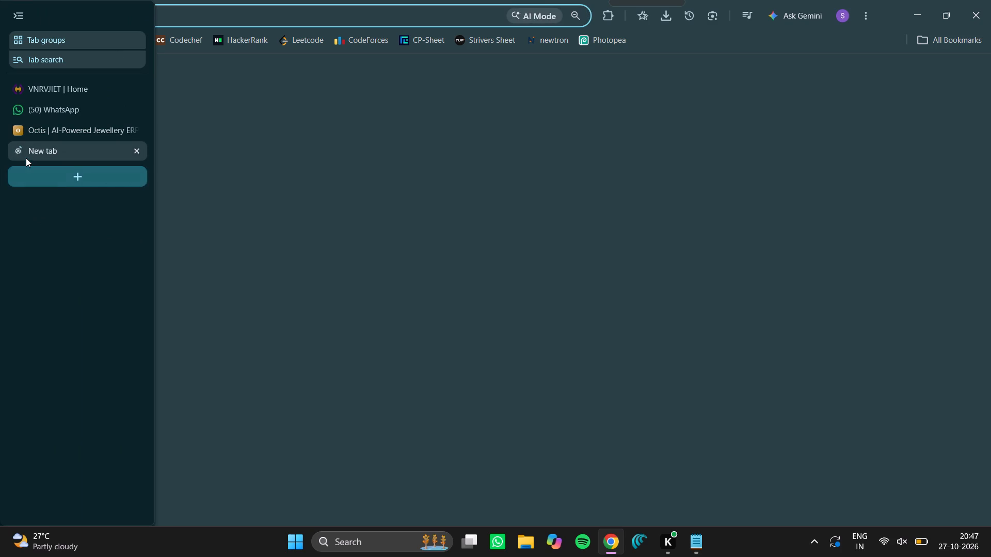
pyautogui.write('octis')
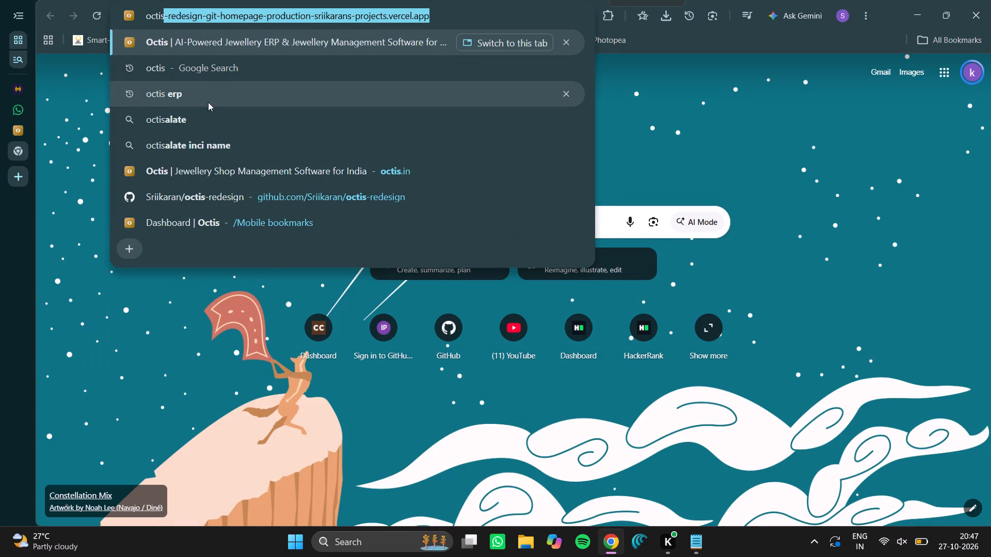
pyautogui.click(266, 76)
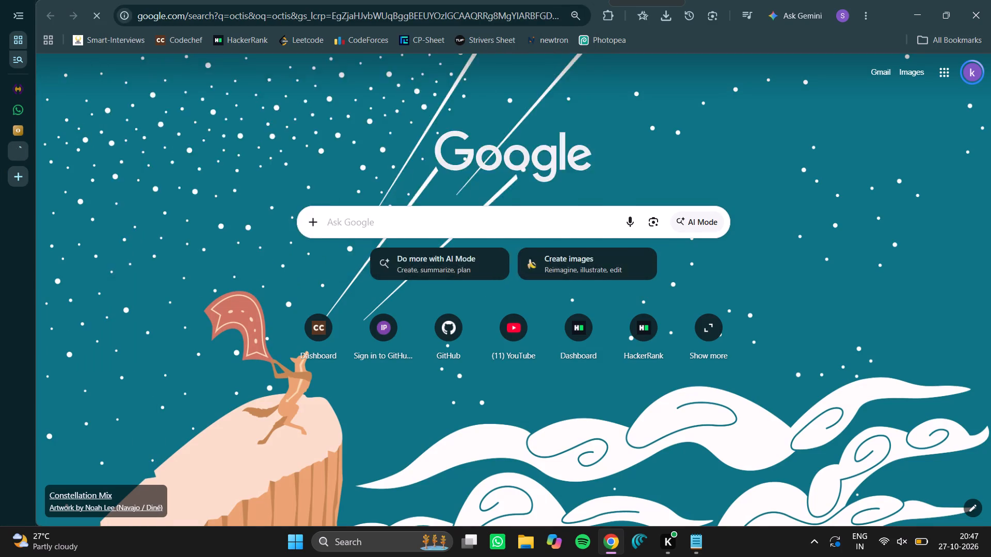
pyautogui.click(264, 192)
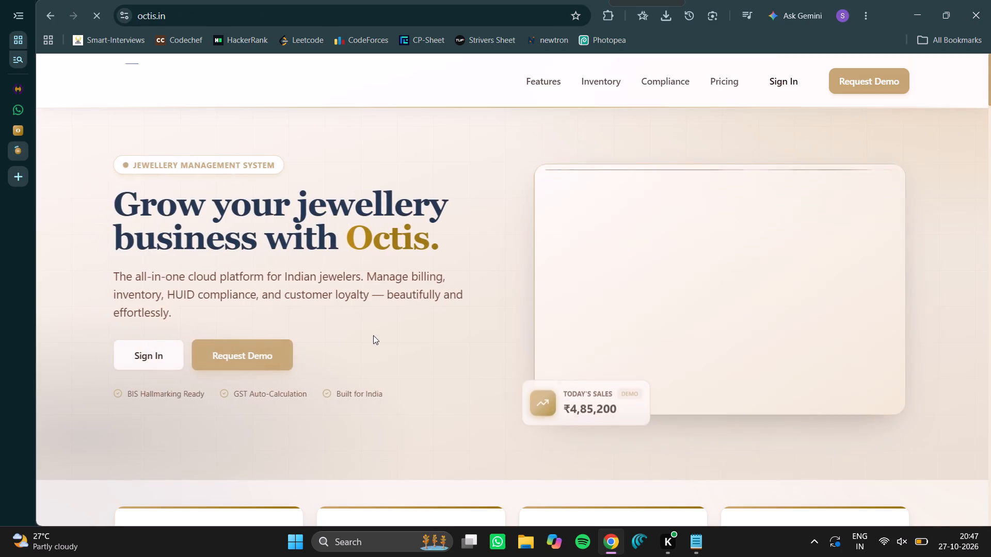
# Examine the hero, statistics and Core Features sections of the live octis.in homepage, and close its tab.
pyautogui.scroll(-5, 372, 334)
pyautogui.scroll(1, 372, 334)
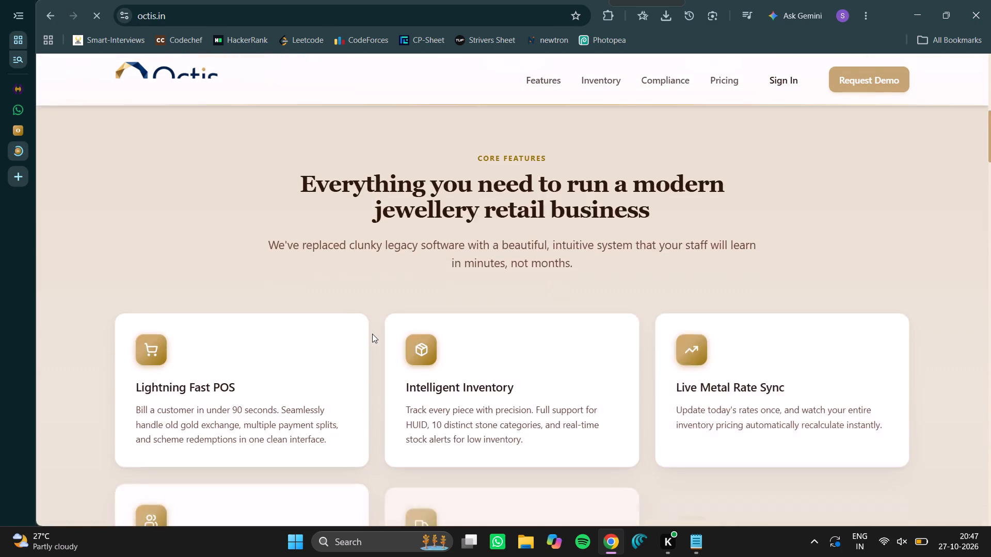
pyautogui.scroll(1, 372, 334)
pyautogui.scroll(-5, 372, 334)
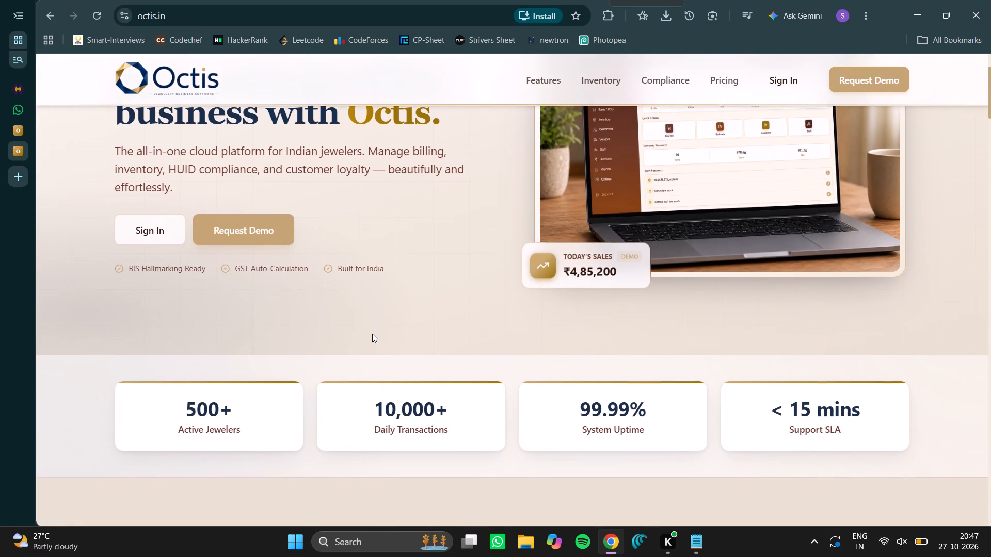
pyautogui.scroll(-1, 372, 334)
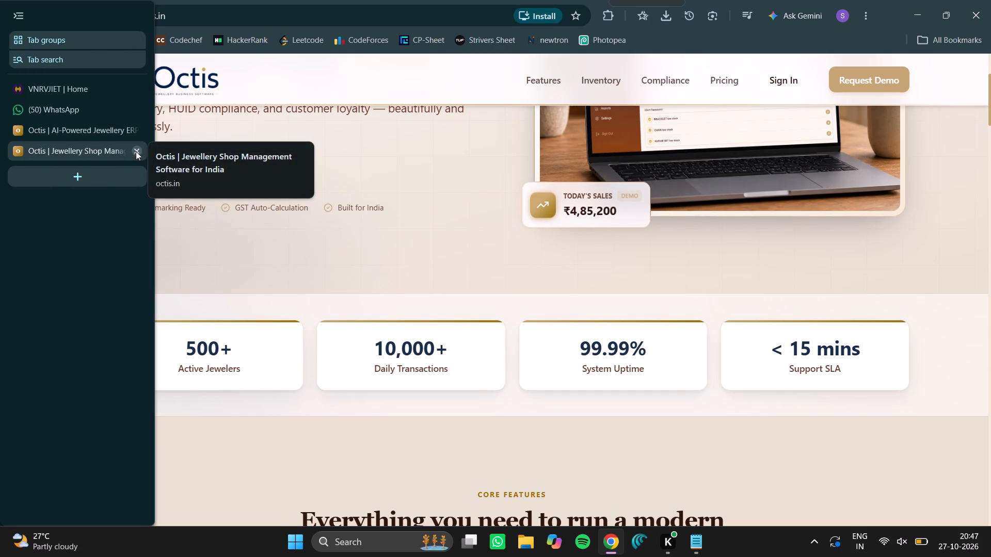
pyautogui.click(136, 151)
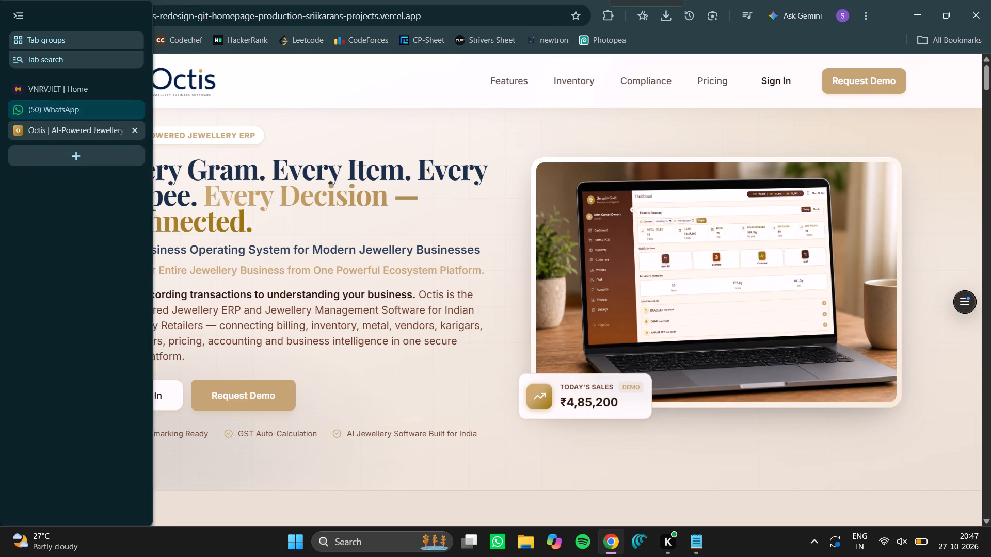
# Examine the redesigned homepage from the hero through the Connected Ecosystem section to the start of "What Makes Octis Truly Different".
pyautogui.scroll(10, 428, 379)
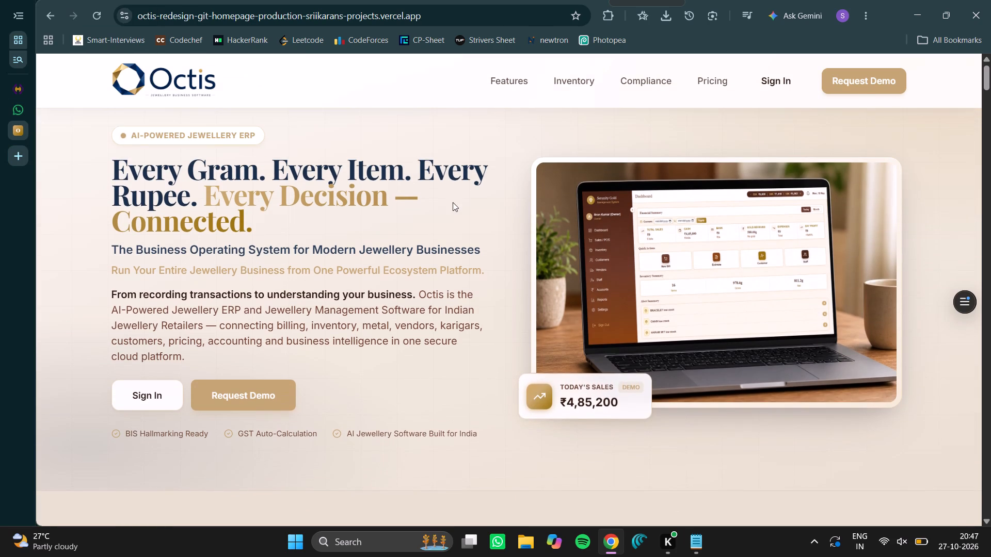
pyautogui.scroll(-2, 375, 219)
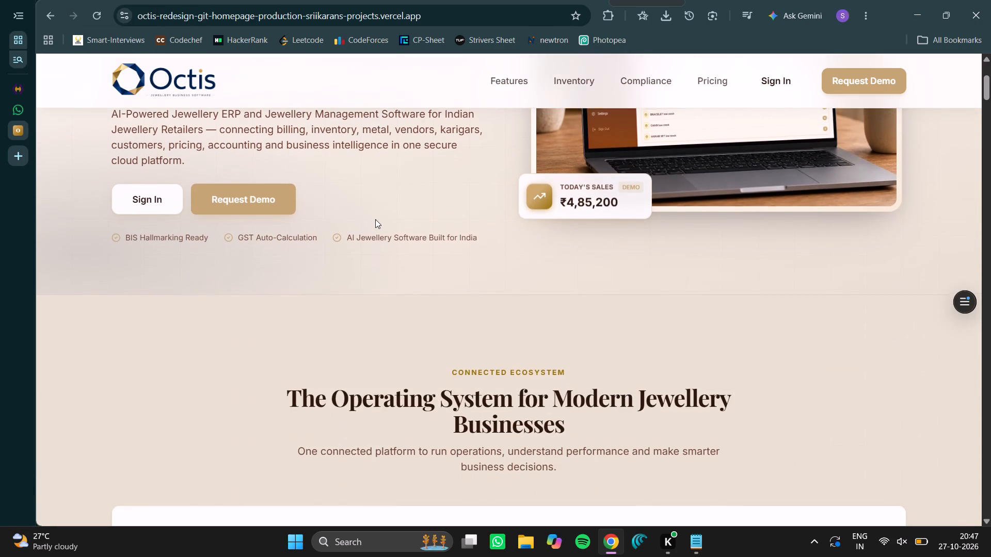
pyautogui.scroll(-4, 375, 219)
pyautogui.scroll(7, 375, 219)
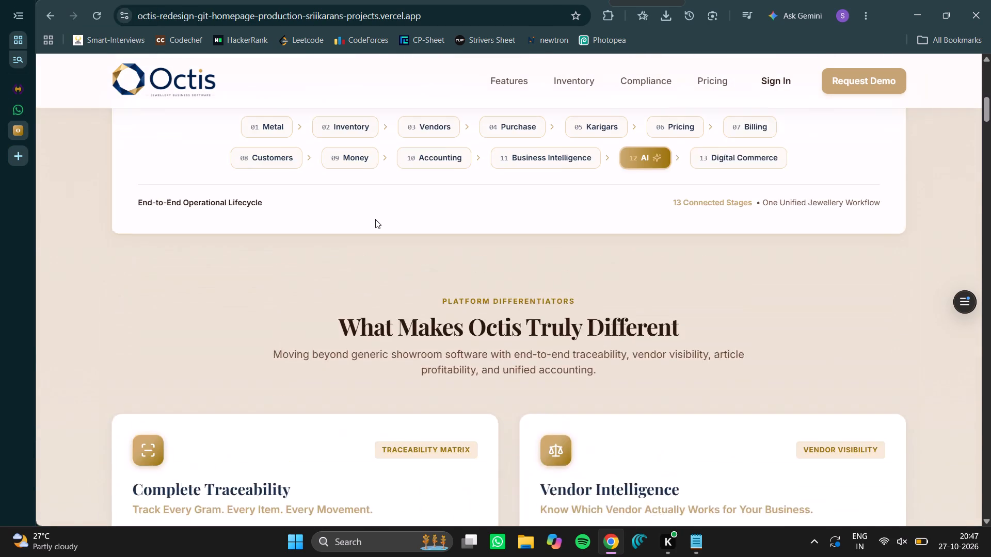
pyautogui.scroll(2, 375, 219)
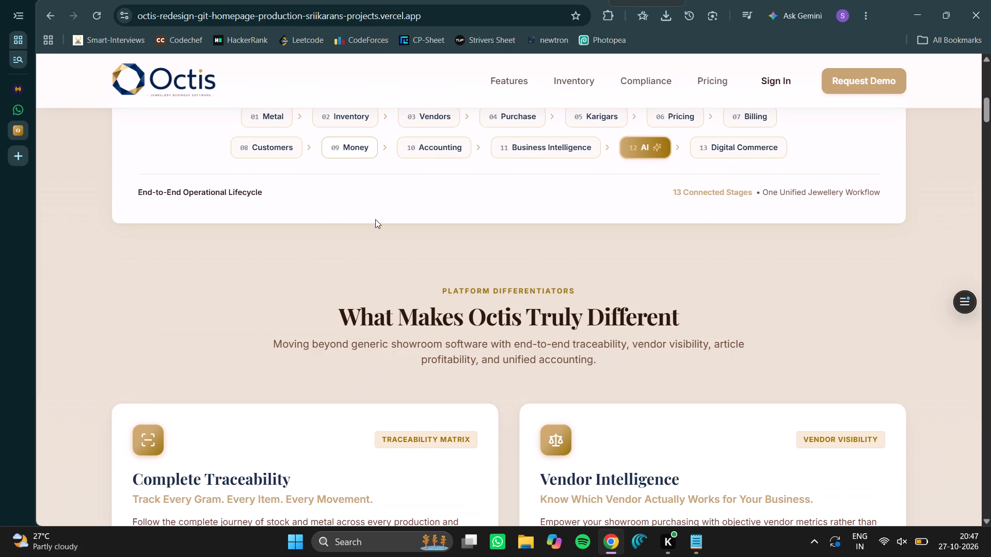
pyautogui.scroll(6, 375, 219)
pyautogui.scroll(-1, 375, 219)
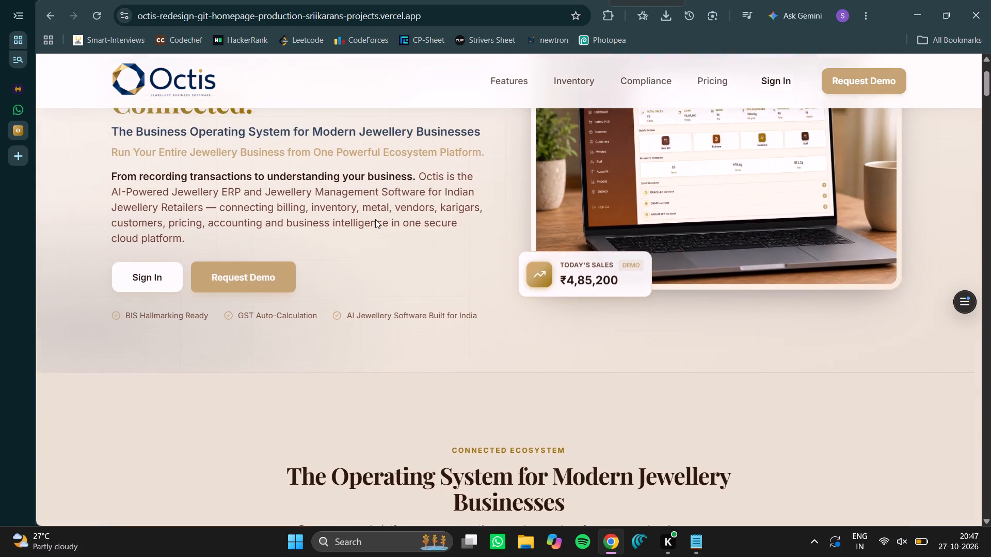
pyautogui.scroll(-1, 375, 219)
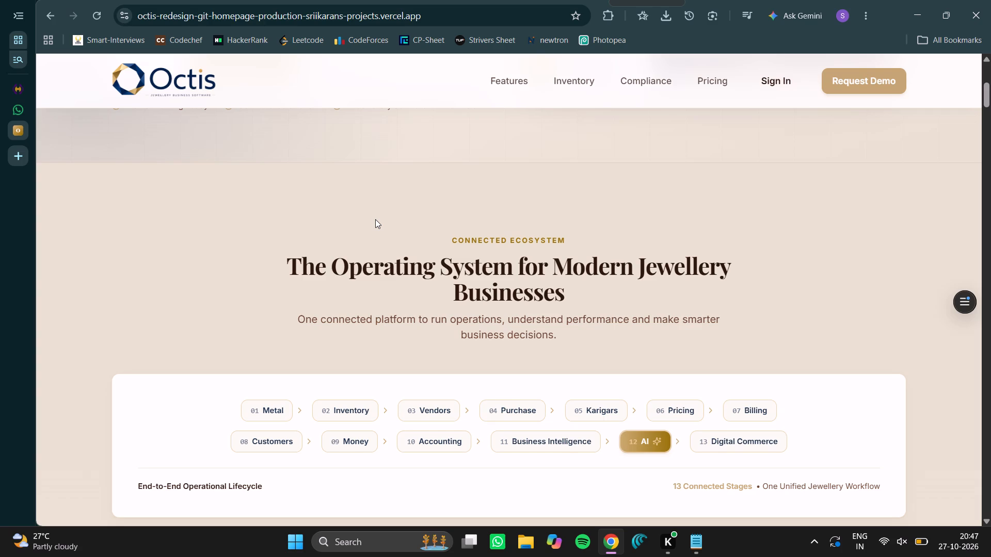
pyautogui.scroll(-1, 375, 219)
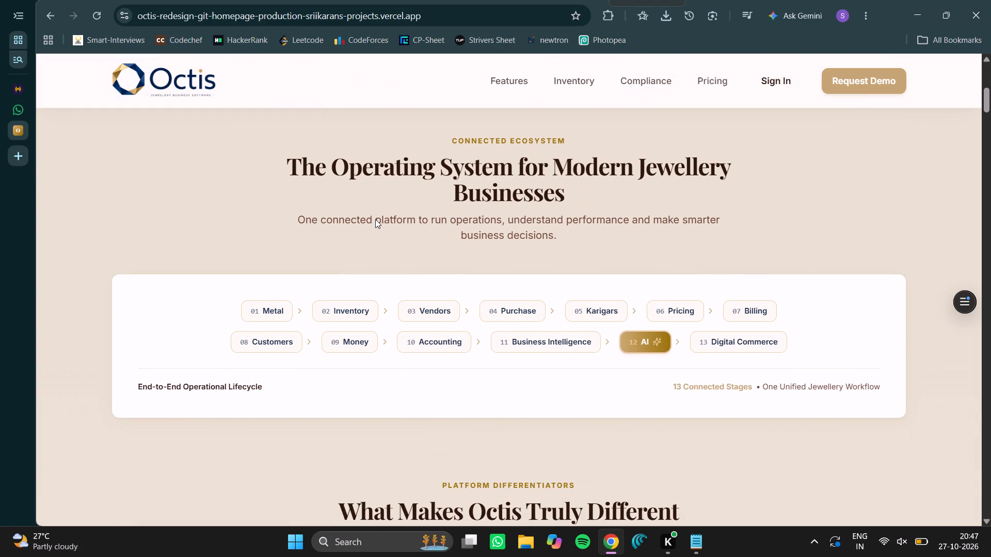
# Examine the workflow stages in the Connected Ecosystem section, highlighting the "Karigars" stage label.
pyautogui.scroll(-1, 375, 219)
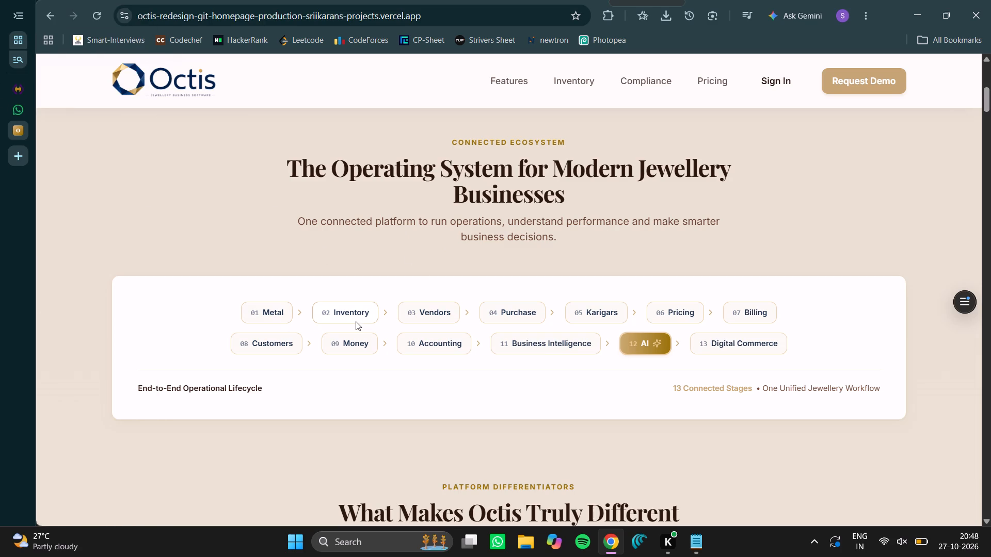
pyautogui.click(525, 316)
pyautogui.moveTo(586, 314); pyautogui.dragTo(613, 316)
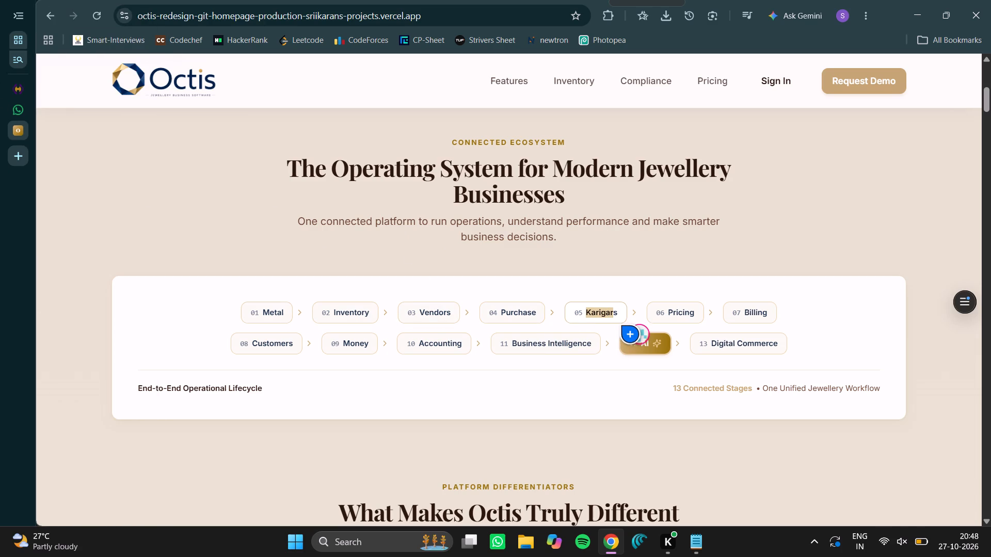
pyautogui.moveTo(613, 316); pyautogui.dragTo(615, 315)
pyautogui.click(628, 292)
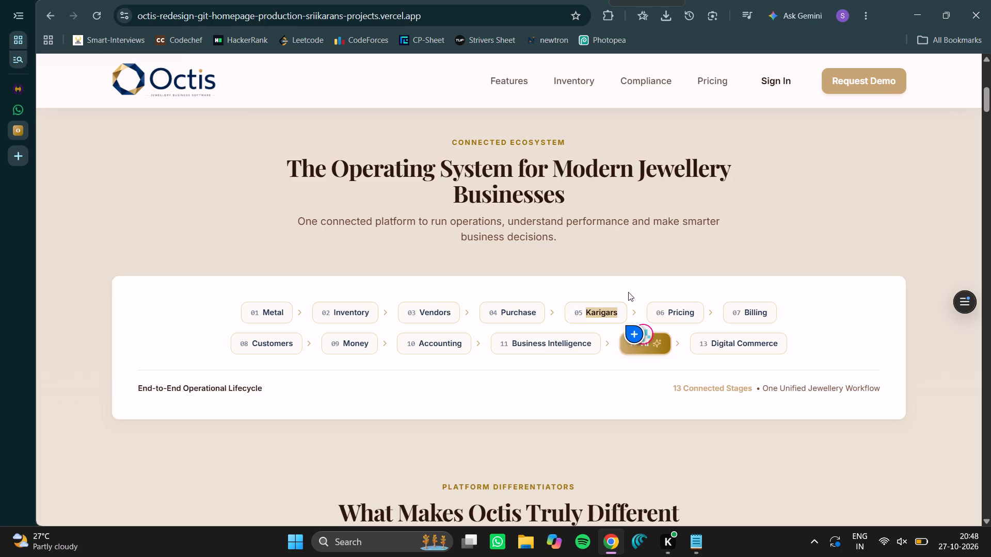
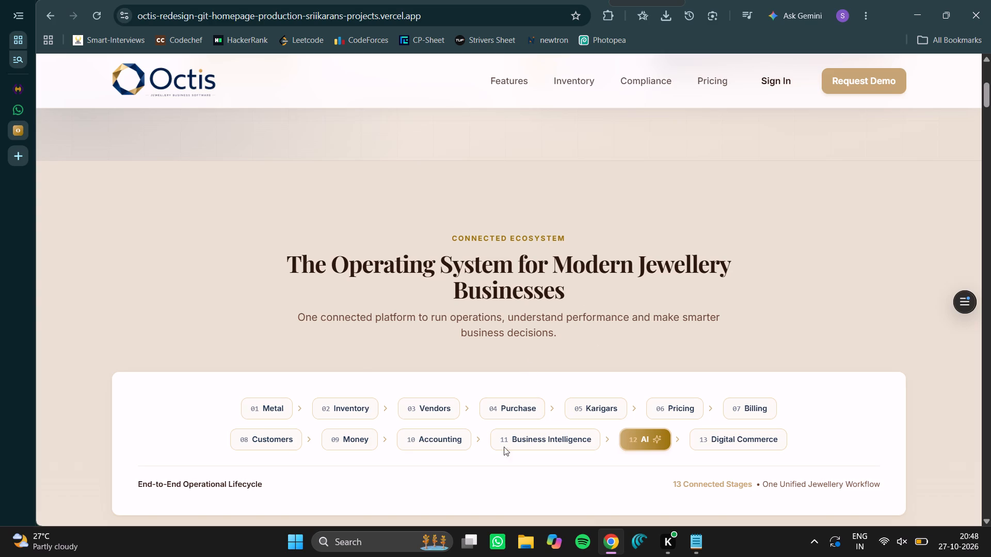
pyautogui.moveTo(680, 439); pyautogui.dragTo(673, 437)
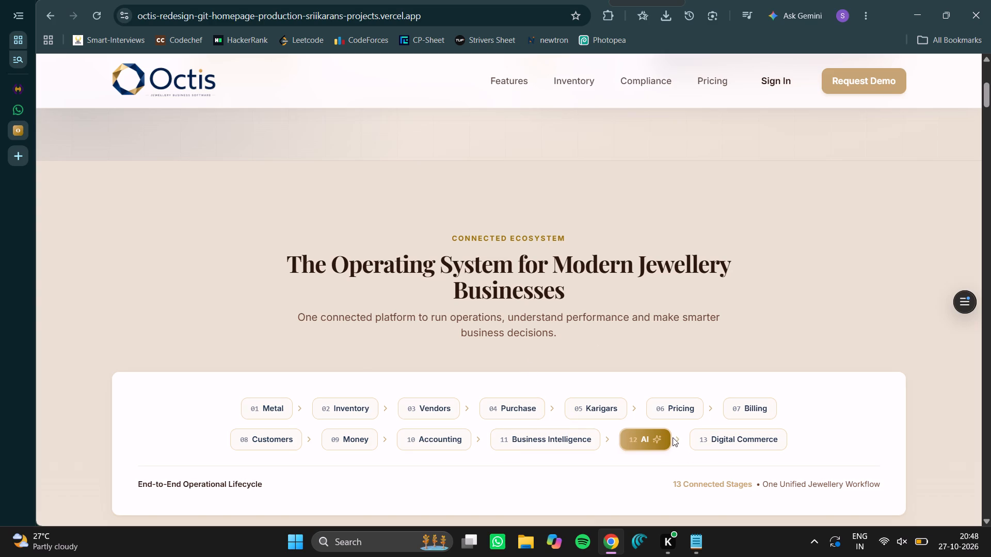
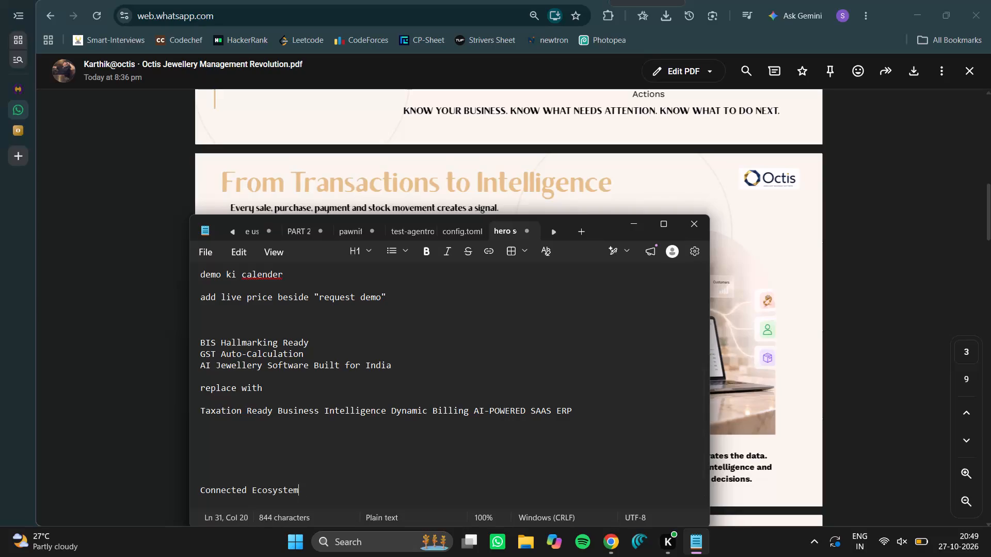
# Append "- replace with slide 3" to the "Connected Ecosystem" line in the notes.
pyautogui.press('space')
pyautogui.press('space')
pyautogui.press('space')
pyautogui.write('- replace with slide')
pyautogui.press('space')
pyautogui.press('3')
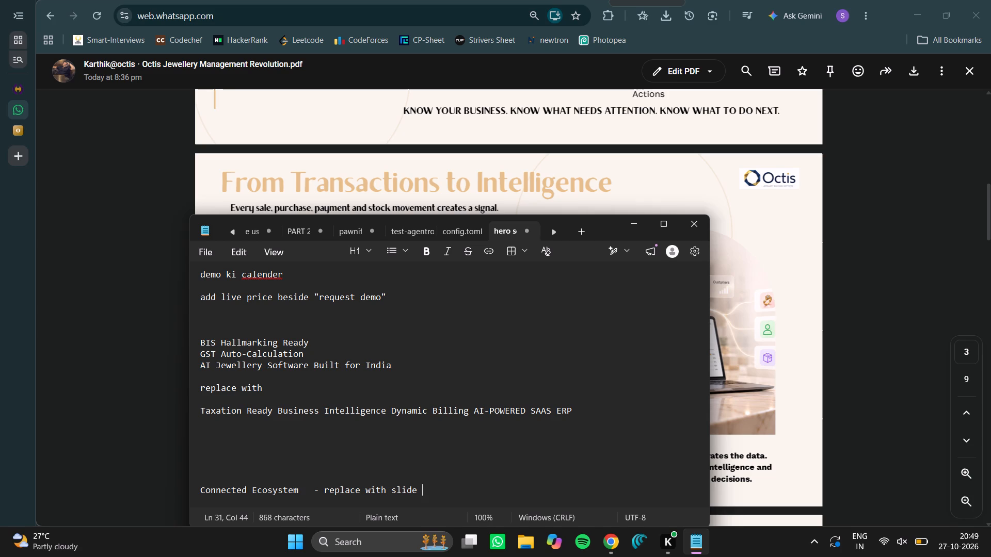
# Add a parenthetical remark after "slide 3" about not including the second line, reading "(dont liclude second ,ine in e".
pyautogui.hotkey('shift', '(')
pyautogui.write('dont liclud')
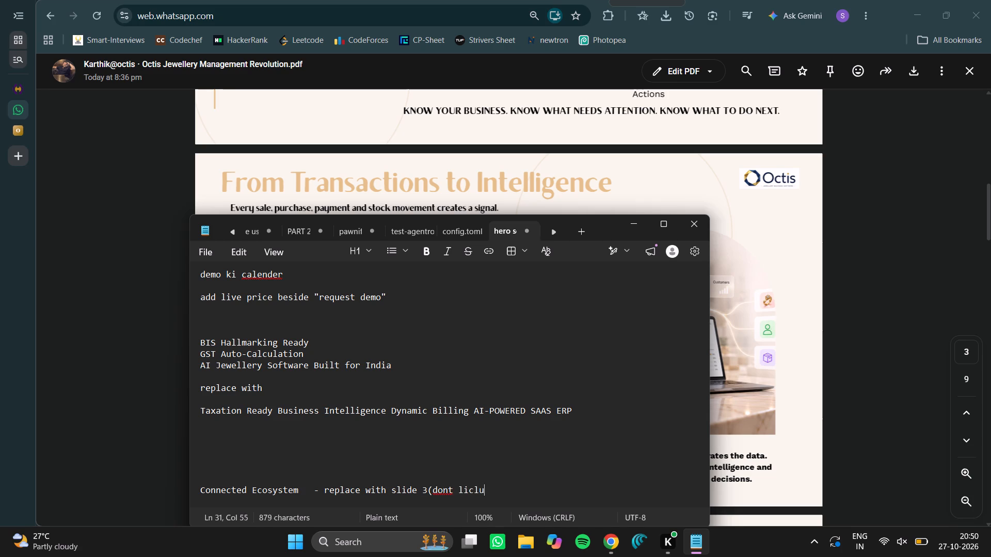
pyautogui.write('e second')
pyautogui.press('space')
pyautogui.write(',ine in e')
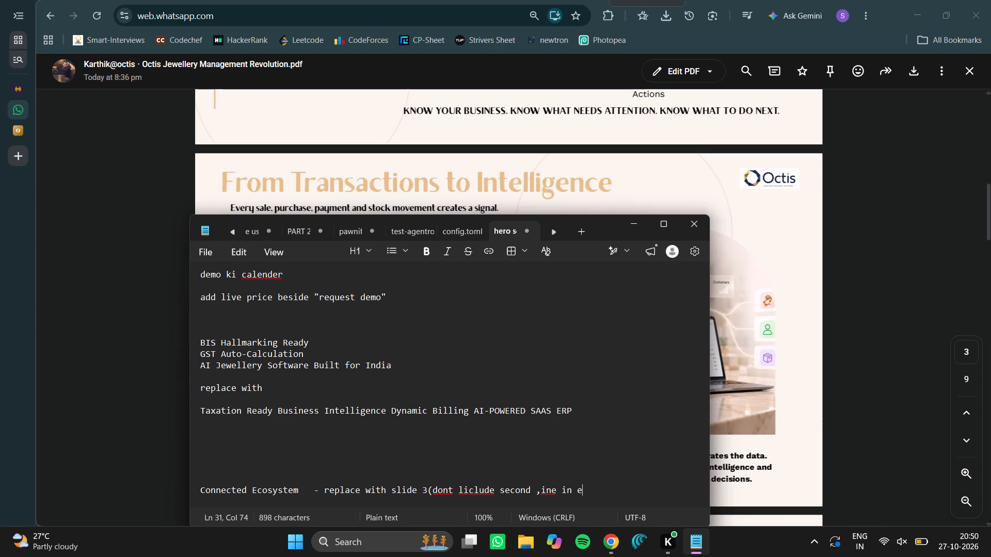
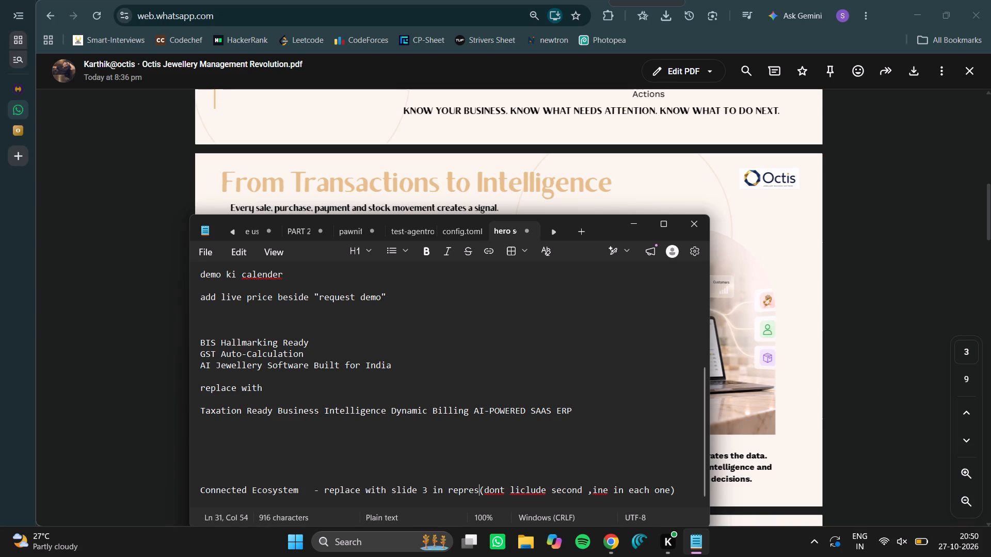
# Continue the wording after "replace with slide 3 in" in the Connected Ecosystem note, extending "repres" to "represent" before the parenthesis.
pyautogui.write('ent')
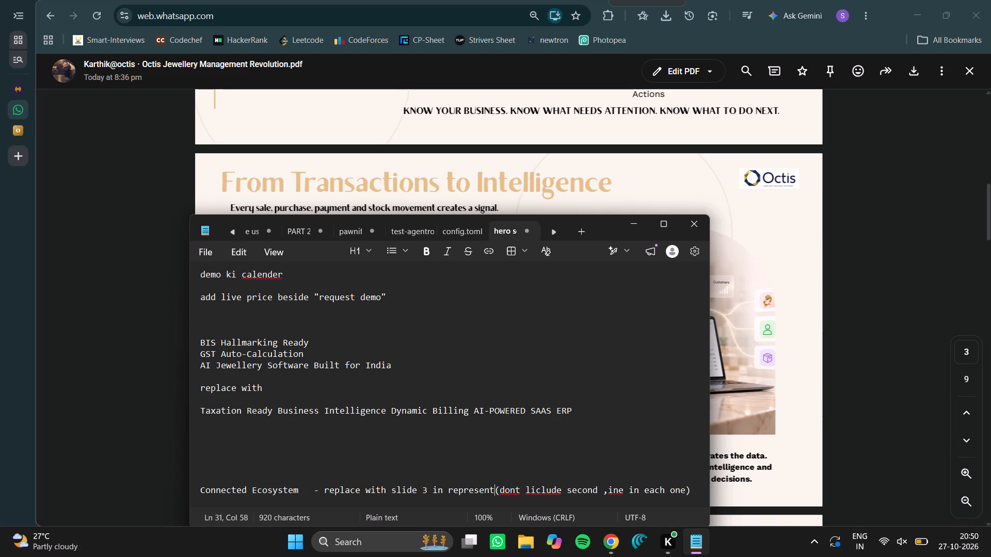
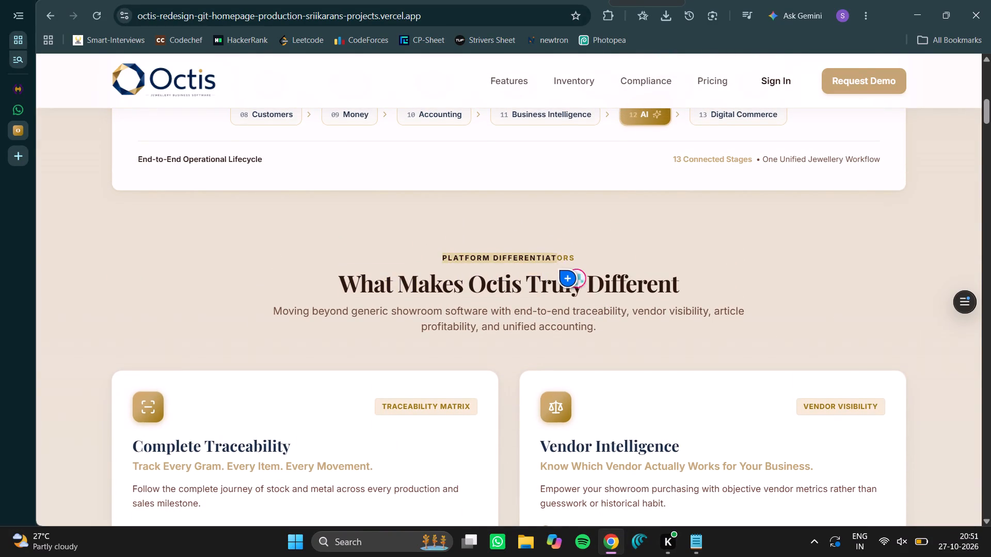
# Copy the "Platform Differentiators" label above the "What Makes Octis Truly Different" heading on the redesigned homepage.
pyautogui.moveTo(558, 261); pyautogui.dragTo(579, 256)
pyautogui.click(579, 256)
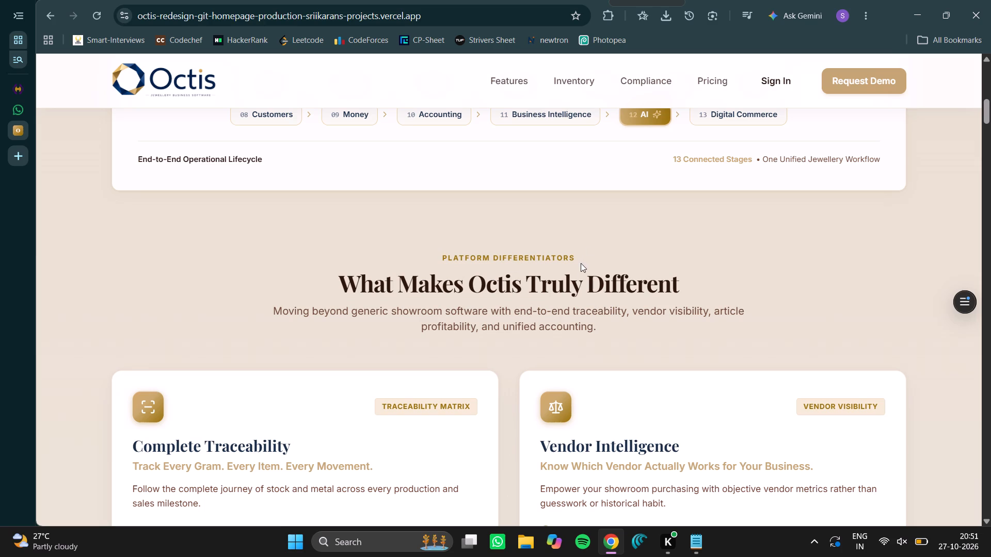
pyautogui.moveTo(573, 260); pyautogui.dragTo(439, 254)
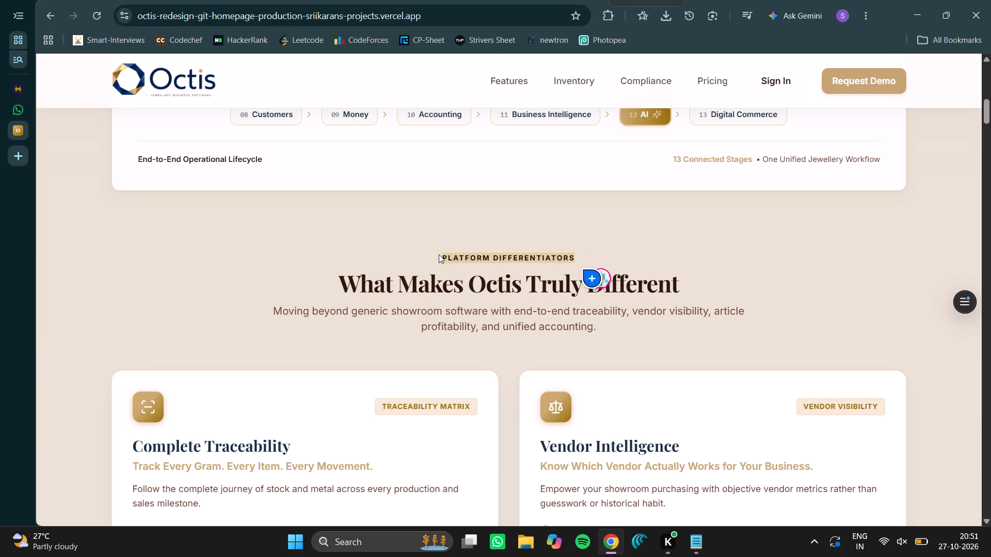
pyautogui.moveTo(439, 254); pyautogui.dragTo(439, 254)
pyautogui.click(439, 254)
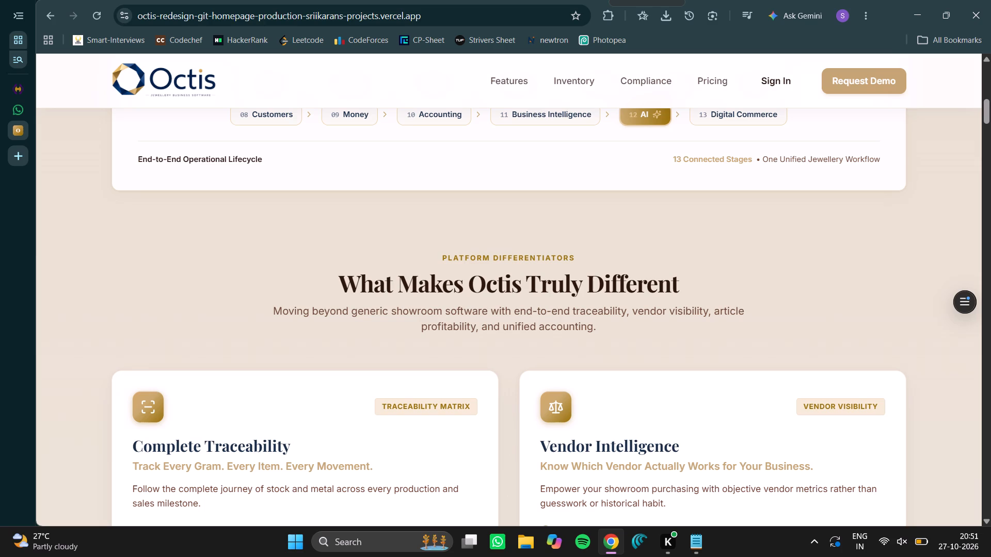
pyautogui.moveTo(441, 254); pyautogui.dragTo(553, 270)
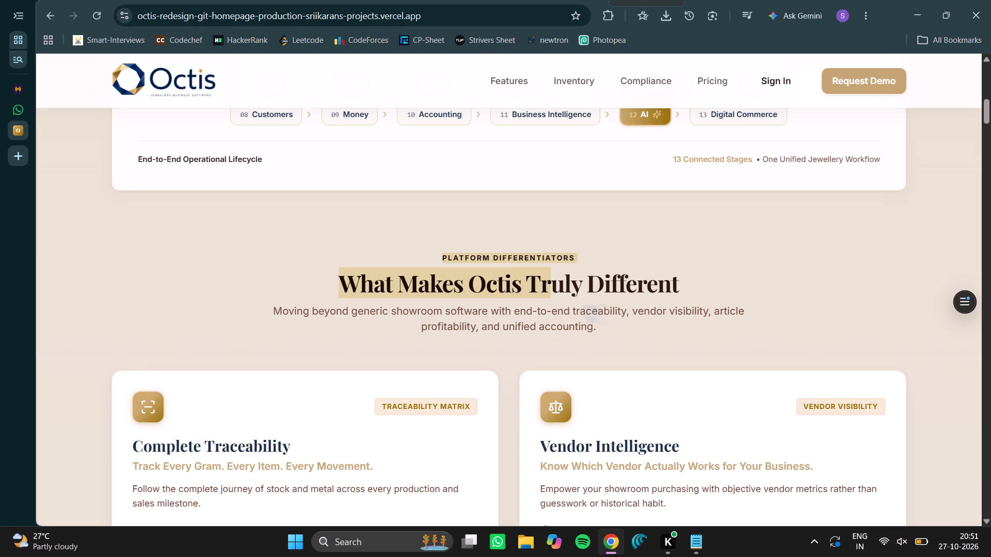
pyautogui.moveTo(553, 270); pyautogui.dragTo(596, 260)
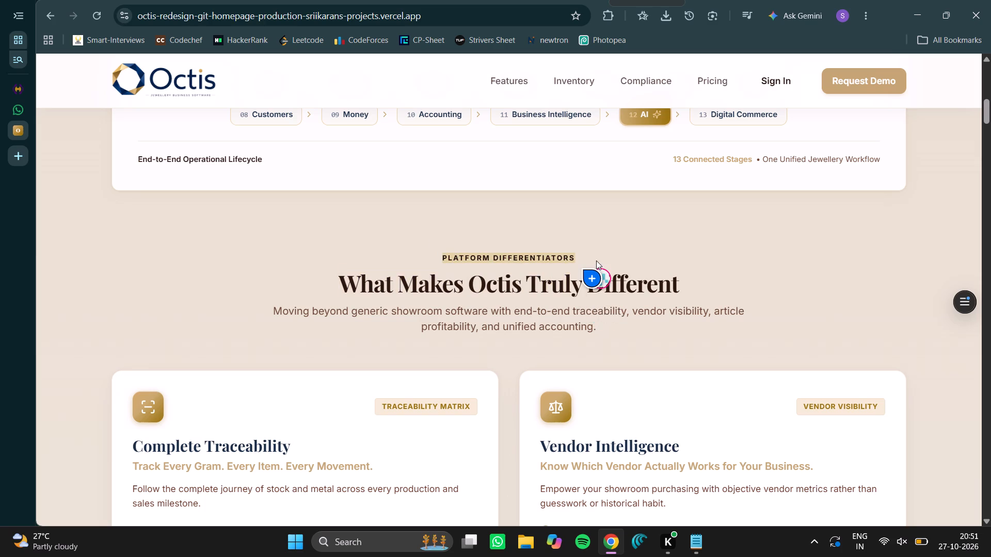
pyautogui.hotkey('ctrl', 'c')
# Switch to Notepad and add "Platform Differentiators - remove this heading" a few lines below the Connected Ecosystem note.
pyautogui.hotkey('alt', 'Tab')
pyautogui.scroll(-4, 433, 391)
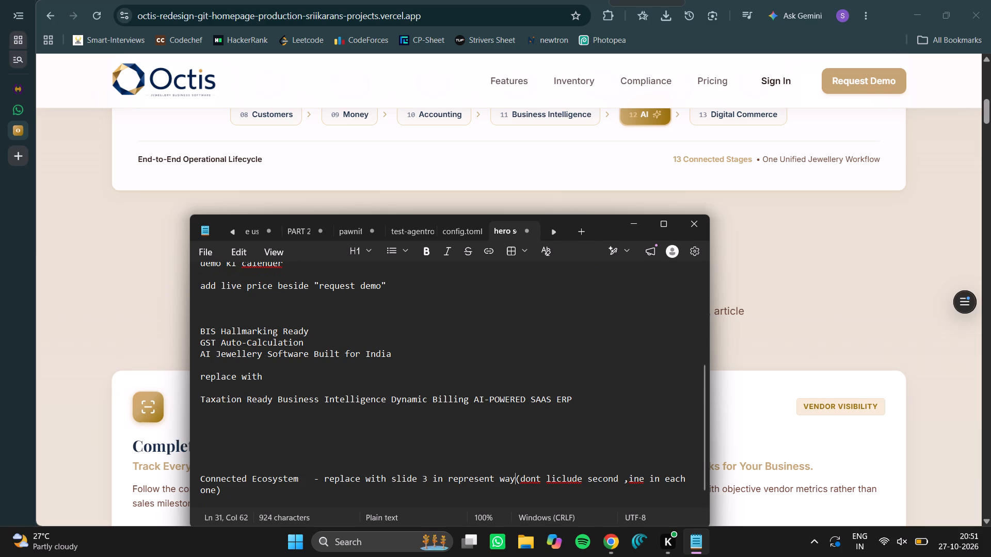
pyautogui.click(661, 226)
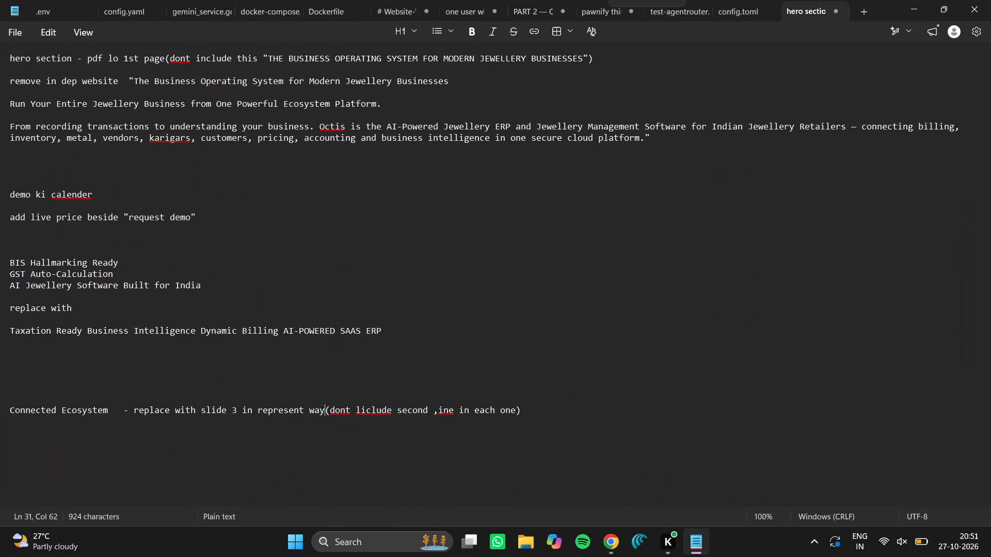
pyautogui.click(243, 480)
pyautogui.press('Return')
pyautogui.press('Return')
pyautogui.press('Return')
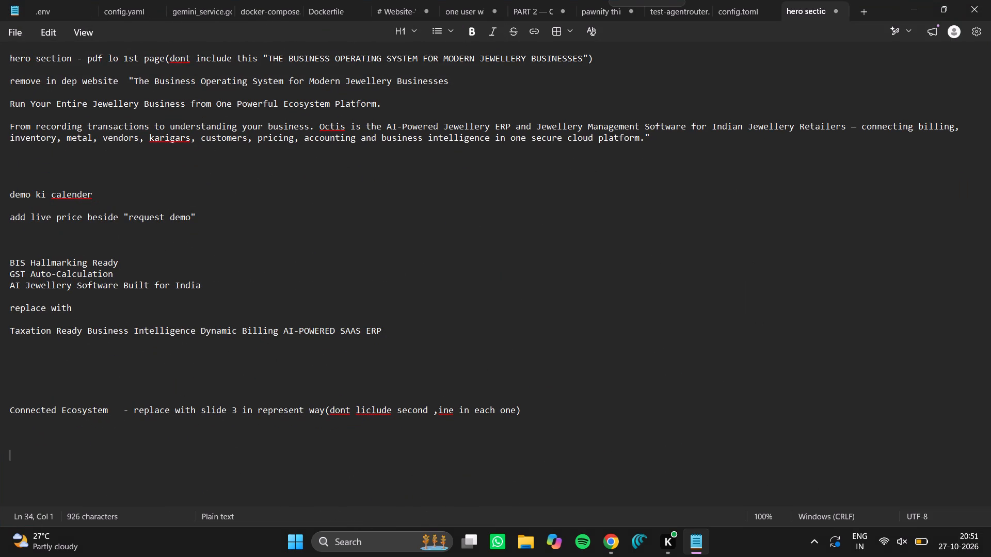
pyautogui.press('Return')
pyautogui.press('Return')
pyautogui.hotkey('ctrl', 'v')
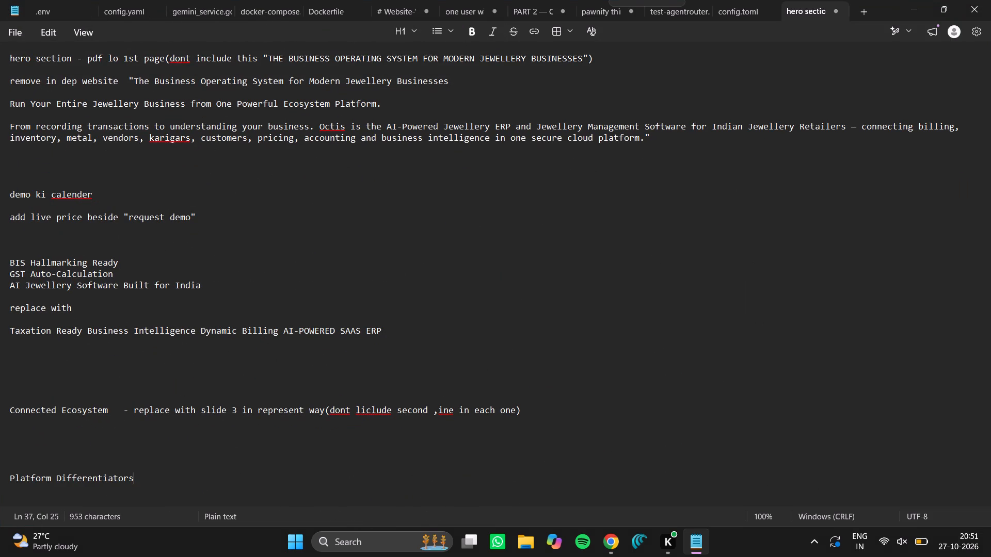
pyautogui.press('space')
pyautogui.write('- remove this heading')
# Return to the browser and examine the cards under "What Makes Octis Truly Different", dismissing the INP Issue notice.
pyautogui.hotkey('alt', 'Tab')
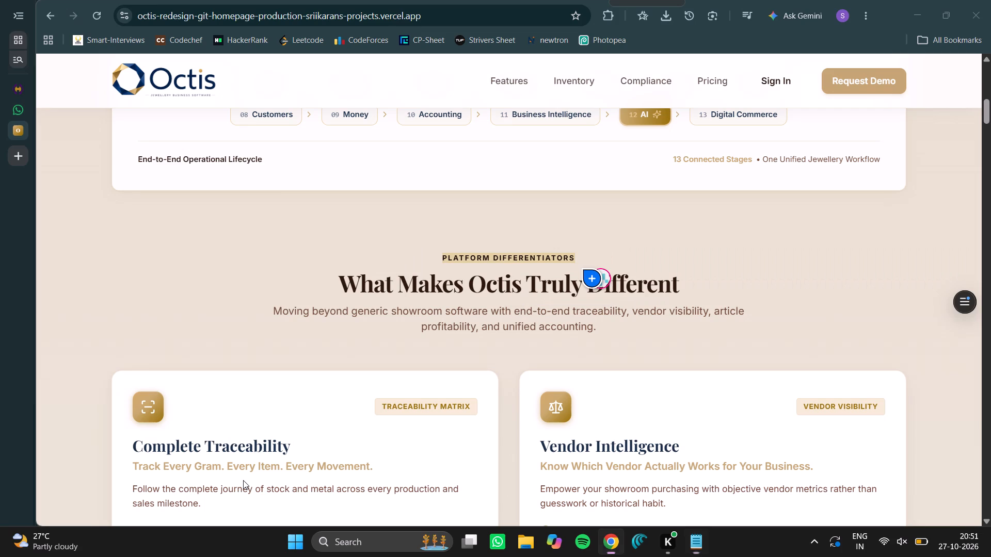
pyautogui.click(547, 343)
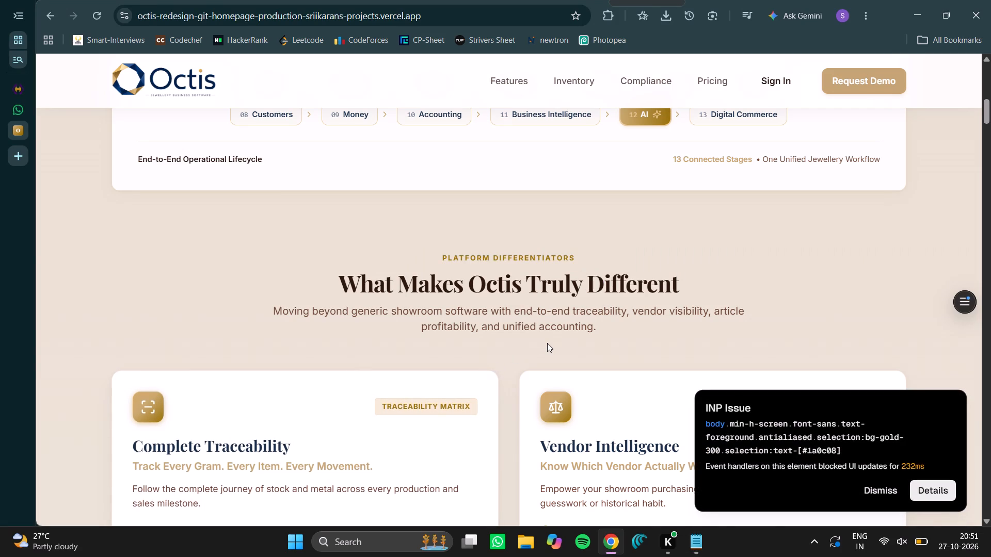
pyautogui.scroll(-3, 547, 343)
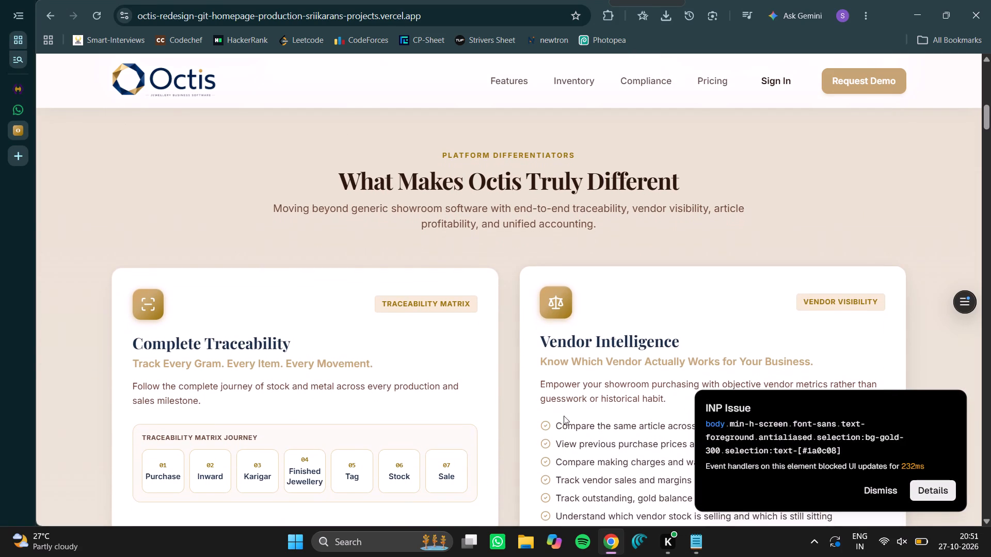
pyautogui.scroll(-5, 564, 439)
pyautogui.scroll(1, 564, 439)
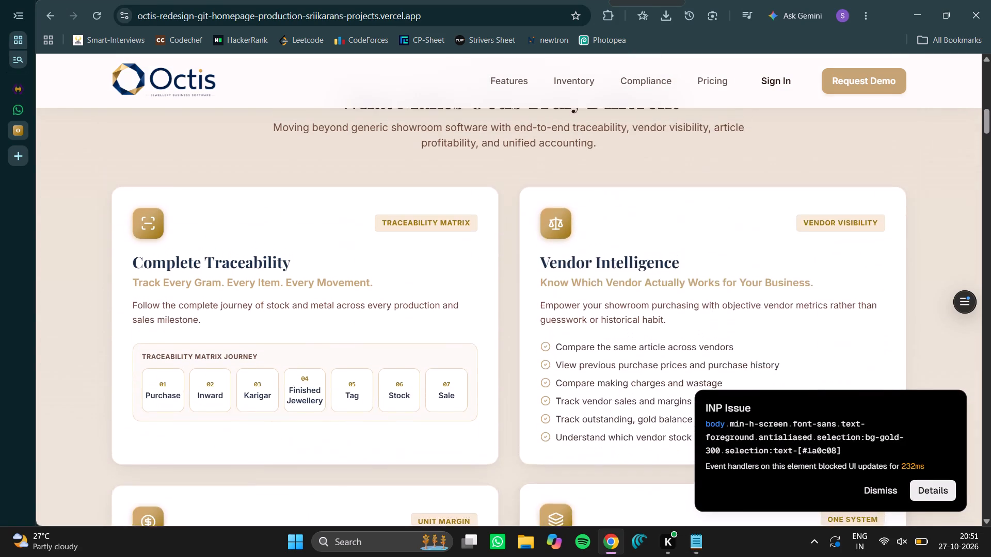
pyautogui.scroll(1, 564, 439)
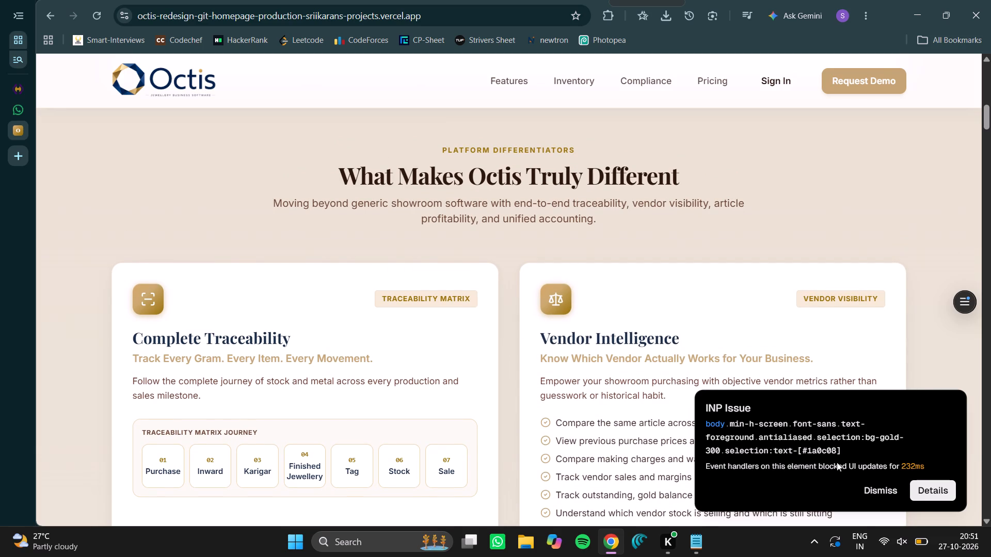
pyautogui.click(874, 489)
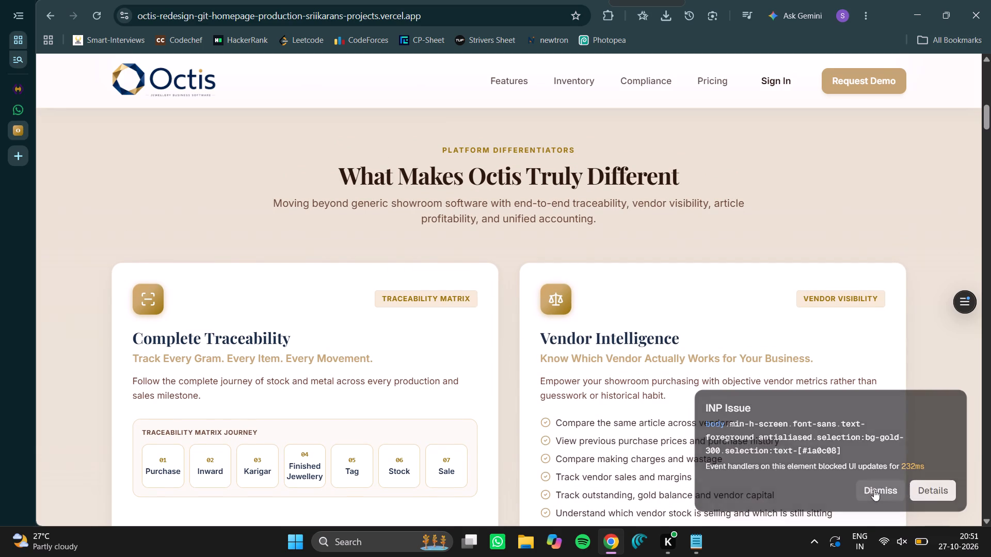
pyautogui.scroll(-1, 724, 457)
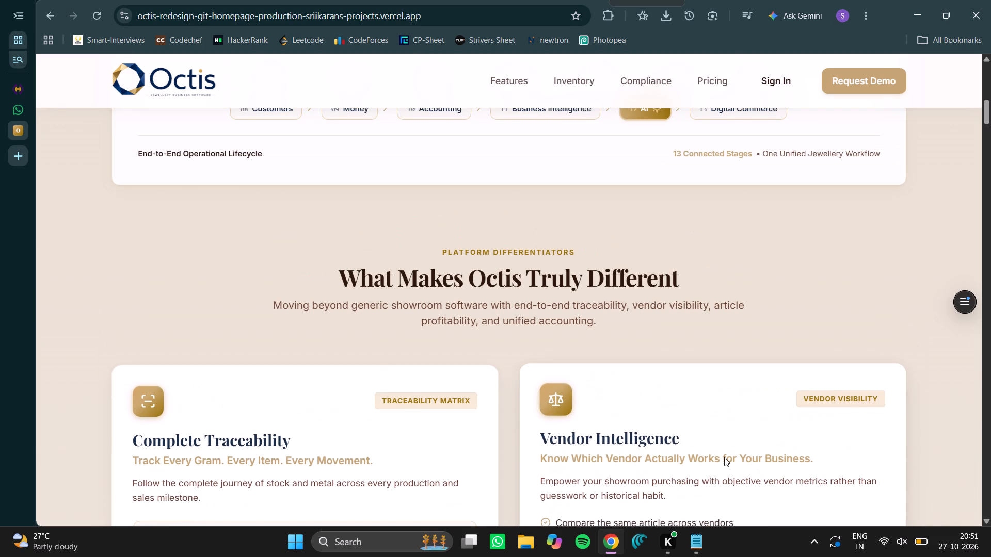
pyautogui.scroll(-1, 724, 457)
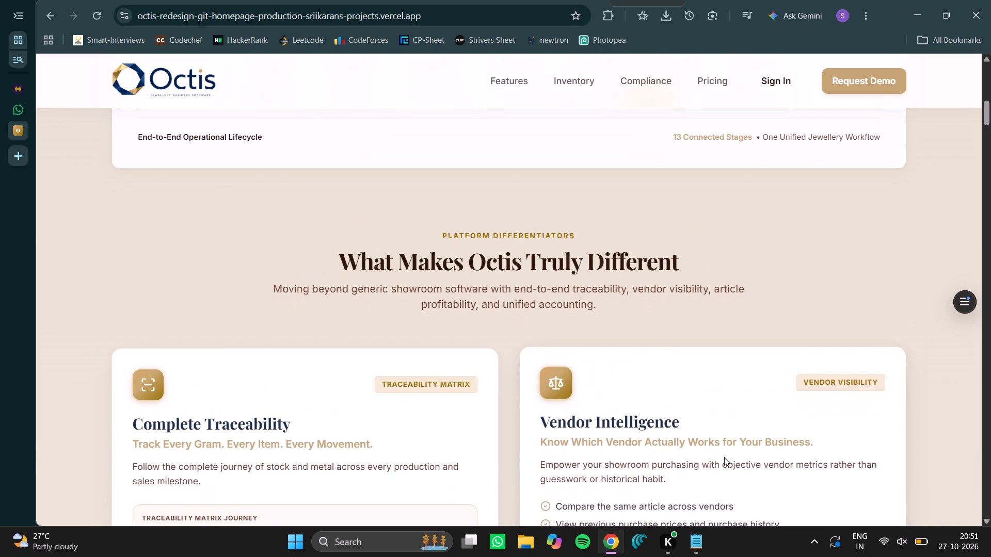
pyautogui.scroll(-1, 724, 457)
pyautogui.scroll(3, 724, 457)
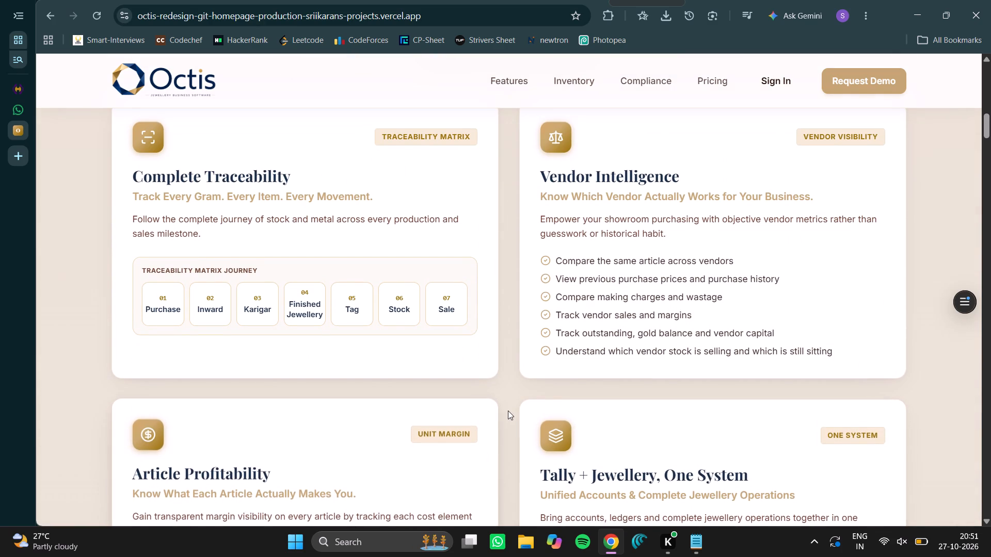
pyautogui.scroll(1, 508, 411)
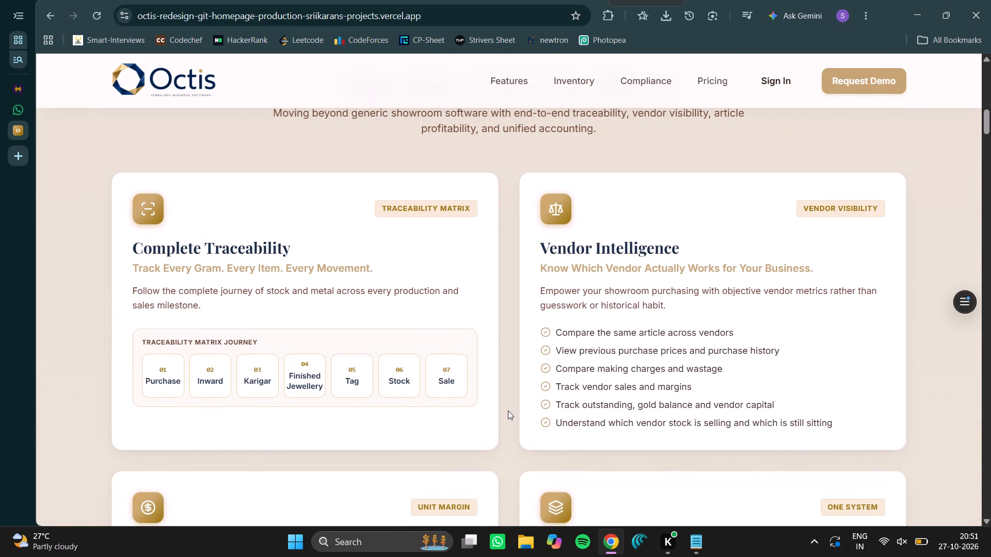
# Examine the Complete Traceability and Vendor Intelligence cards, continuing down to the Article Profitability and "Tally + Jewellery, One System" cards.
pyautogui.scroll(1, 508, 411)
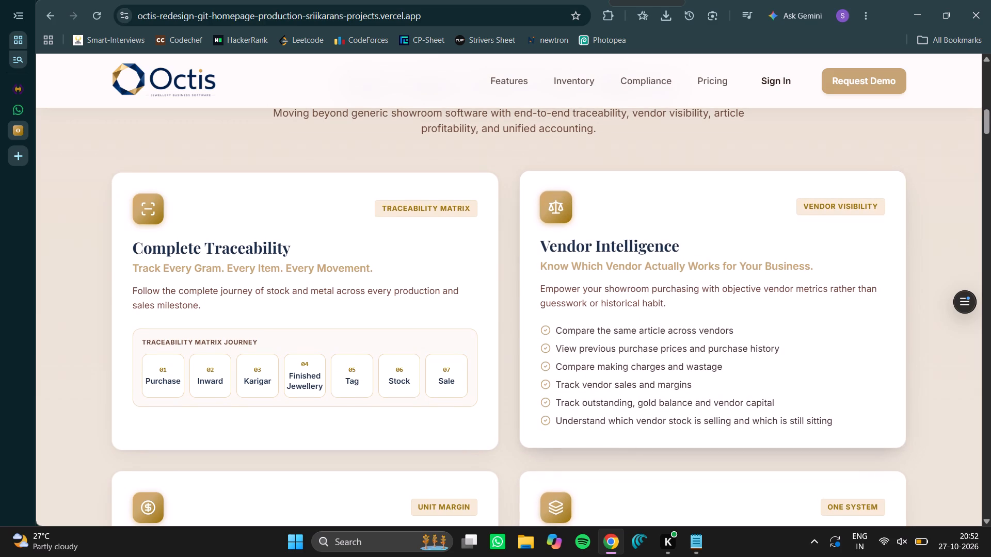
pyautogui.scroll(-3, 576, 402)
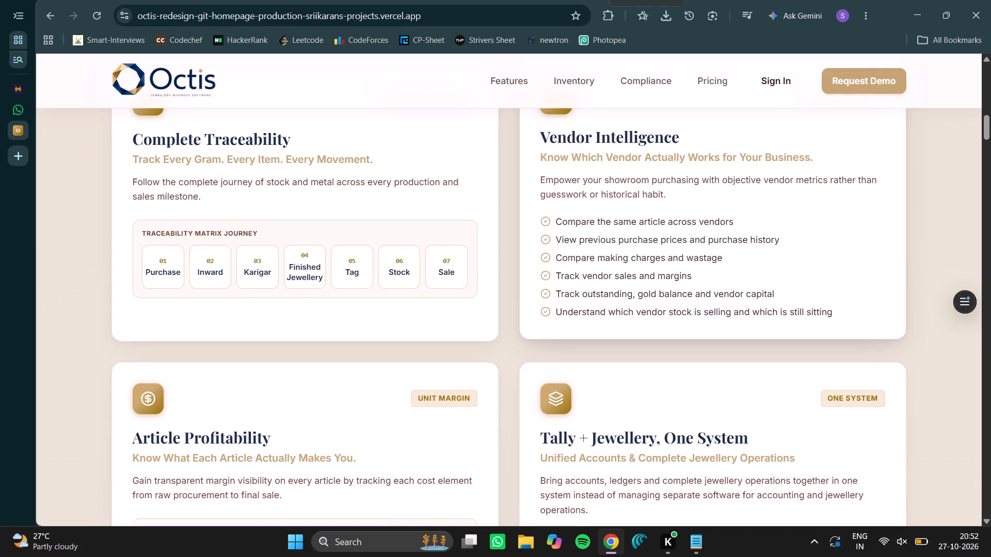
pyautogui.scroll(-4, 576, 402)
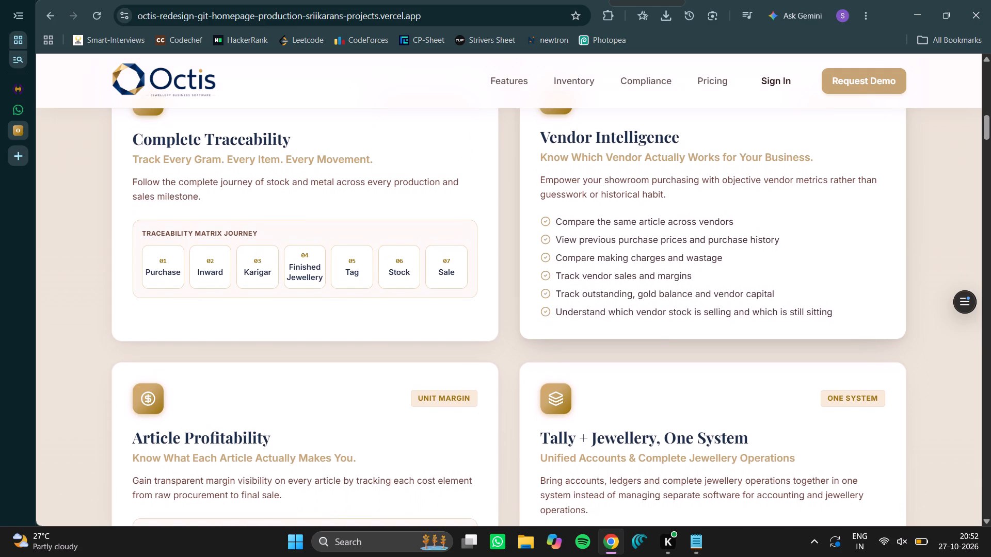
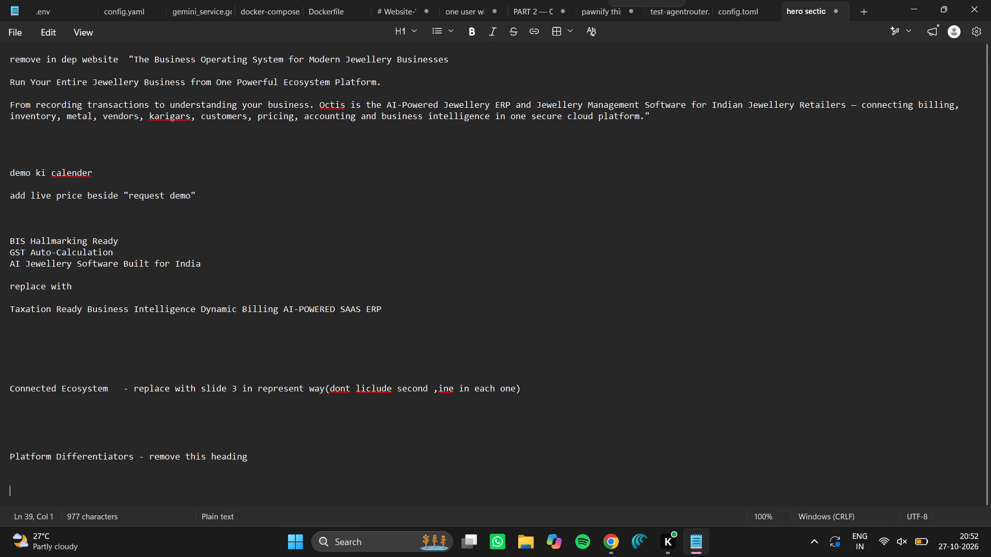
# Start a new note below the Platform Differentiators line reading in this "What Makes Octis Truly Different", pasting the copied heading inside the quotation marks.
pyautogui.press('Return')
pyautogui.write('in thsi')
pyautogui.press('BackSpace')
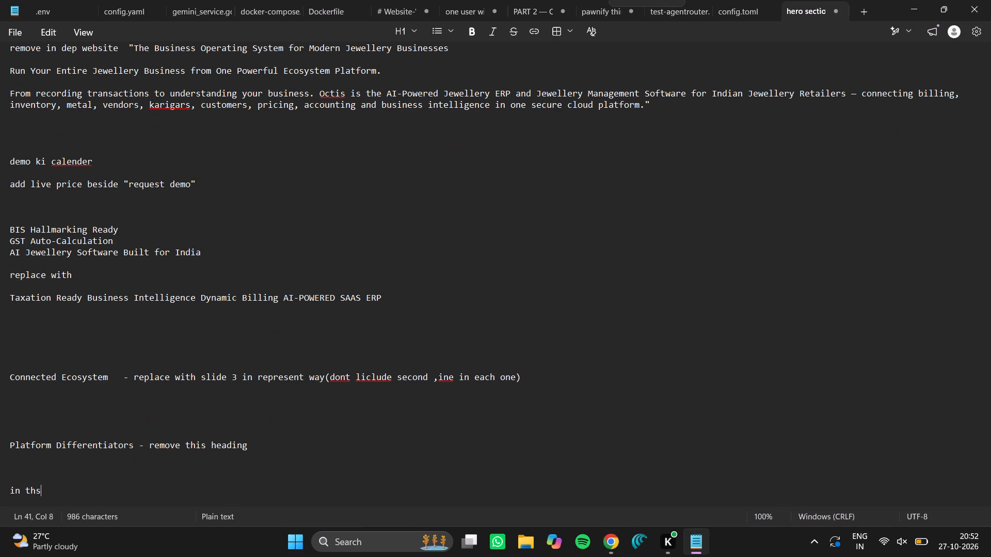
pyautogui.press('BackSpace')
pyautogui.write('is')
pyautogui.press('space')
pyautogui.write('""')
pyautogui.press('Left')
pyautogui.hotkey('ctrl', 'v')
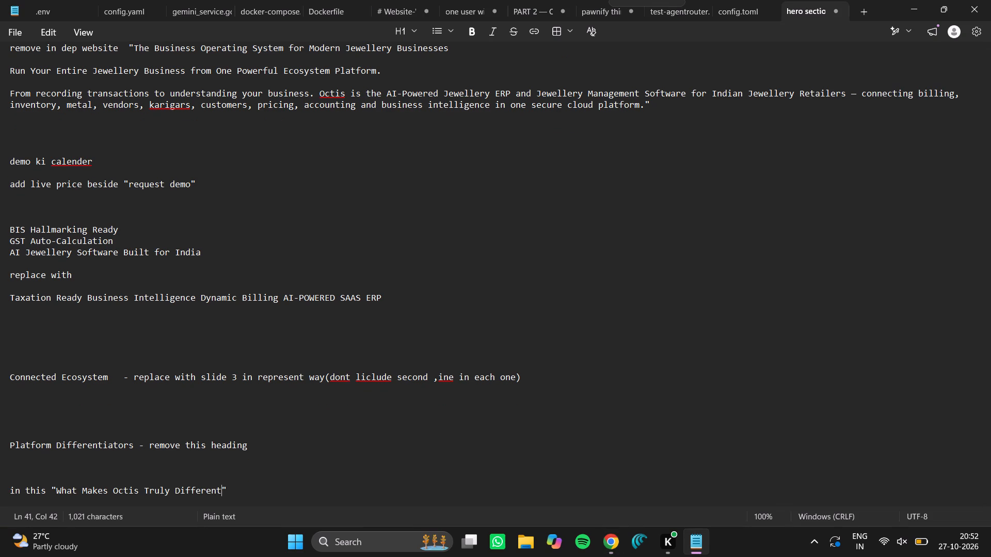
pyautogui.press('Right')
# Complete the "What Makes Octis Truly Different" note with "using extra two items from slide 5, keep ai digital one first then all".
pyautogui.press('space')
pyautogui.write('ussing extra')
pyautogui.press('space')
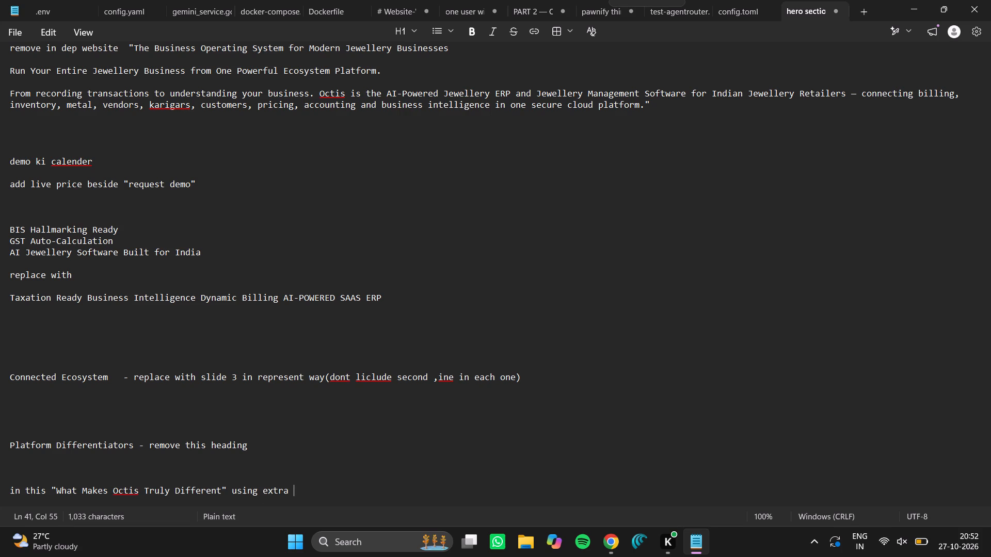
pyautogui.write('two items from slide')
pyautogui.press('space')
pyautogui.write('5, keep ai')
pyautogui.press('space')
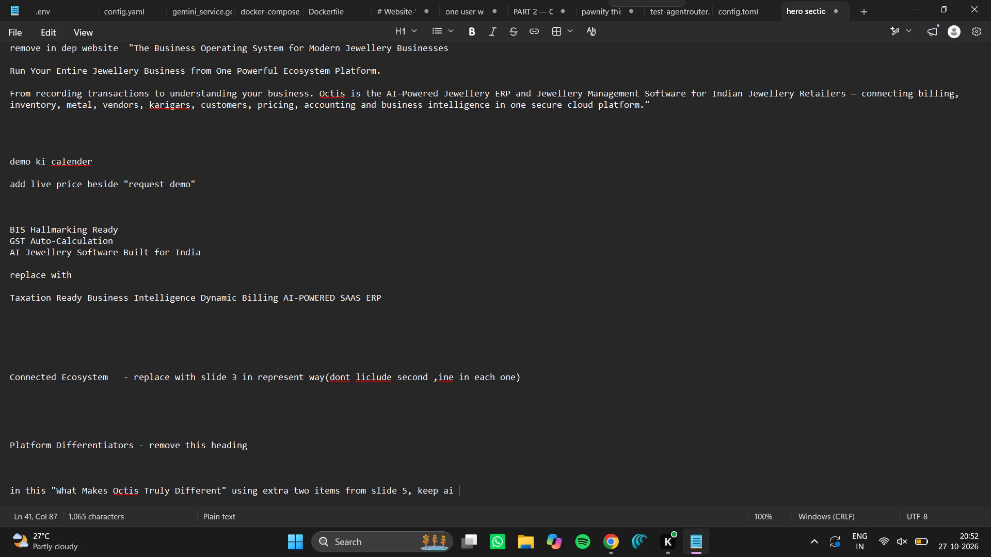
pyautogui.write('digital one f')
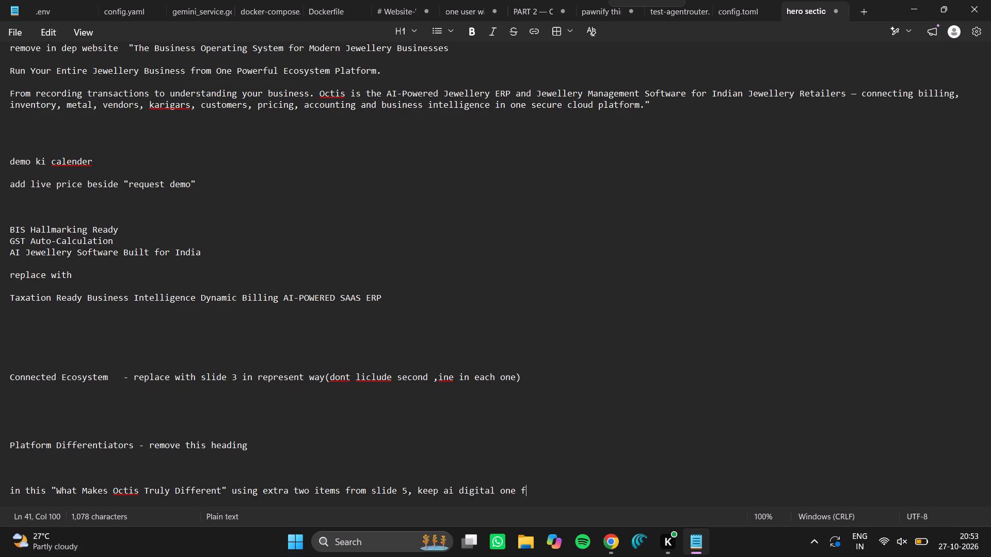
pyautogui.write('irst then all')
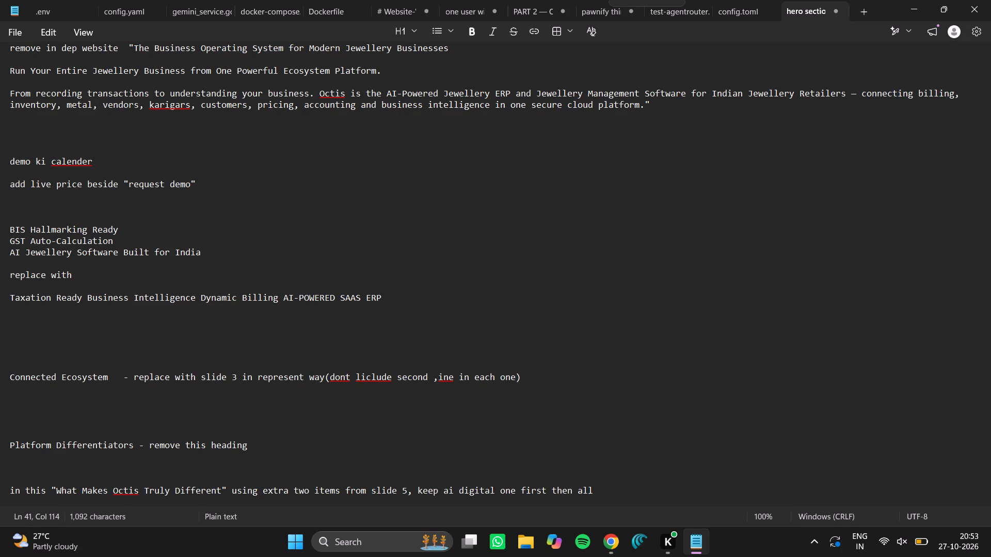
# Switch to the browser, clear the heading's text selection and examine the cards under "What Makes Octis Truly Different".
pyautogui.hotkey('alt', 'Tab')
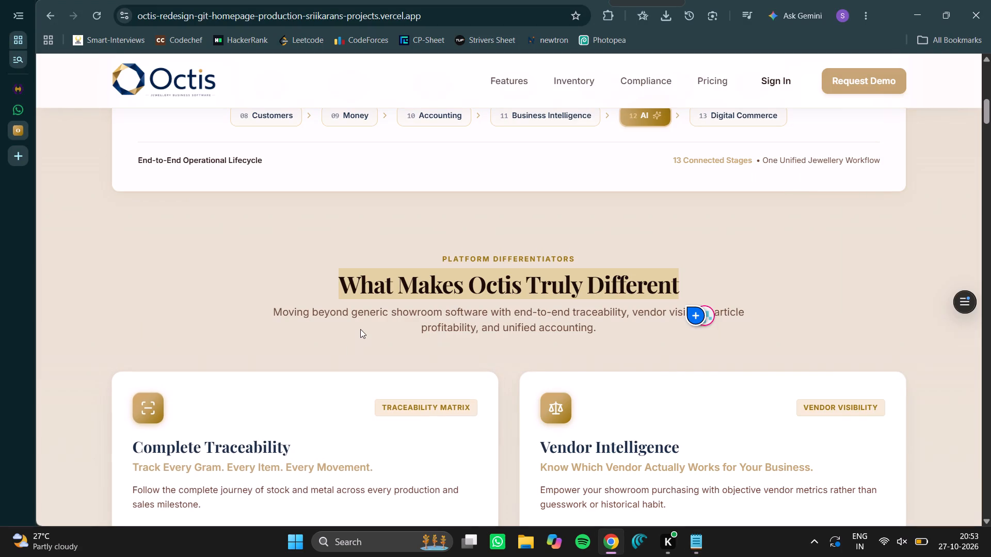
pyautogui.click(468, 332)
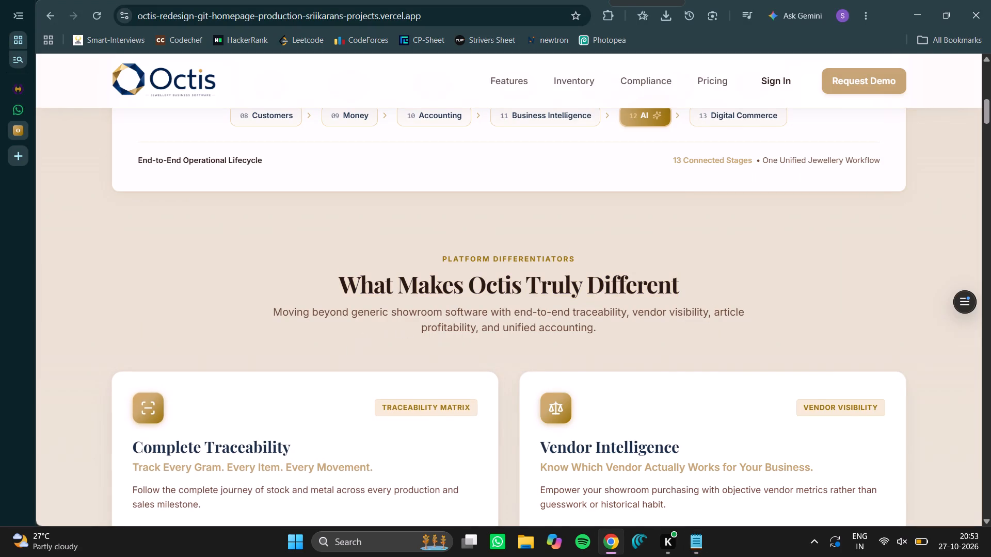
pyautogui.scroll(-3, 468, 332)
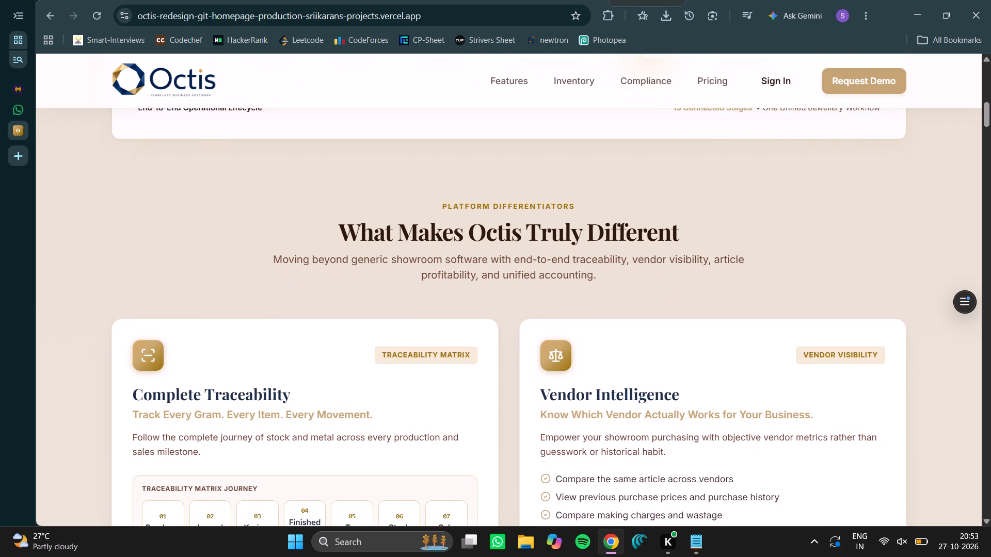
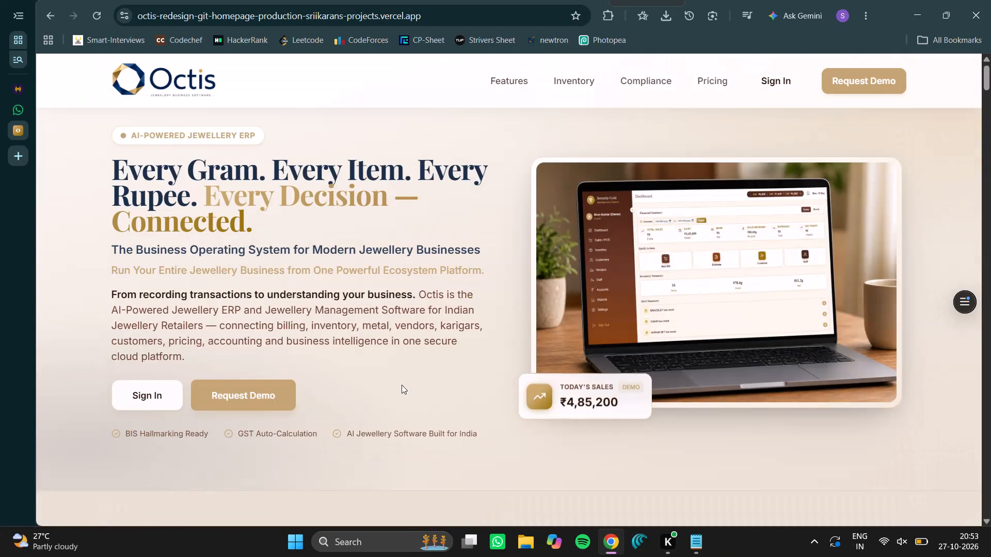
# Examine the Showroom Essentials section "Everything you need to run a modern jewellery retail business" and its feature cards.
pyautogui.scroll(1, 402, 385)
pyautogui.scroll(-13, 402, 385)
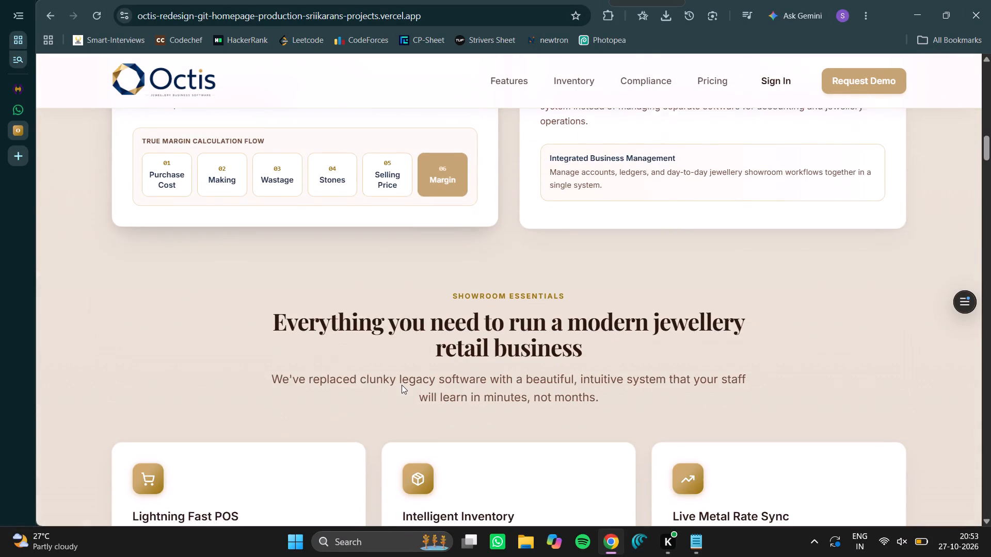
pyautogui.scroll(-4, 402, 385)
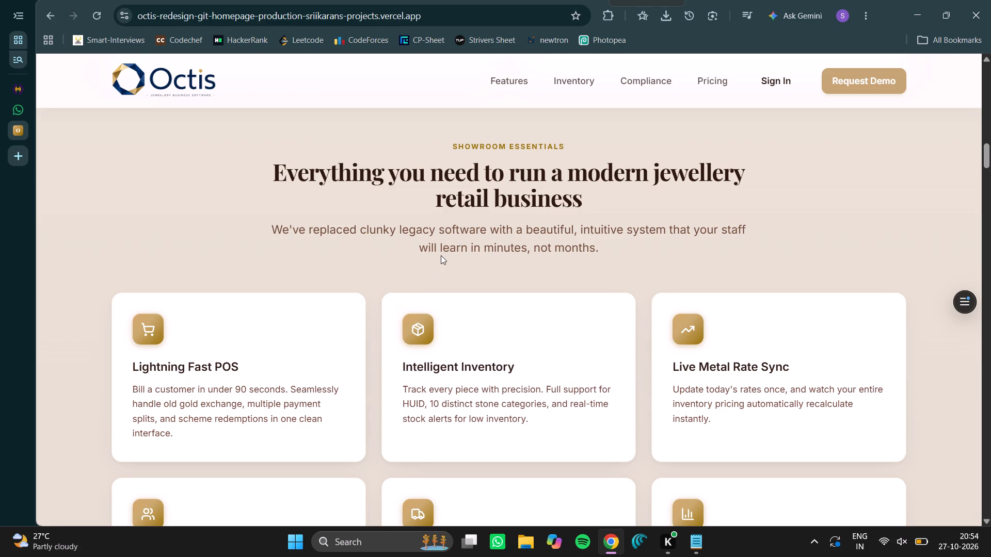
pyautogui.scroll(-3, 441, 255)
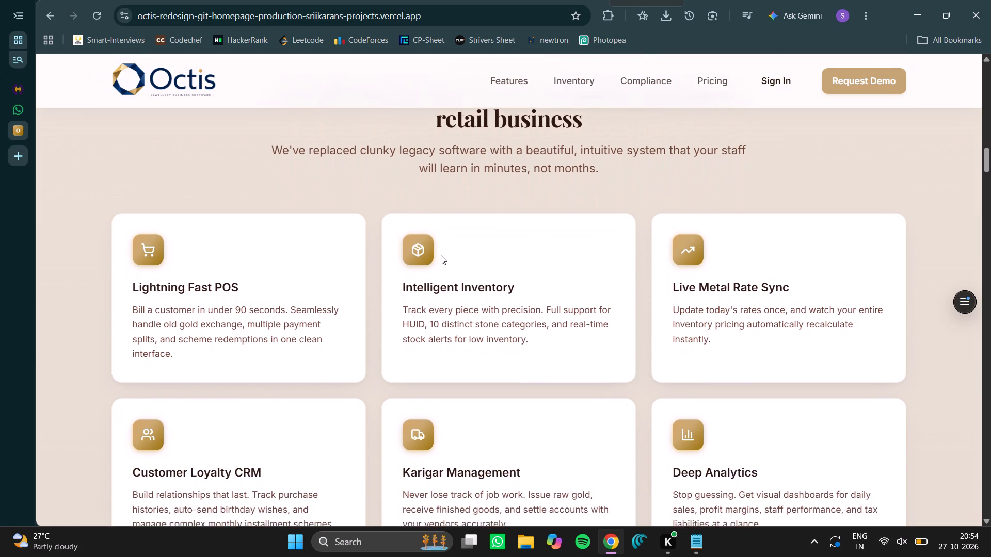
pyautogui.scroll(-5, 441, 255)
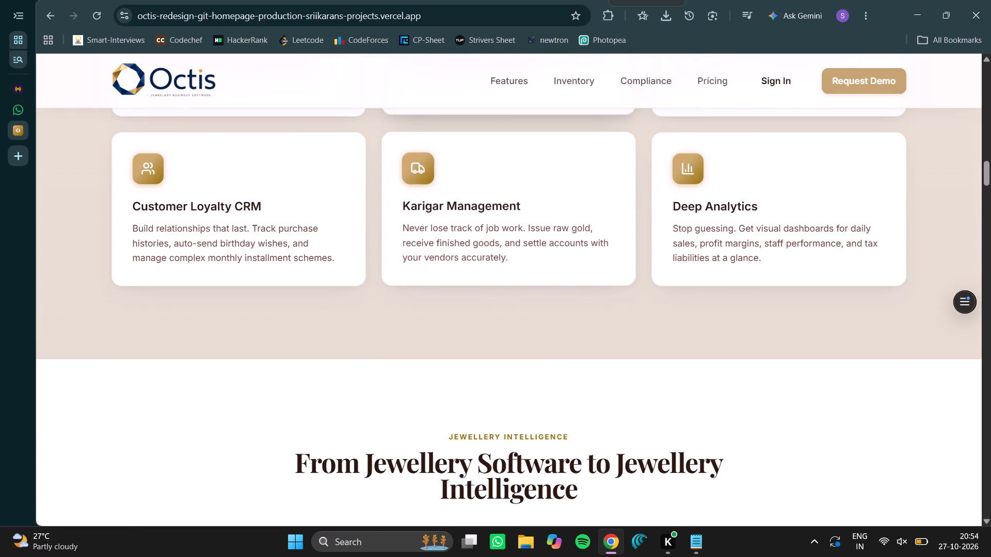
pyautogui.scroll(2, 441, 255)
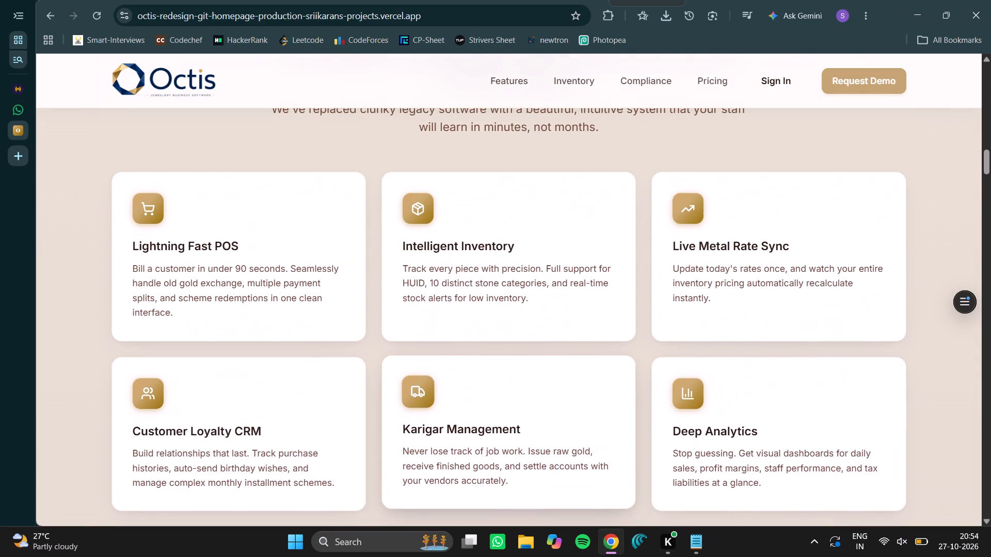
pyautogui.scroll(3, 441, 255)
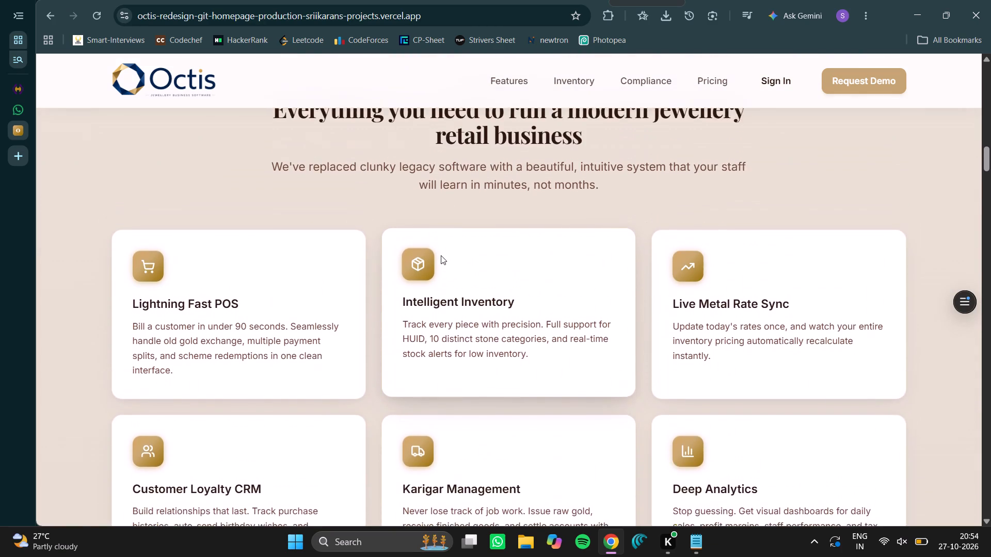
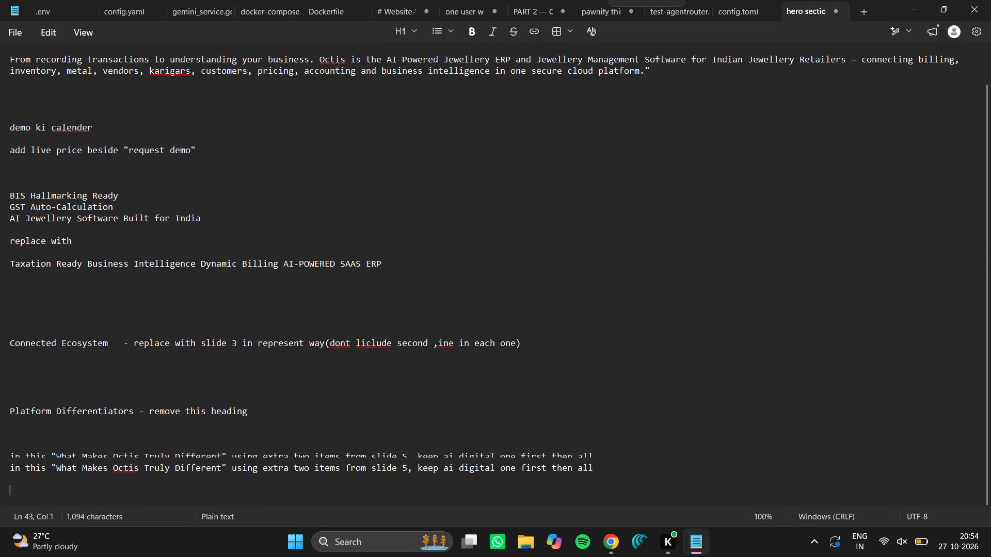
# Start a note below the "What Makes Octis Truly Different" line reading replace rthis "Everything you need to run a modern jewellery retail business", pasting the copied heading.
pyautogui.hotkey('shift', 'Return')
pyautogui.hotkey('shift', 'Return')
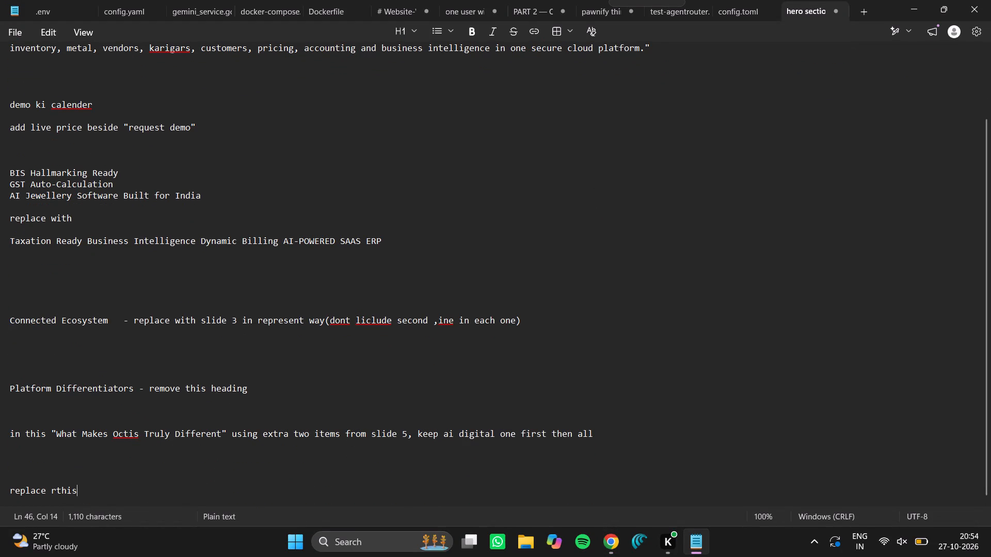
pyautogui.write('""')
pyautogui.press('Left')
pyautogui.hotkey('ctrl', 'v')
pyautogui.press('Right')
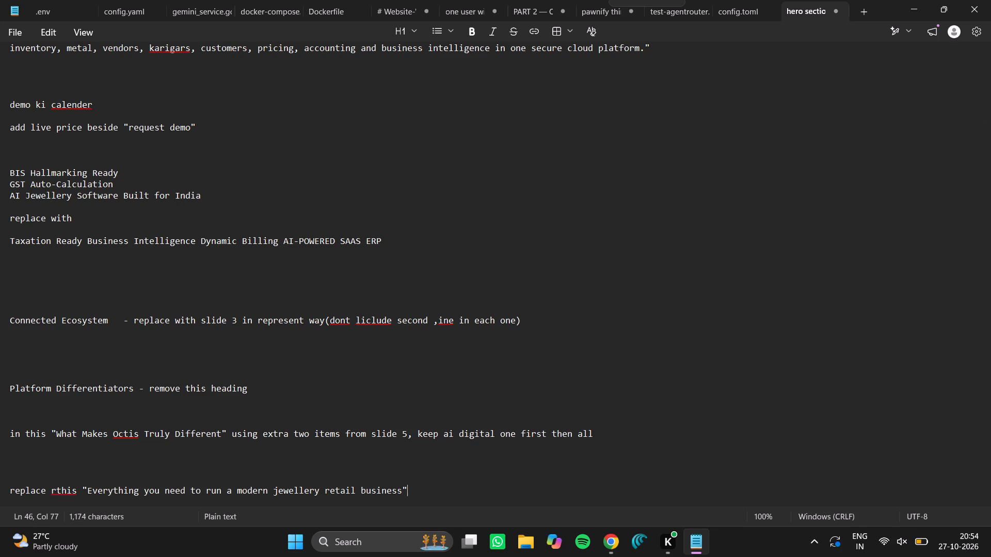
# Complete the "Everything you need to run a modern jewellery retail business" note with "part with complete slide 6 info" and leave blank lines below.
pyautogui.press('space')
pyautogui.write('part with complete slide 6')
pyautogui.press('space')
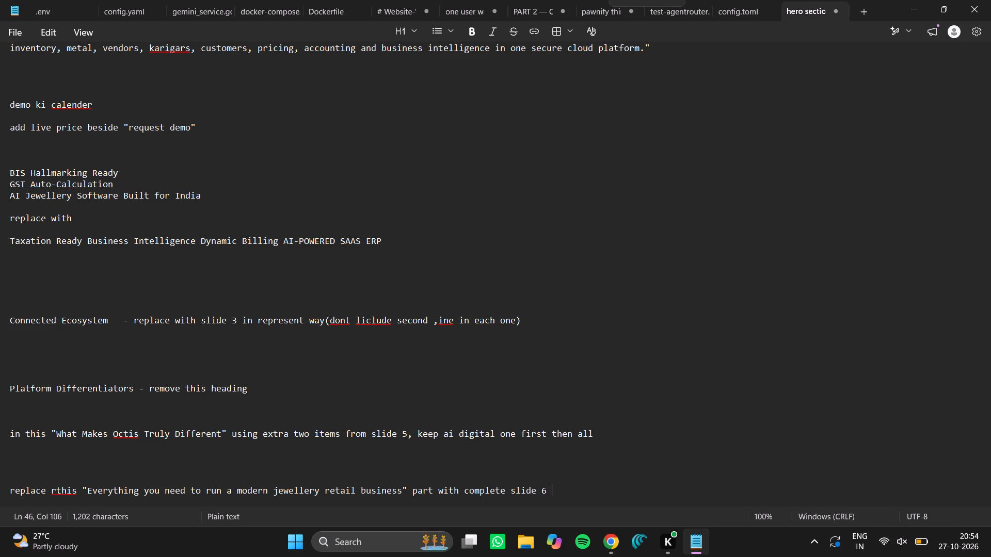
pyautogui.write('info')
pyautogui.press('Return')
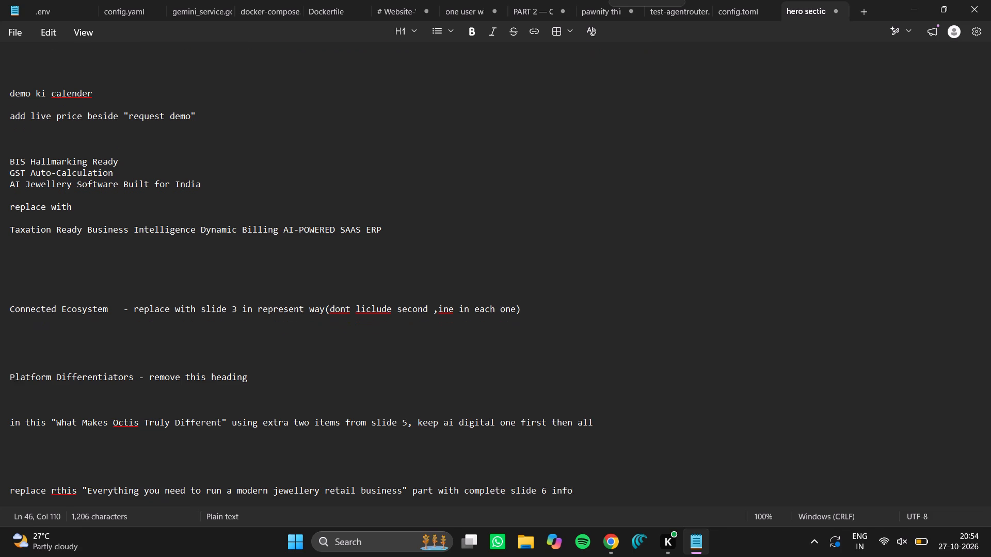
pyautogui.press('Return')
pyautogui.press('Return')
pyautogui.press('Return')
# Switch to the browser and examine the homepage sections from the feature cards through the Jewellery Intelligence comparison and the five level cards.
pyautogui.hotkey('alt', 'Tab')
pyautogui.click(496, 374)
pyautogui.scroll(-3, 496, 374)
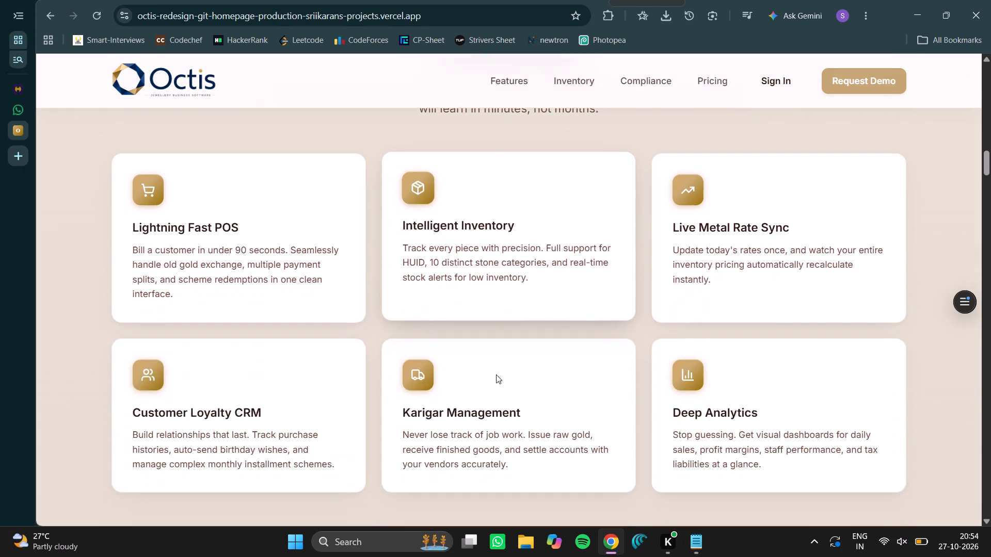
pyautogui.scroll(-5, 496, 374)
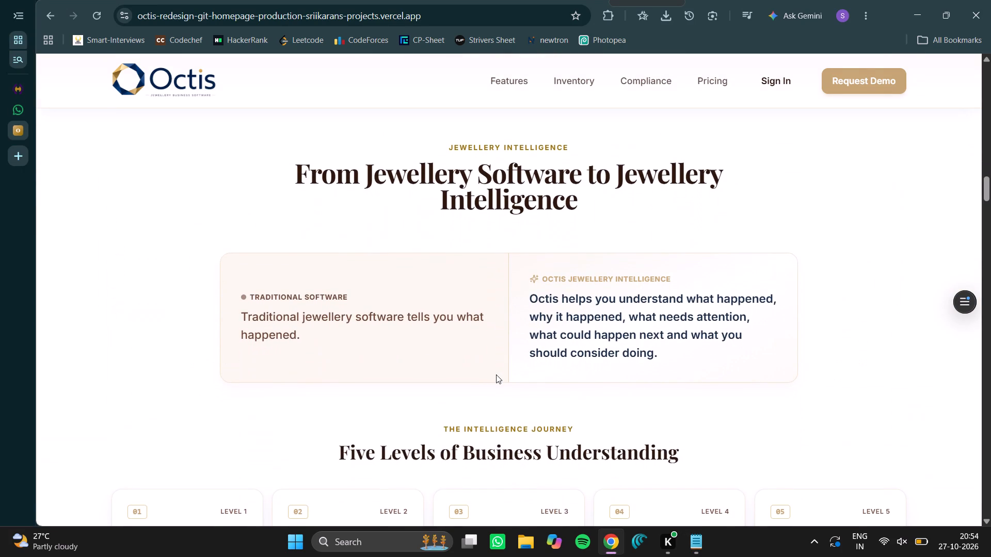
pyautogui.scroll(-1, 496, 374)
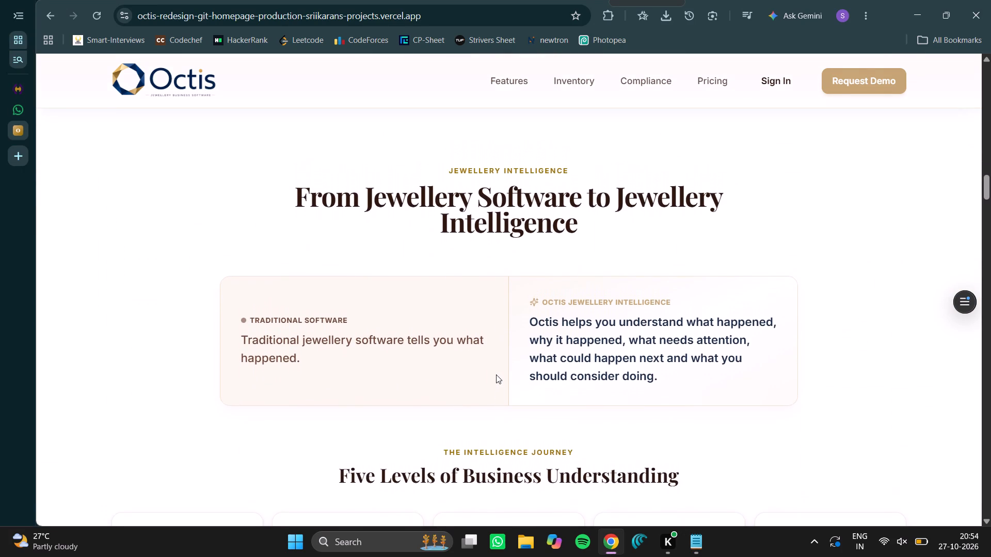
pyautogui.scroll(-1, 496, 374)
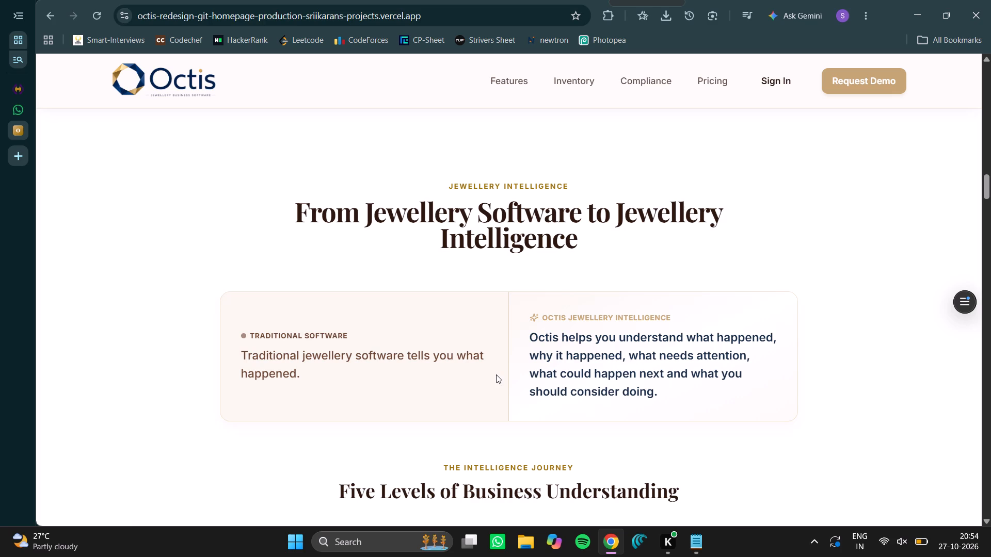
pyautogui.scroll(-1, 496, 374)
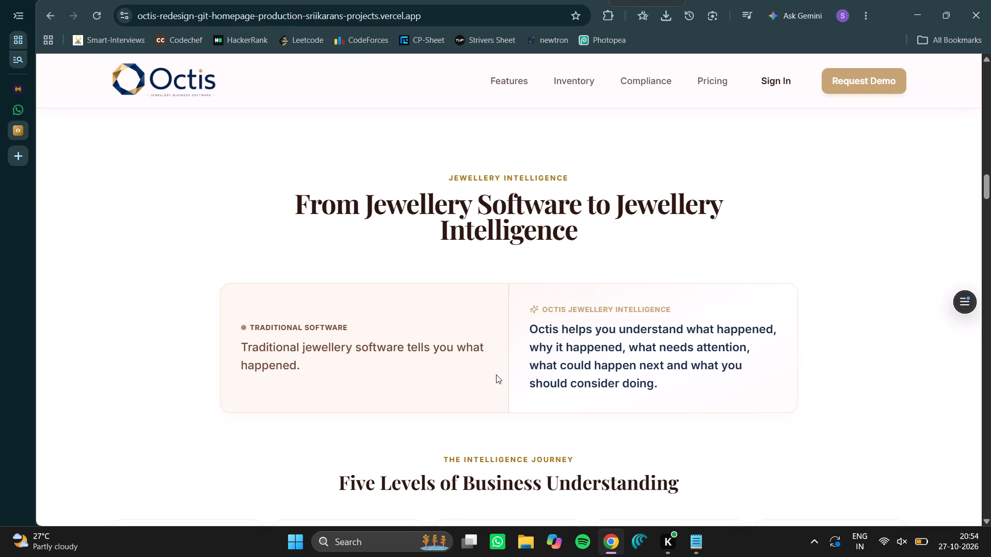
pyautogui.scroll(-1, 496, 374)
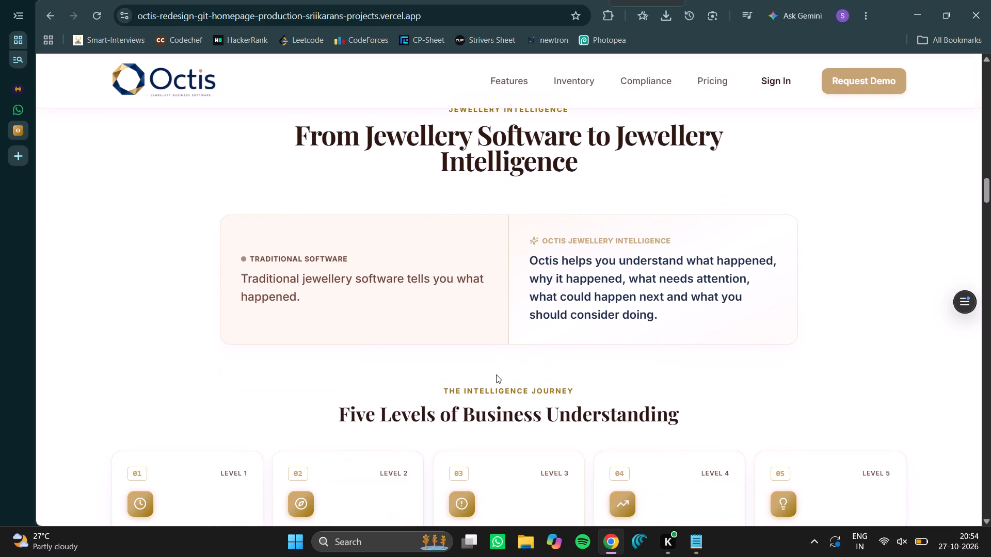
pyautogui.hscroll(1, 496, 374)
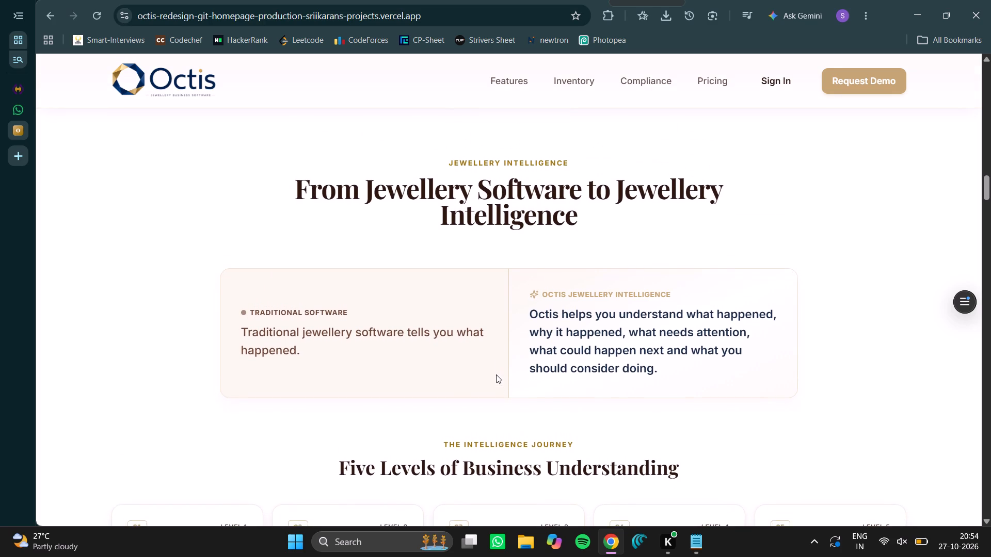
pyautogui.hscroll(1, 496, 374)
pyautogui.scroll(-3, 496, 374)
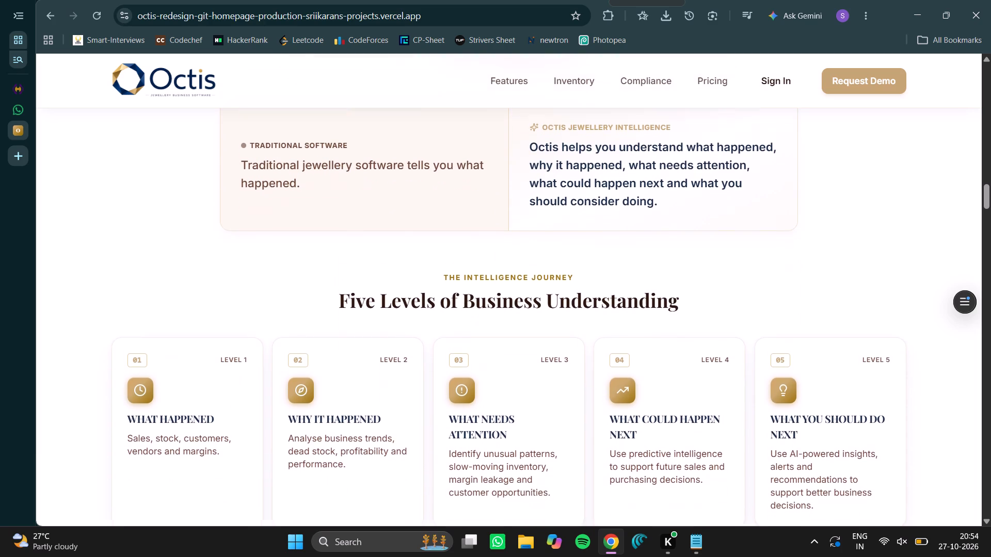
pyautogui.hscroll(1, 496, 374)
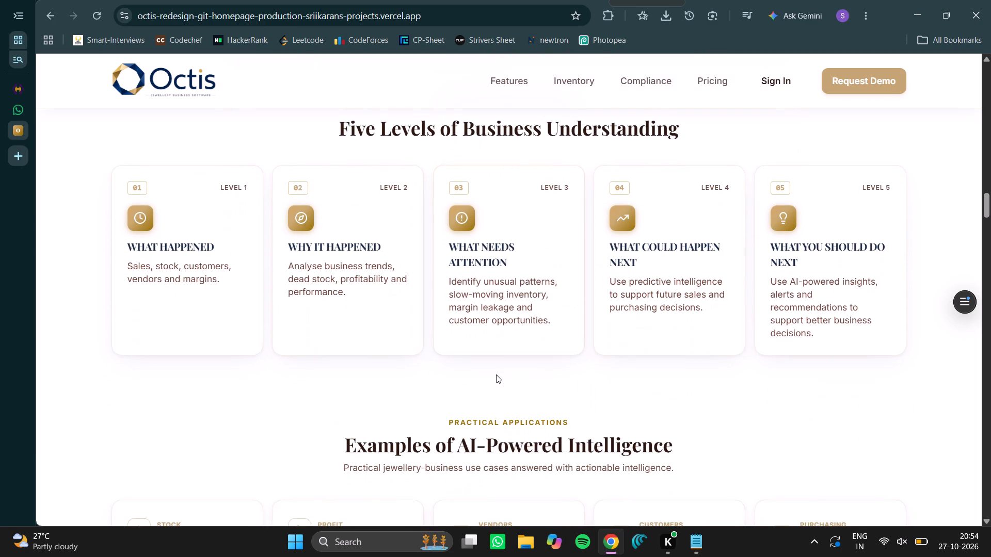
pyautogui.scroll(3, 496, 374)
pyautogui.scroll(1, 391, 283)
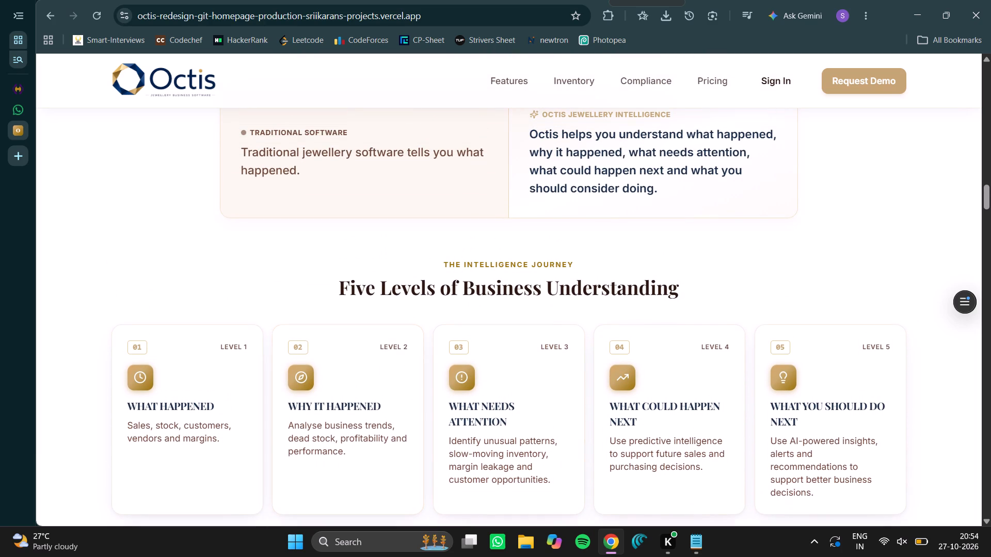
pyautogui.hscroll(1, 391, 283)
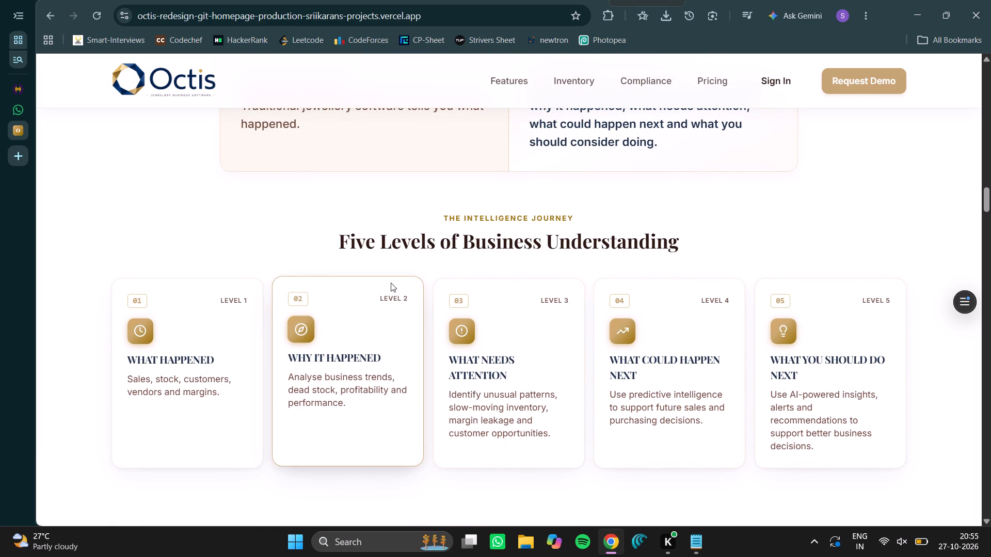
# Copy the heading "Five Levels of Business Understanding" from the homepage and paste it in quotation marks as a new note in Notepad.
pyautogui.moveTo(341, 241); pyautogui.dragTo(696, 251)
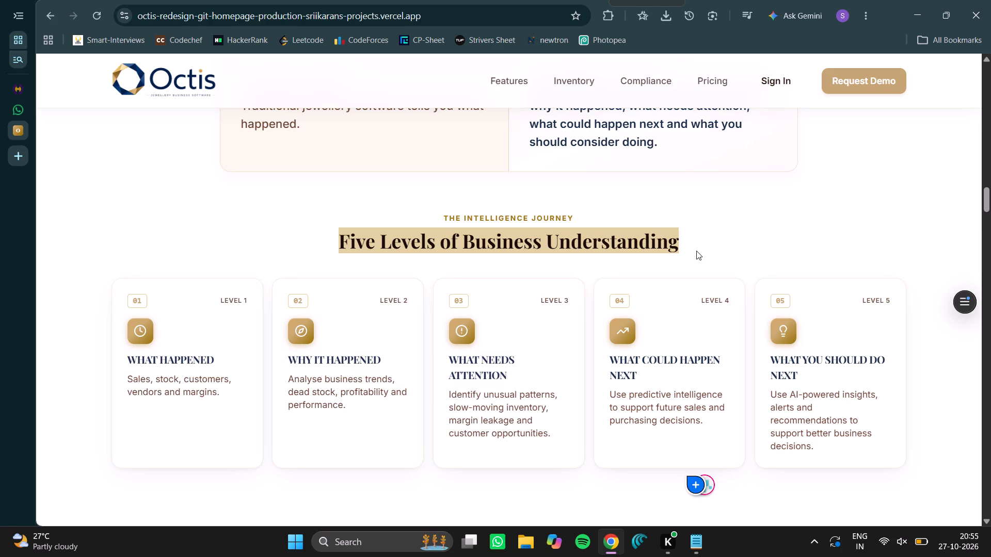
pyautogui.moveTo(696, 251); pyautogui.dragTo(694, 249)
pyautogui.hotkey('ctrl', 'c')
pyautogui.hotkey('alt', 'Tab')
pyautogui.scroll(-1, 505, 367)
pyautogui.write('""')
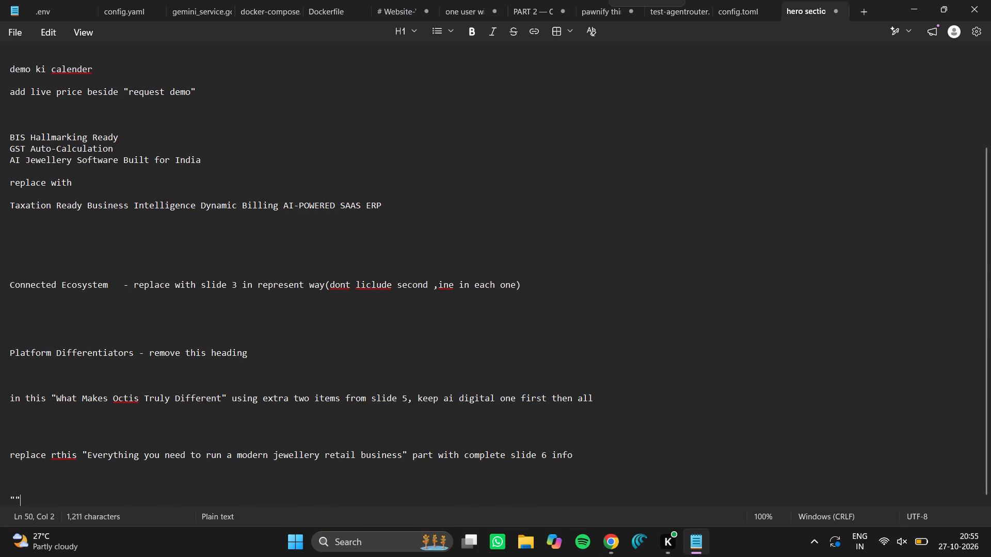
pyautogui.press('Left')
pyautogui.hotkey('ctrl', 'v')
pyautogui.press('Right')
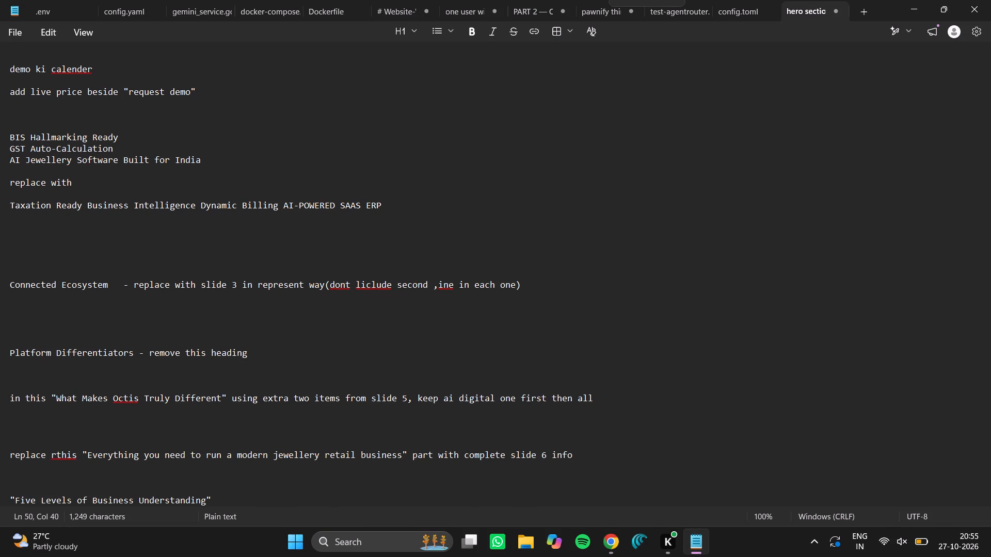
# Extend the "Five Levels" note with and "Examples of AI-Powered Intelligence" remoce completely, copying the quoted heading from the homepage.
pyautogui.hotkey('alt', 'Tab')
pyautogui.scroll(-2, 337, 411)
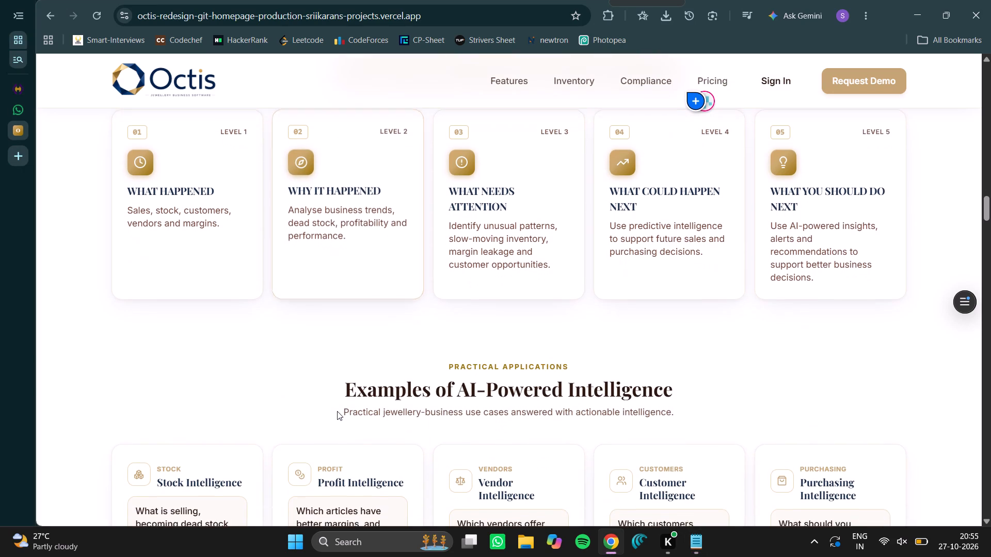
pyautogui.scroll(-1, 410, 371)
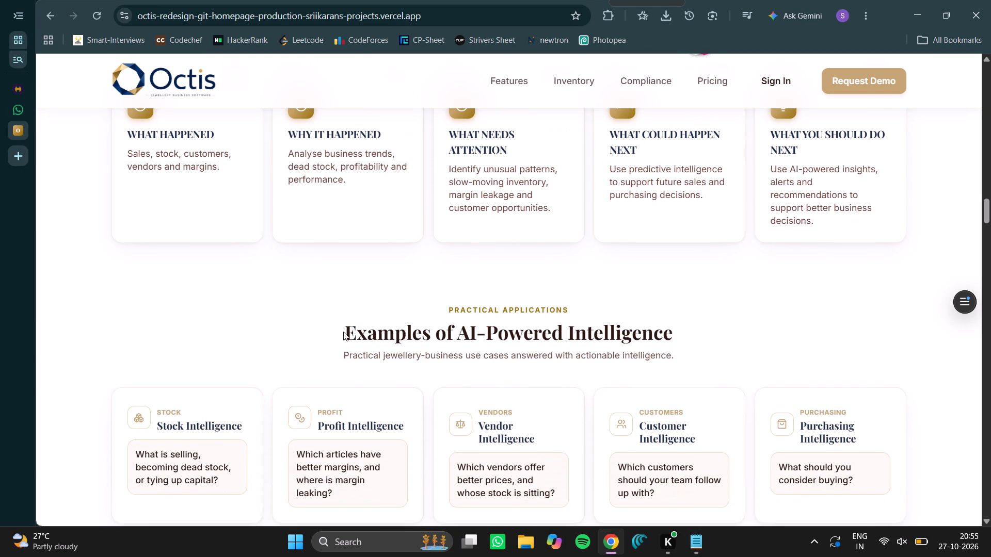
pyautogui.scroll(-1, 343, 332)
pyautogui.moveTo(346, 320); pyautogui.dragTo(684, 327)
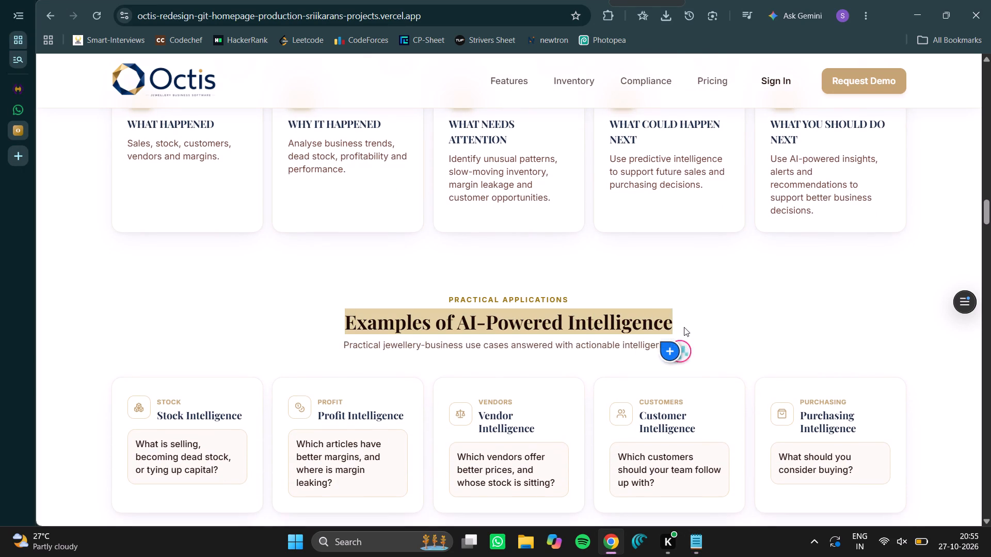
pyautogui.moveTo(684, 327); pyautogui.dragTo(686, 325)
pyautogui.hotkey('ctrl', 'c')
pyautogui.hotkey('ctrl', 'c')
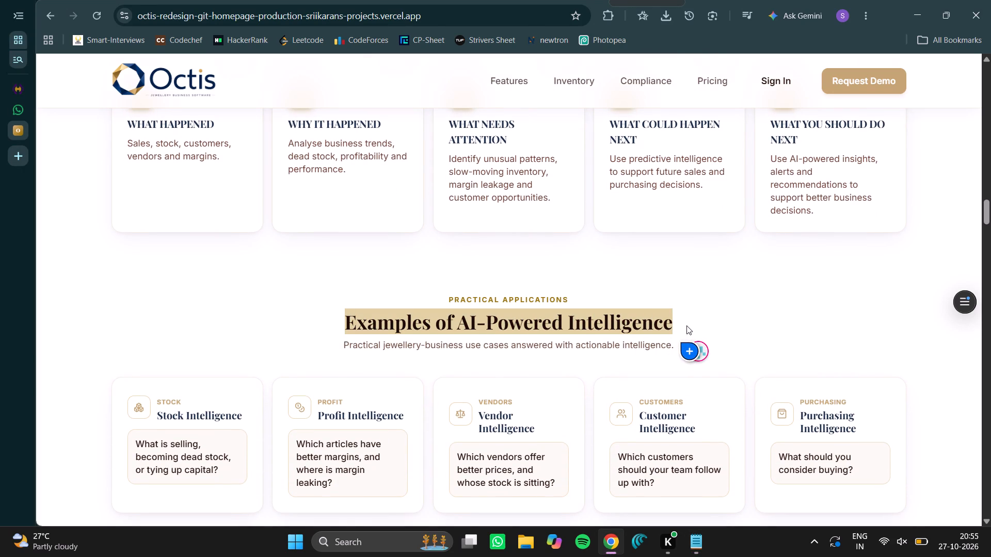
pyautogui.hotkey('alt', 'Tab')
pyautogui.press('space')
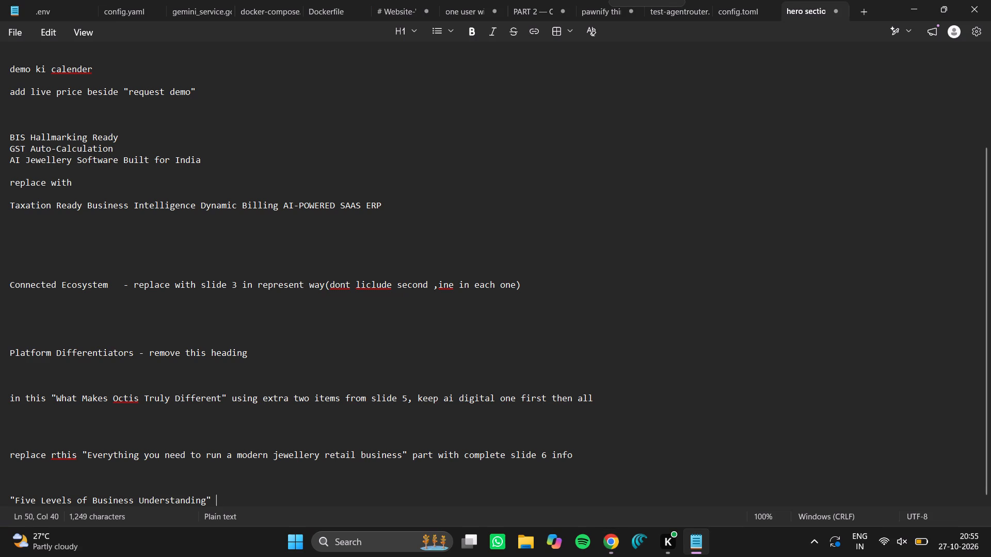
pyautogui.write('and ""')
pyautogui.press('Left')
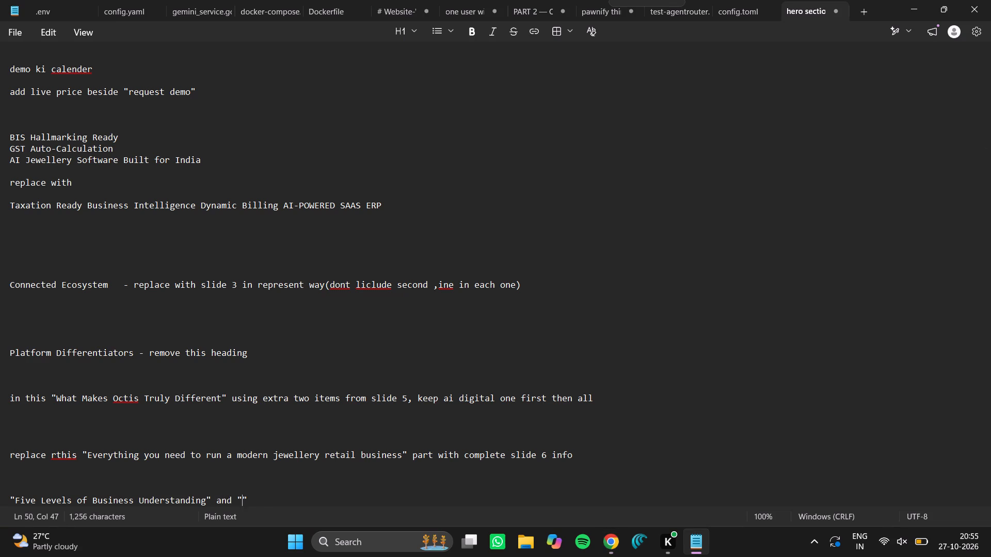
pyautogui.hotkey('ctrl', 'v')
pyautogui.press('Right')
pyautogui.press('space')
pyautogui.write('remoce completely')
# Copy the homepage heading and add the note "From Jewellery Software to Jewellery Intelligence" enhance this part above the "Five Levels" note in Notepad.
pyautogui.hotkey('alt', 'Tab')
pyautogui.scroll(5, 383, 327)
pyautogui.hscroll(1, 383, 327)
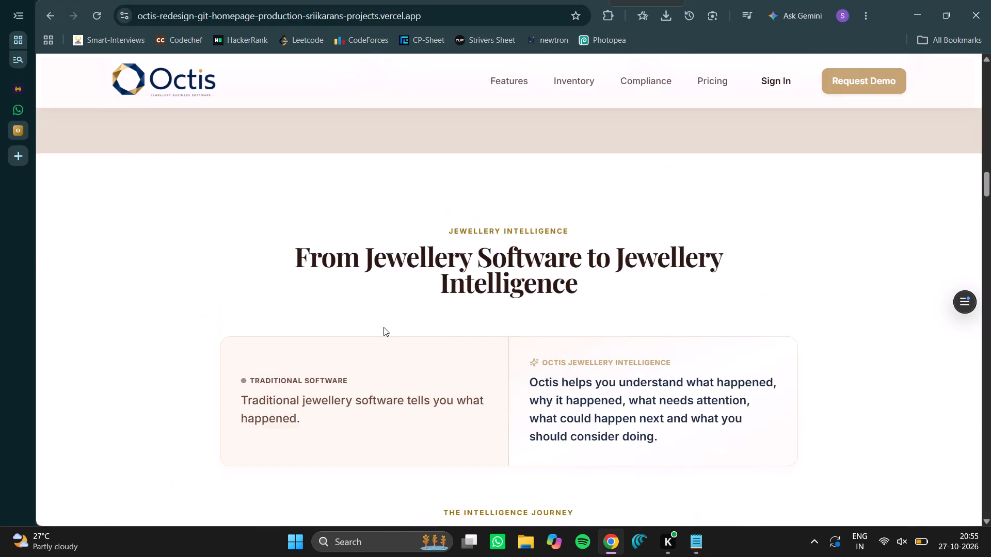
pyautogui.hscroll(1, 383, 327)
pyautogui.scroll(3, 376, 266)
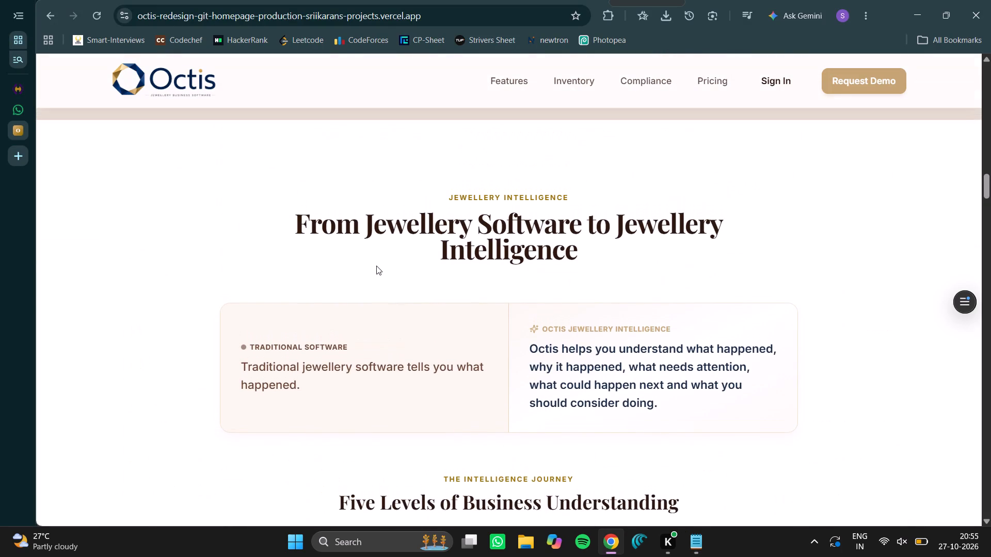
pyautogui.moveTo(294, 222); pyautogui.dragTo(576, 249)
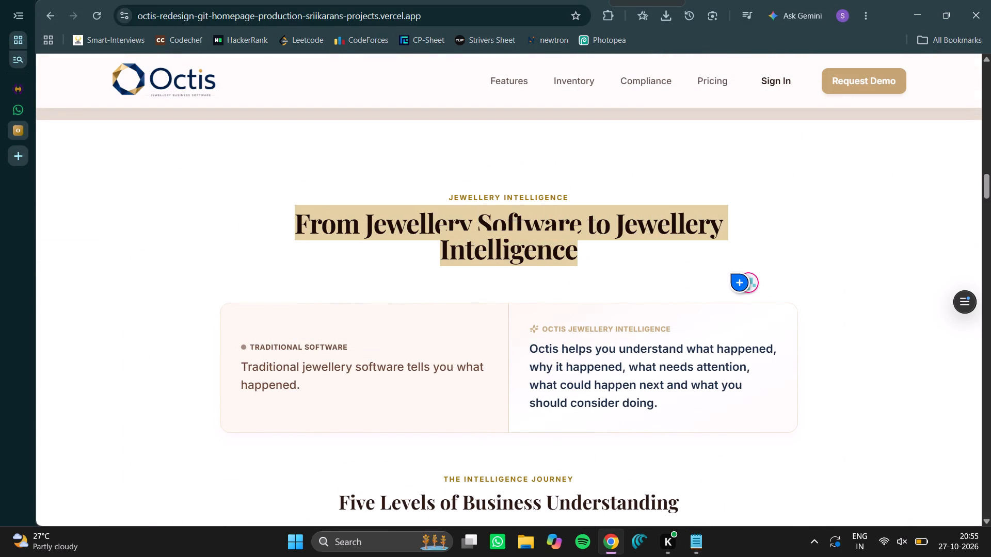
pyautogui.hotkey('ctrl', 'c')
pyautogui.hotkey('alt', 'Tab')
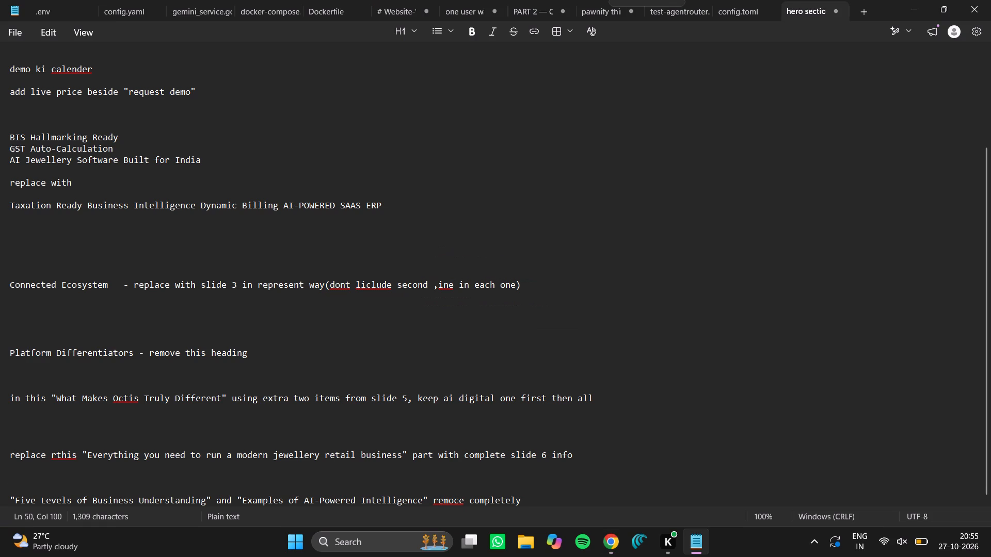
pyautogui.click(242, 474)
pyautogui.press('Return')
pyautogui.press('Return')
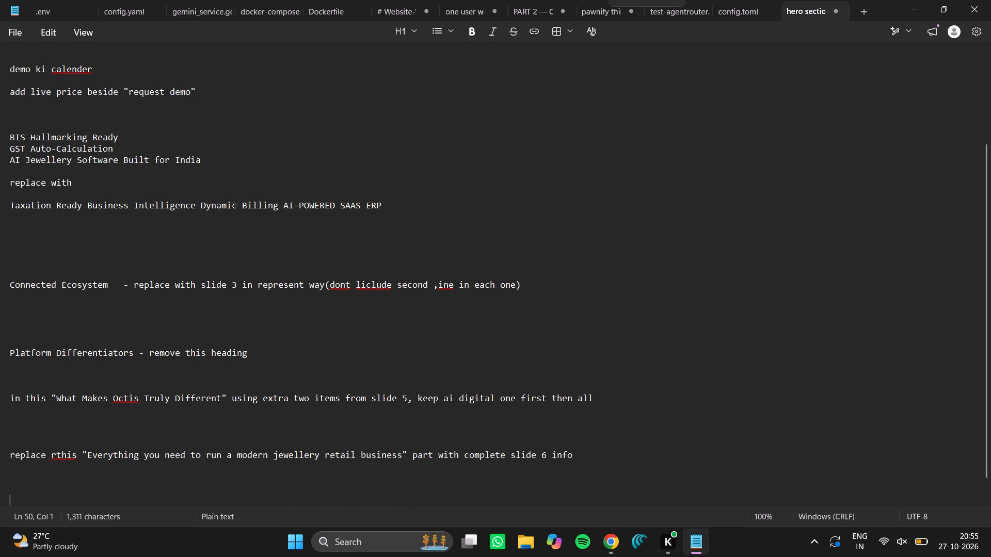
pyautogui.write('""')
pyautogui.press('Left')
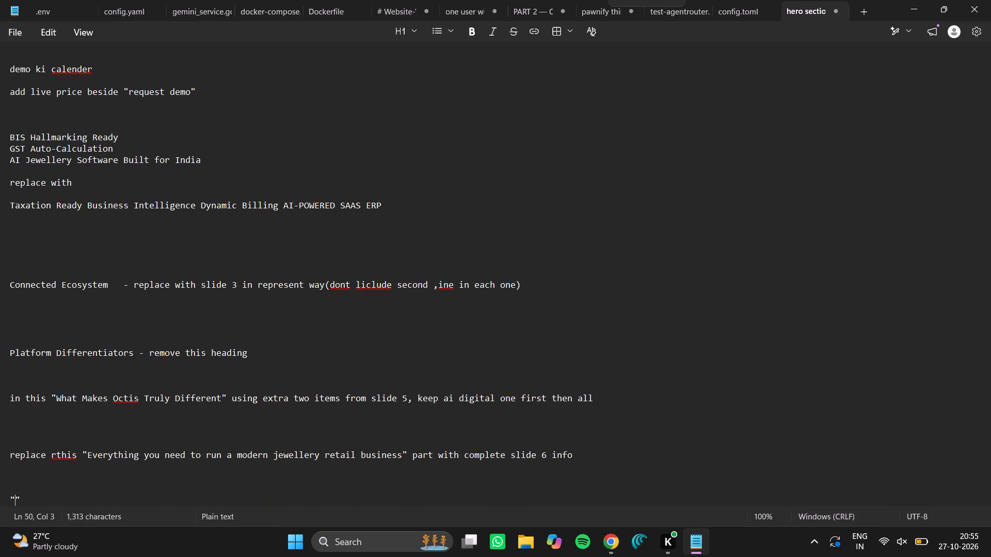
pyautogui.hotkey('ctrl', 'v')
pyautogui.press('Right')
pyautogui.press('space')
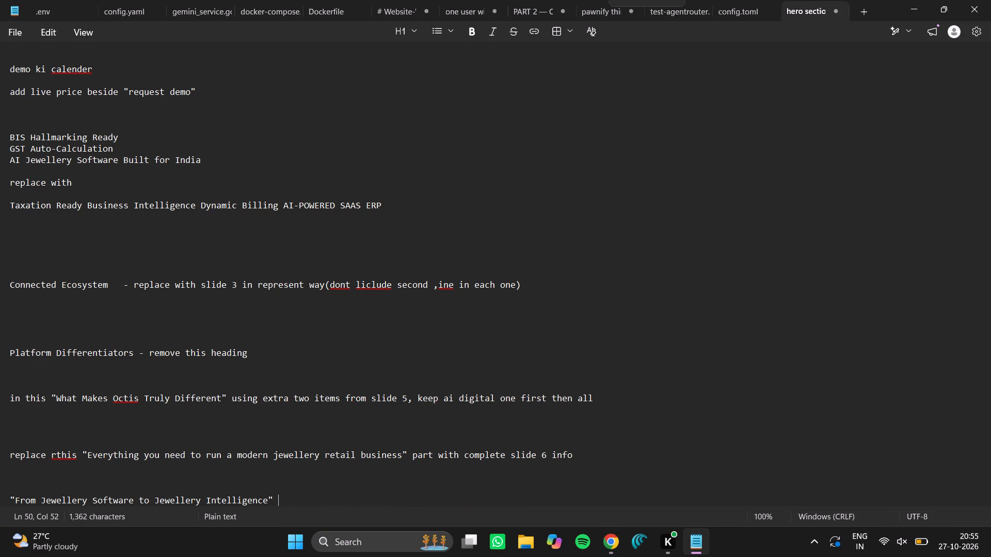
pyautogui.write('enhance this part')
# Switch to the browser and examine the homepage sections from Point of Sale, inventory visibility and Digital Commerce through to "Why Octis".
pyautogui.hotkey('alt', 'Tab')
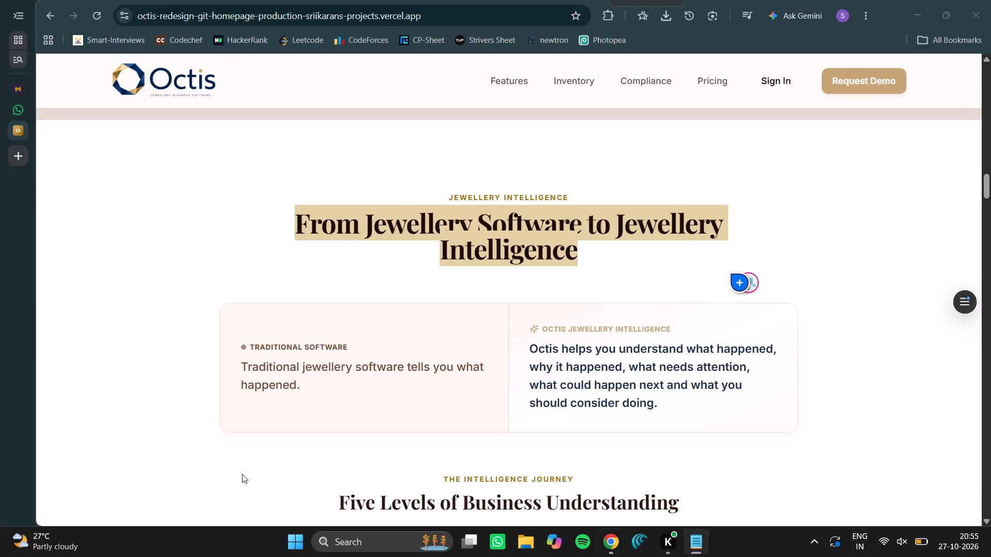
pyautogui.scroll(-6, 339, 349)
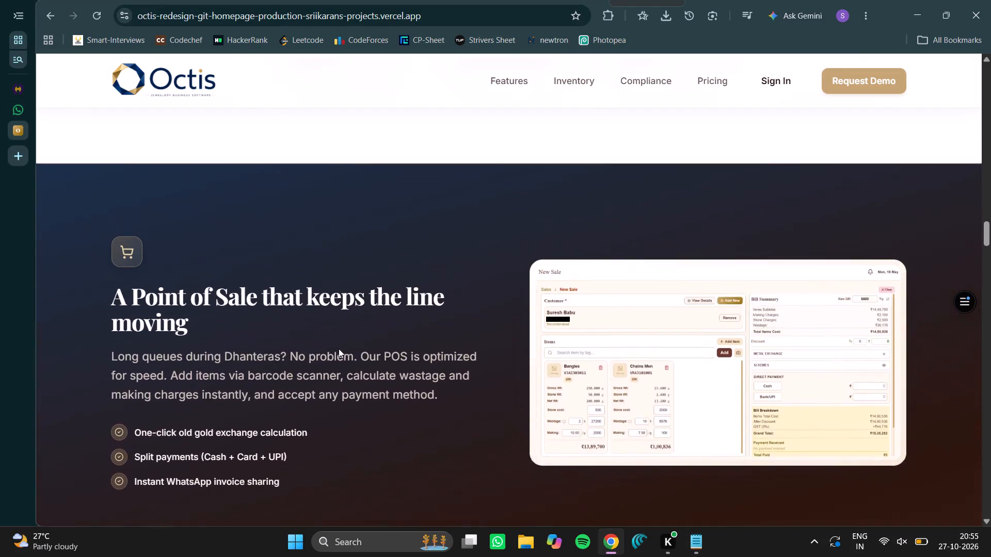
pyautogui.scroll(-7, 339, 349)
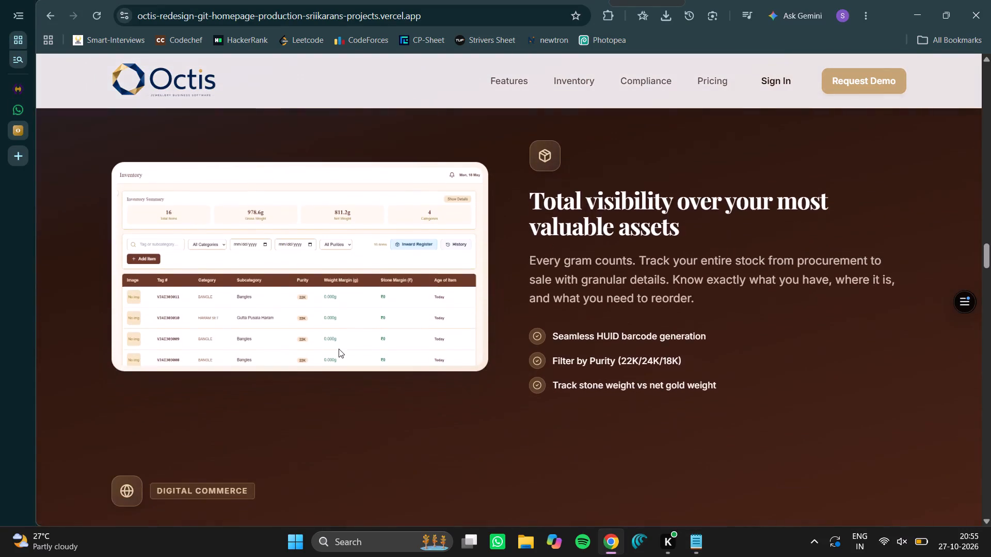
pyautogui.scroll(-6, 339, 349)
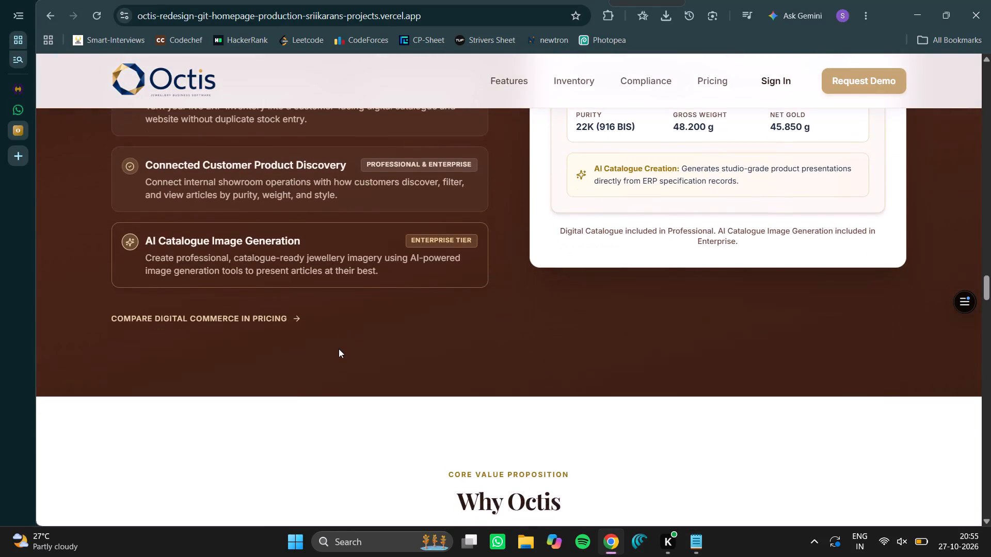
pyautogui.scroll(-3, 339, 349)
pyautogui.scroll(1, 339, 349)
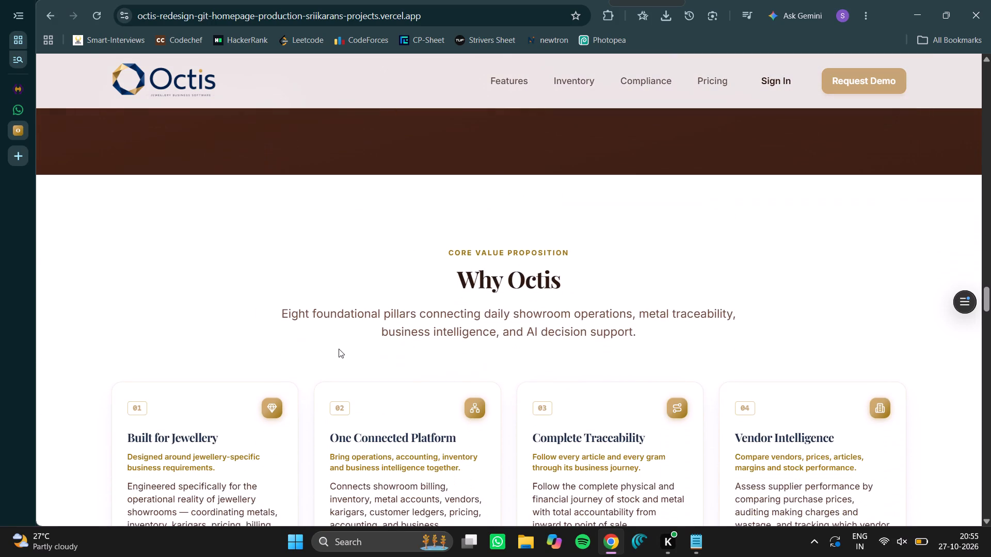
# Re-examine the homepage's Point of Sale, inventory visibility and Digital Commerce sections, comparing them with the "Why Octis" section.
pyautogui.scroll(1, 339, 349)
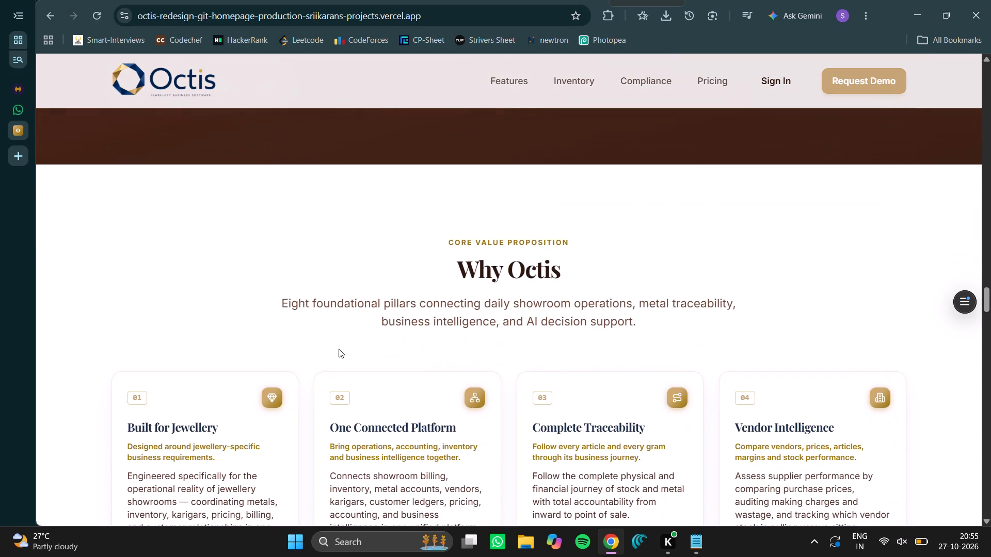
pyautogui.scroll(9, 339, 349)
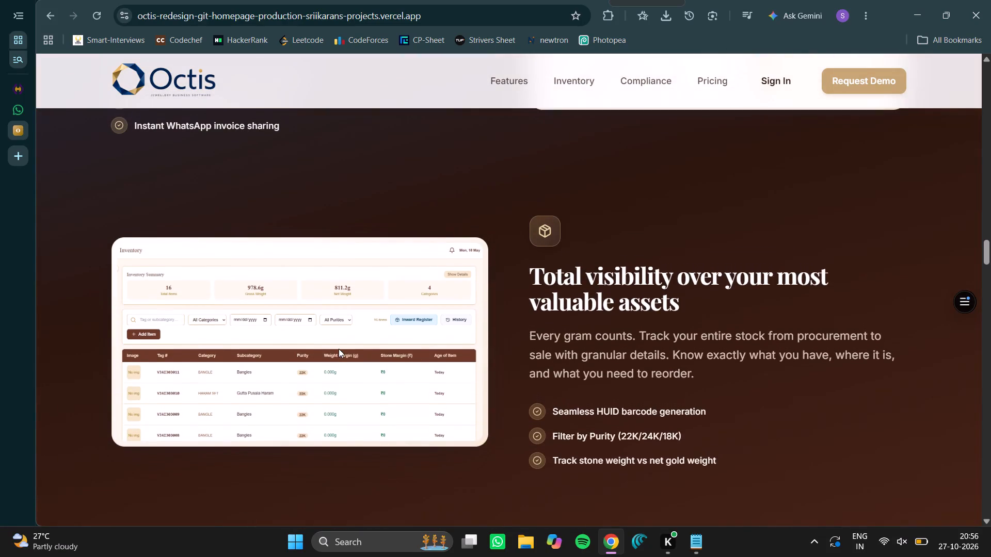
pyautogui.scroll(4, 339, 349)
pyautogui.hscroll(1, 339, 349)
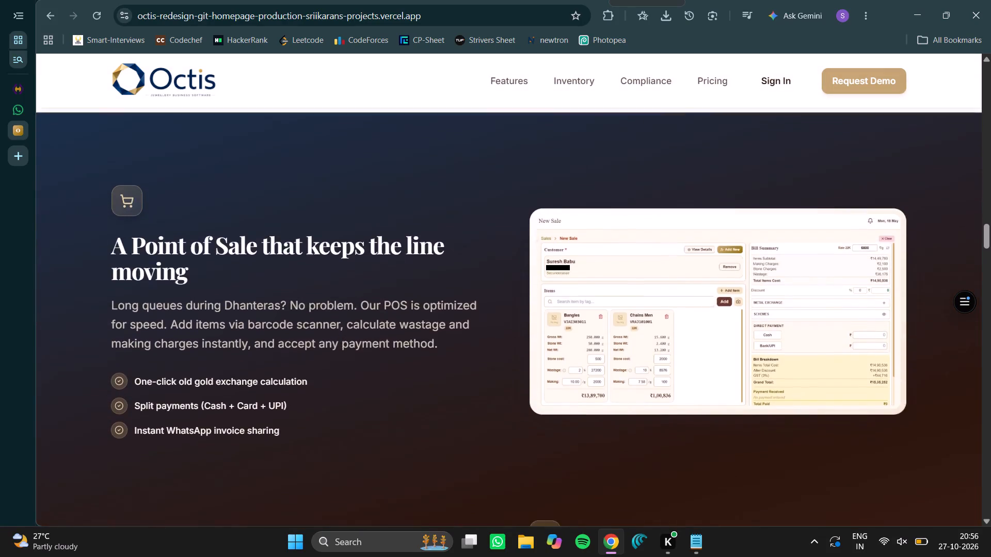
pyautogui.hscroll(1, 339, 349)
pyautogui.scroll(-3, 339, 349)
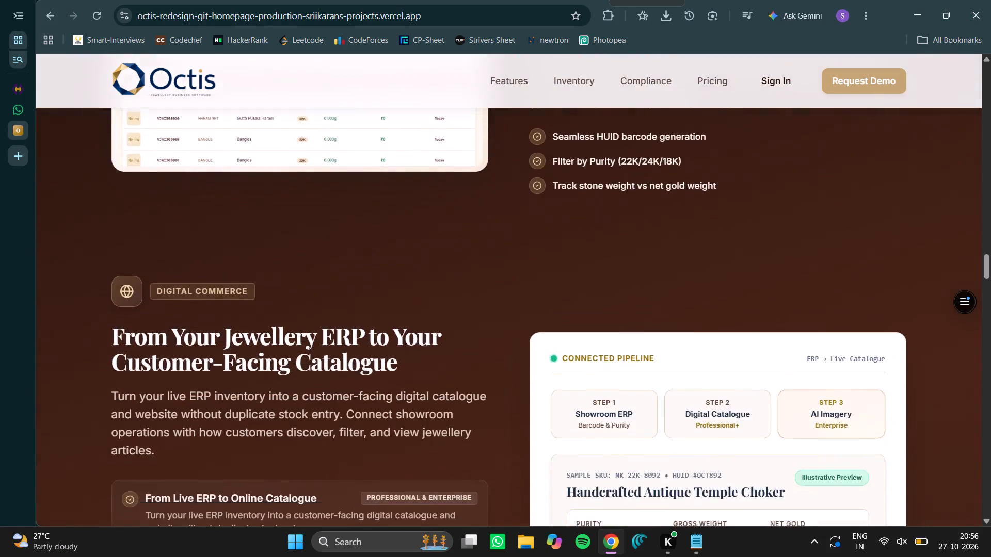
pyautogui.scroll(-3, 339, 349)
# Review the homepage from "Why Octis" back through "Five Levels of Business Understanding" and Jewellery Intelligence to the Showroom Essentials section and its feature cards.
pyautogui.scroll(1, 339, 349)
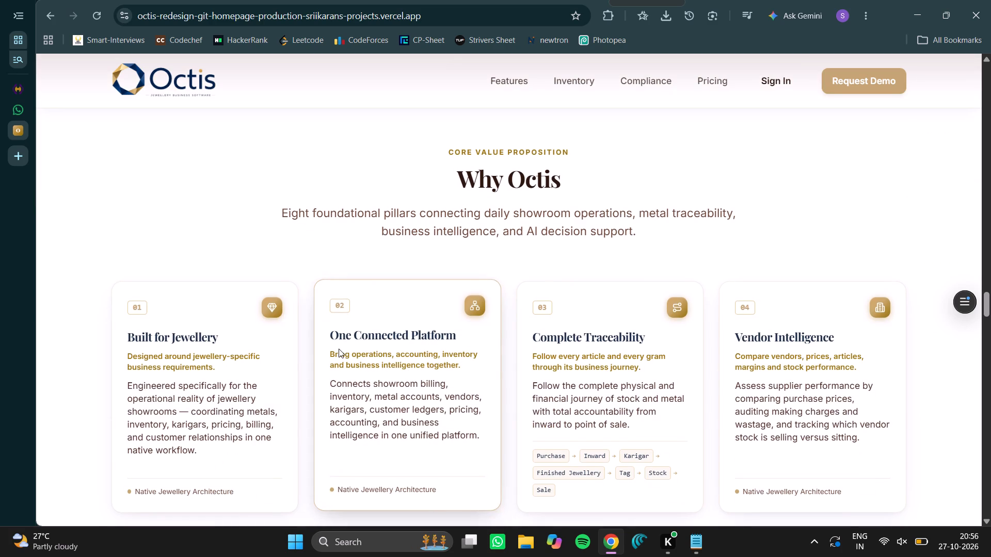
pyautogui.scroll(1, 339, 349)
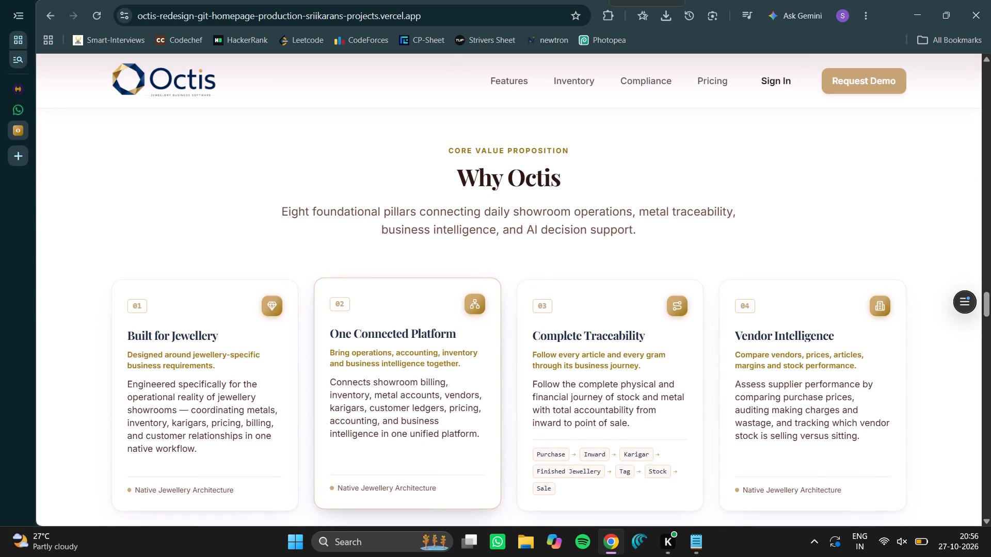
pyautogui.scroll(5, 339, 349)
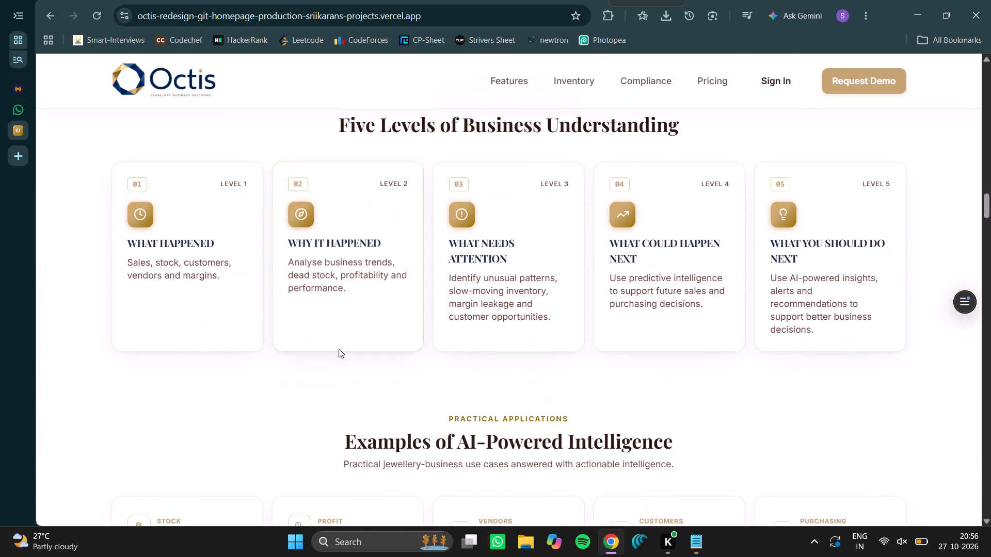
pyautogui.scroll(3, 339, 349)
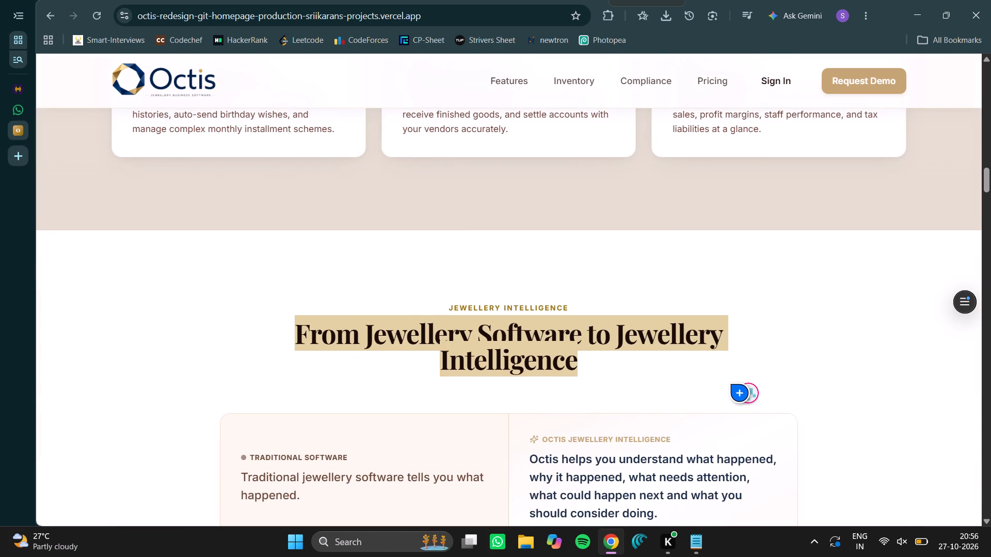
pyautogui.click(339, 349)
pyautogui.scroll(7, 339, 349)
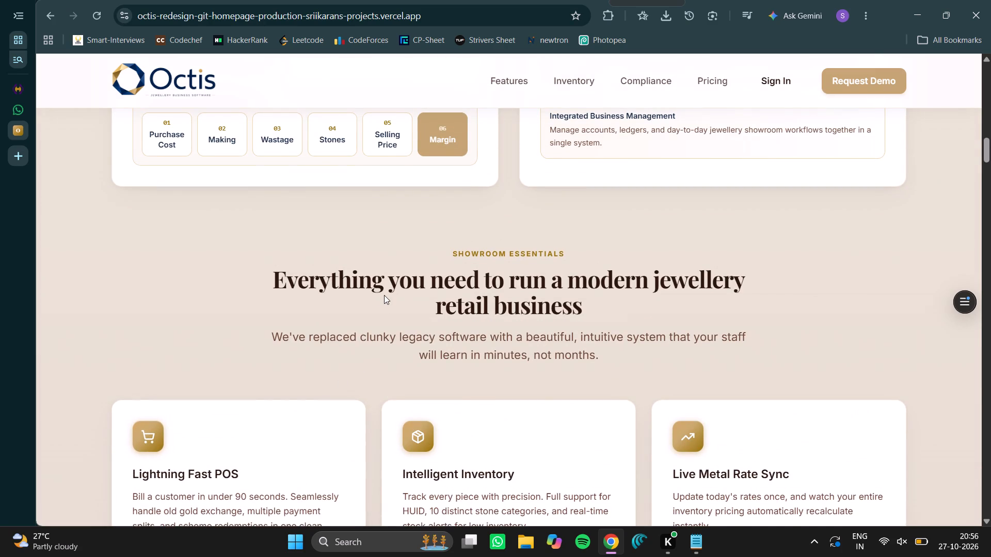
pyautogui.scroll(-2, 384, 295)
pyautogui.scroll(2, 384, 295)
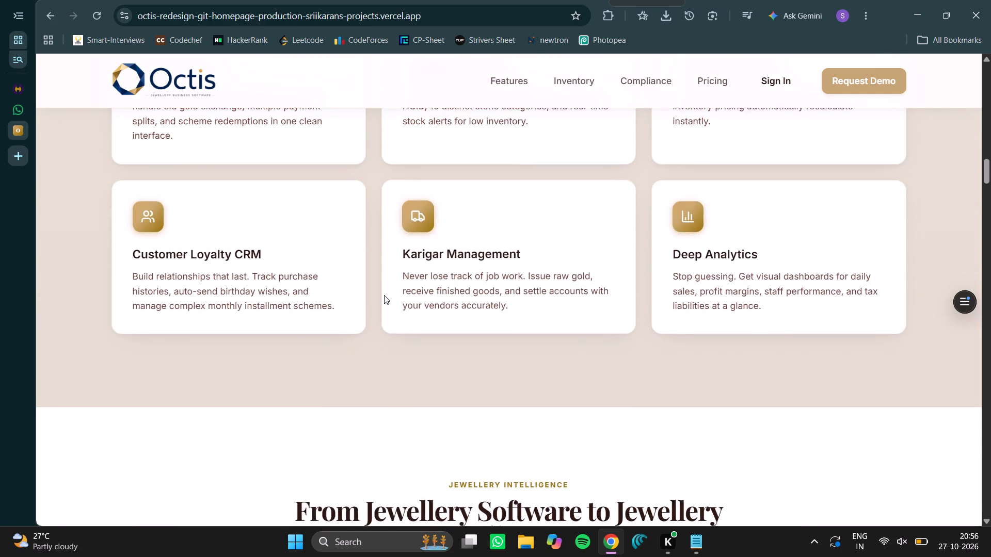
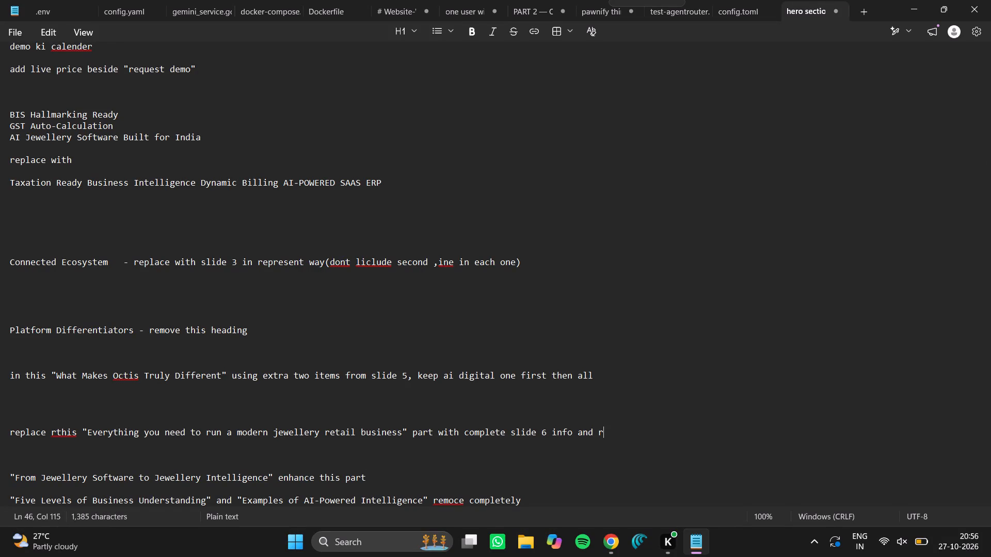
# Complete the ending of the "Everything you need to run a modern jewellery retail business" note so it reads "and rfid integration".
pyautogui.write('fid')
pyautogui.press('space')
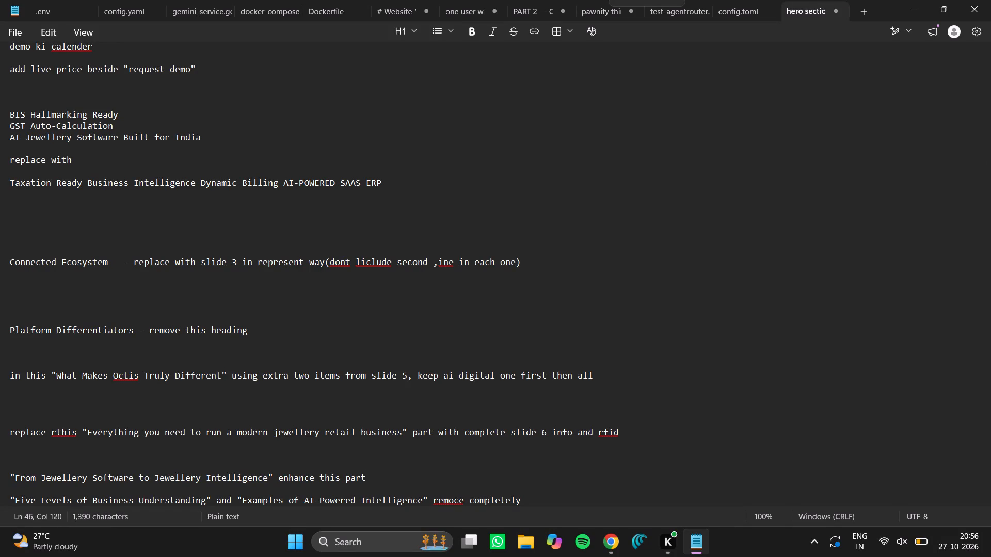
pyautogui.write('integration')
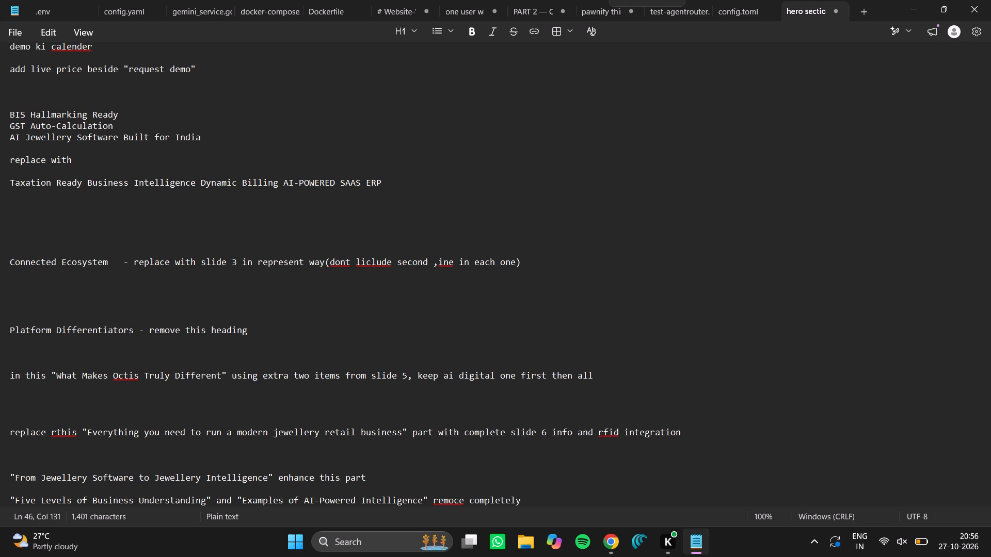
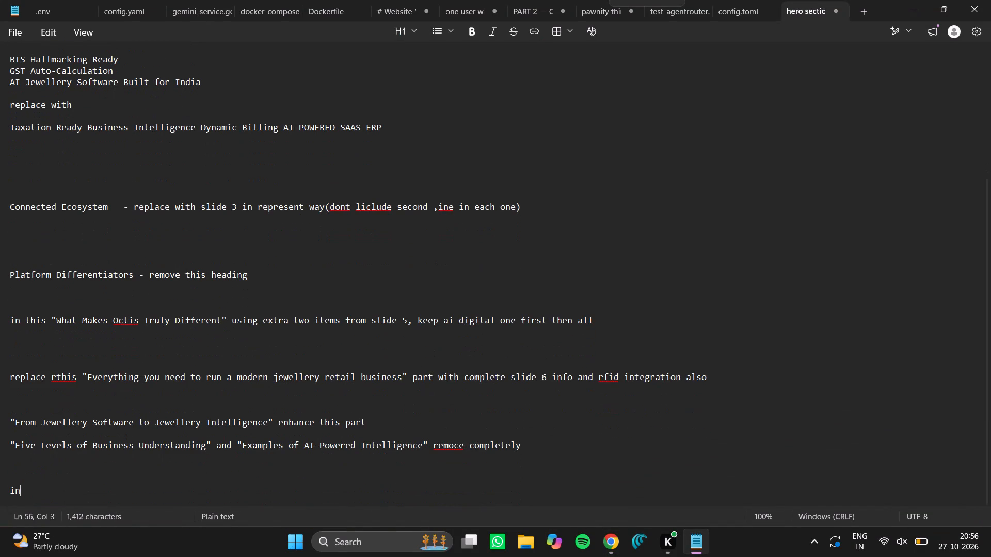
# Complete the new note below the "Five Levels" note so it reads: in dark bg part, replace with new images.
pyautogui.write('dark b')
pyautogui.write('g part,')
pyautogui.press('space')
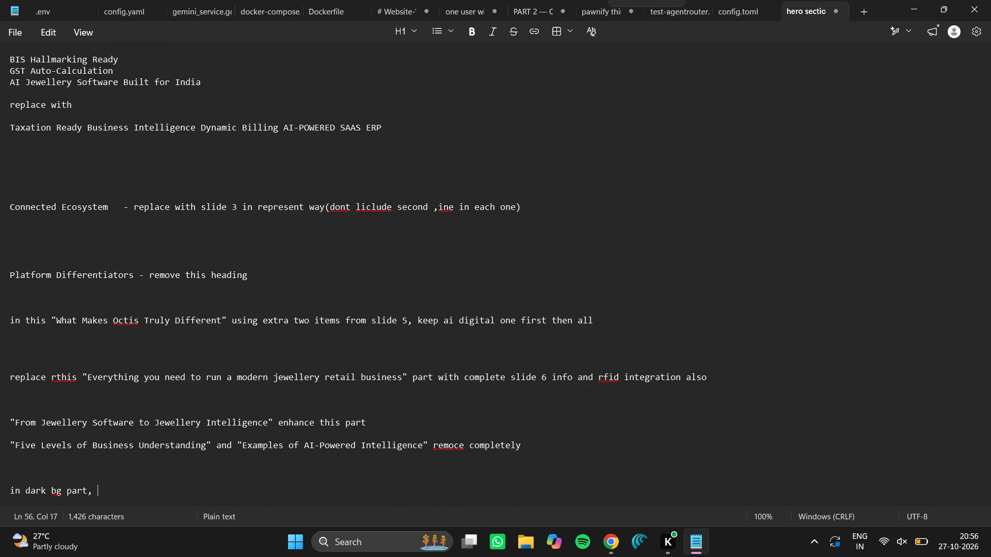
pyautogui.write('replace with new images')
# Switch to the browser and examine the homepage from the "Why Octis" pillars through "Built for Indian Jewellery Regulations" to the pricing plans heading.
pyautogui.hotkey('alt', 'Tab')
pyautogui.scroll(-3, 698, 495)
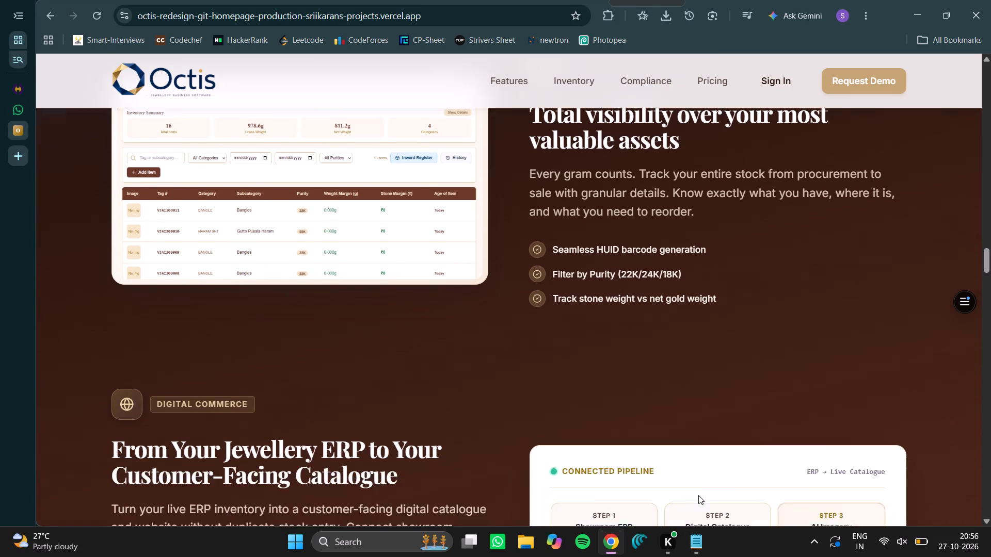
pyautogui.scroll(-8, 698, 495)
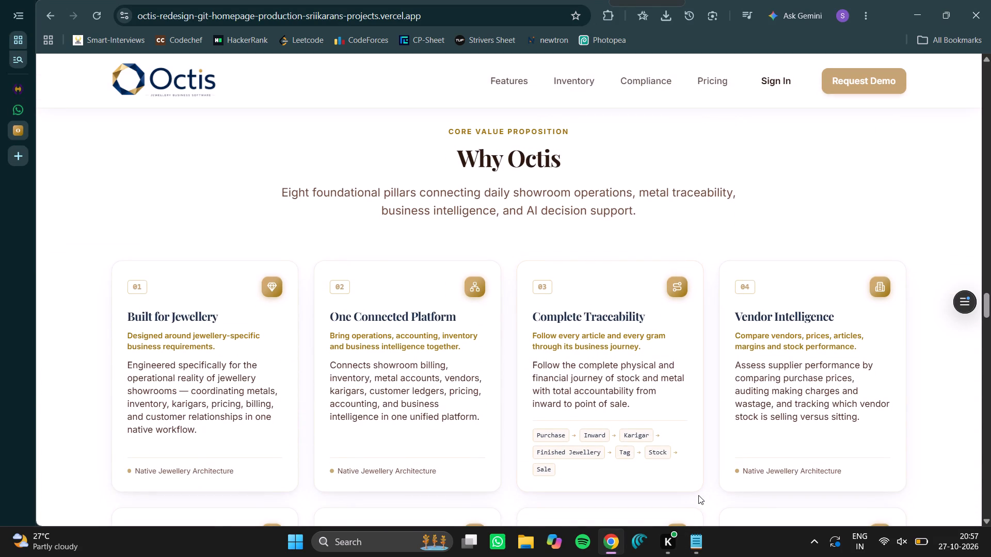
pyautogui.scroll(-2, 698, 495)
pyautogui.scroll(1, 698, 495)
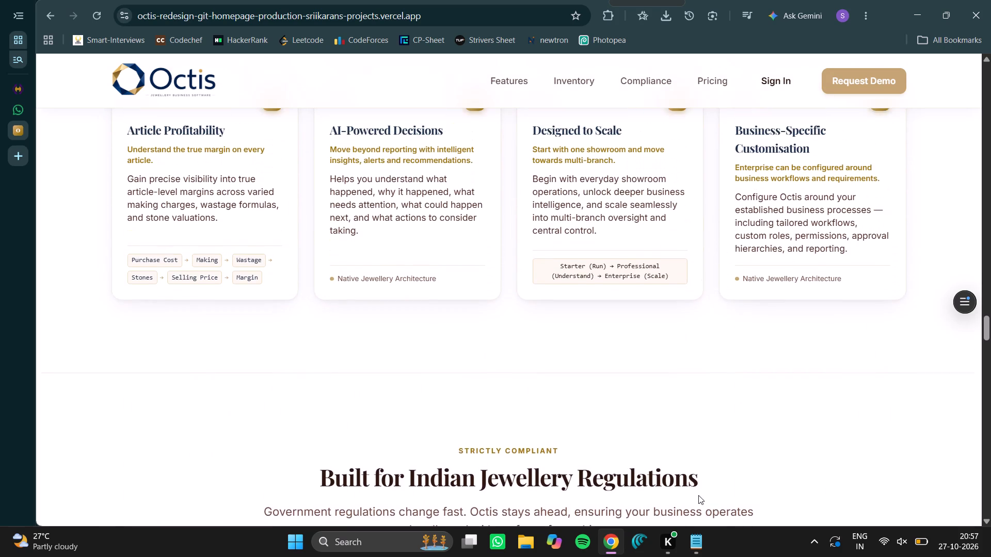
pyautogui.scroll(3, 698, 495)
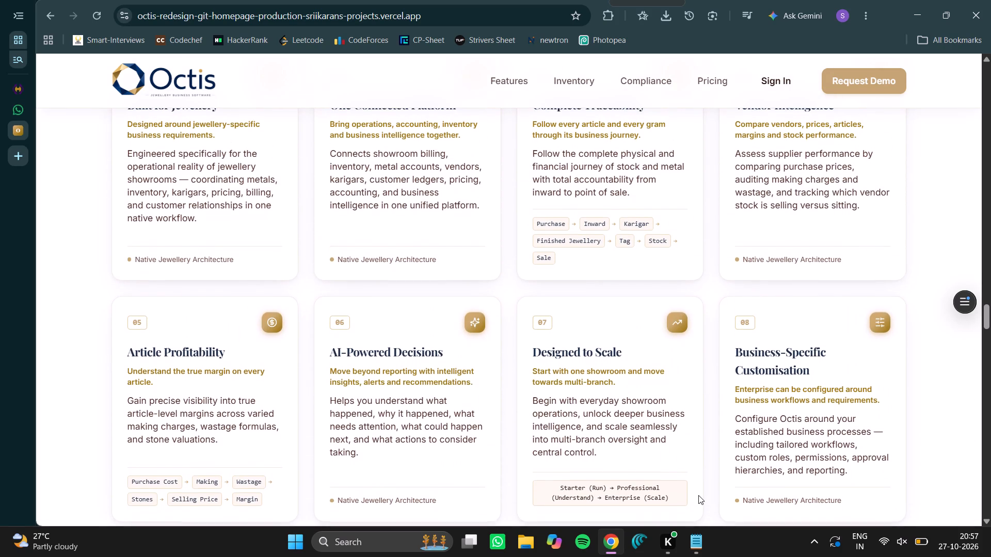
pyautogui.scroll(1, 698, 495)
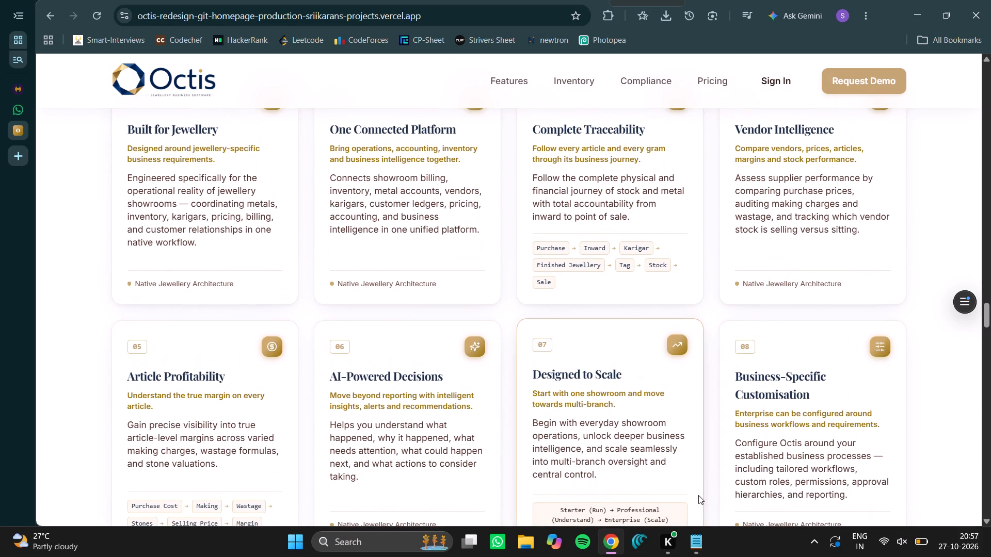
pyautogui.scroll(1, 698, 495)
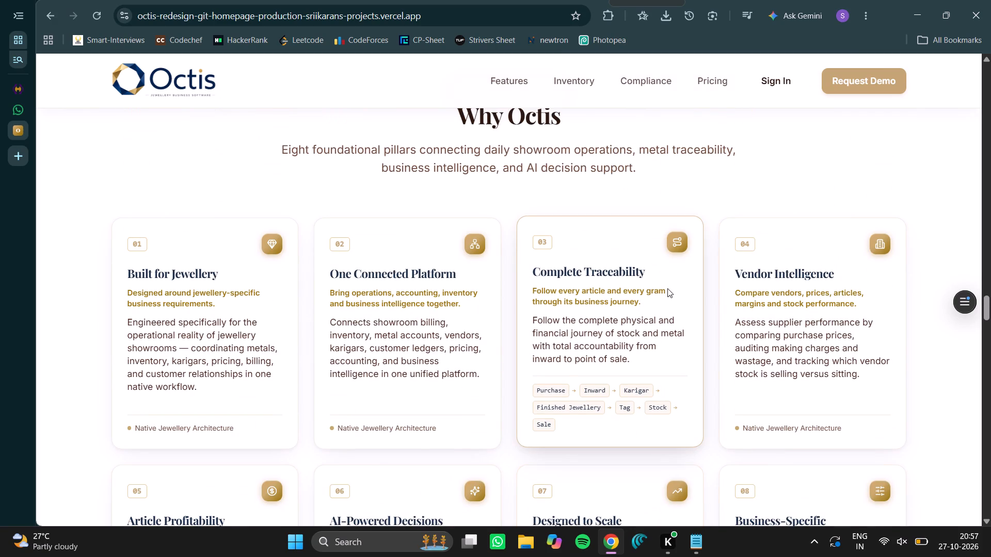
pyautogui.scroll(2, 577, 218)
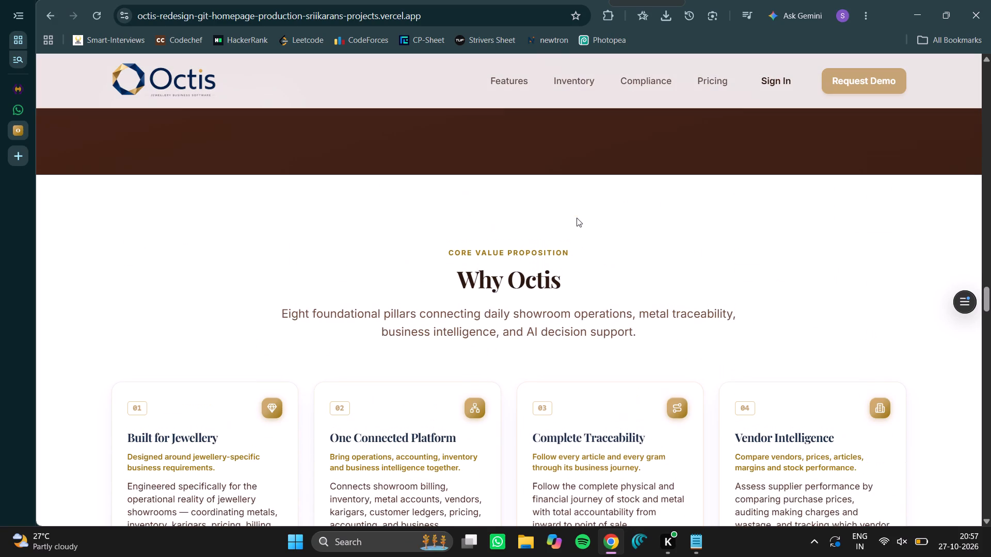
pyautogui.scroll(-5, 577, 218)
pyautogui.scroll(1, 577, 218)
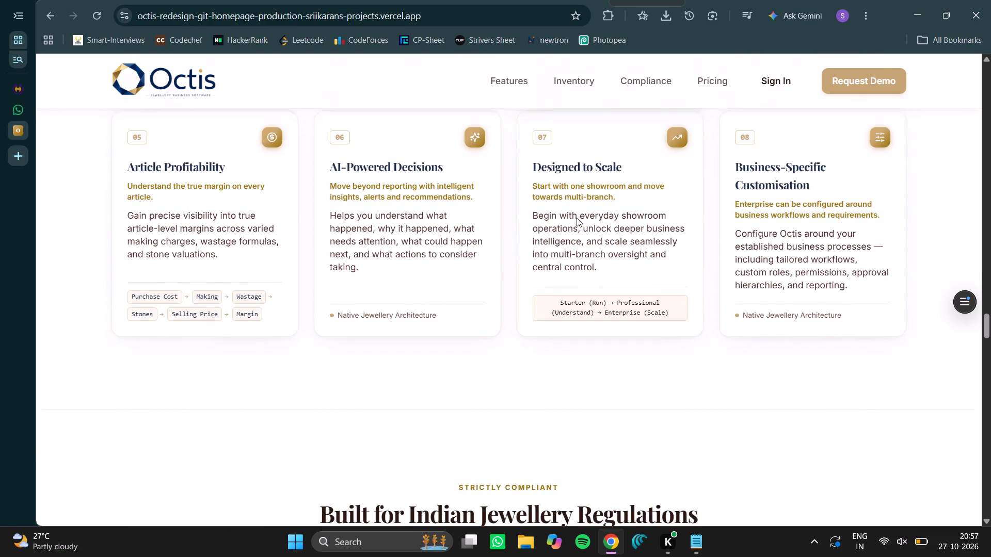
pyautogui.scroll(1, 577, 218)
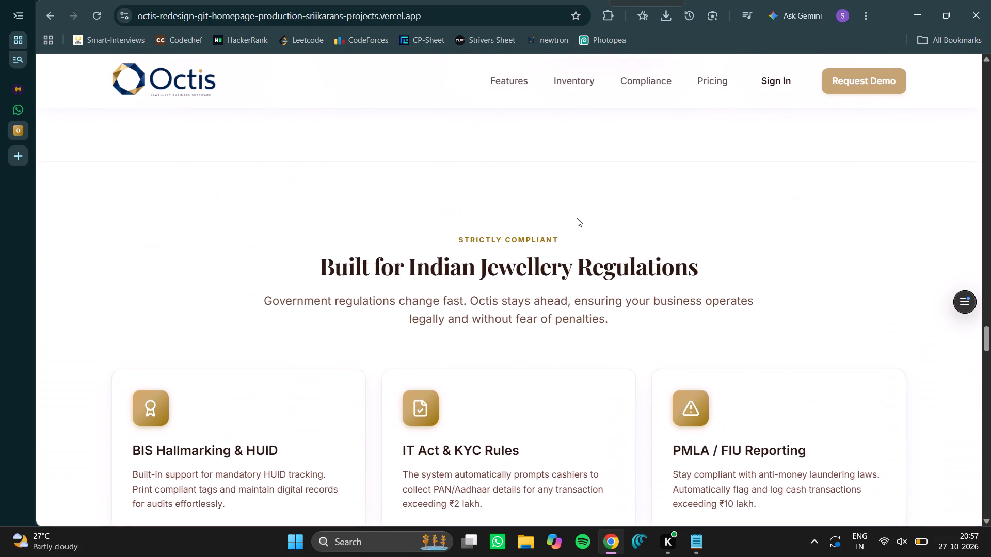
pyautogui.scroll(-6, 577, 218)
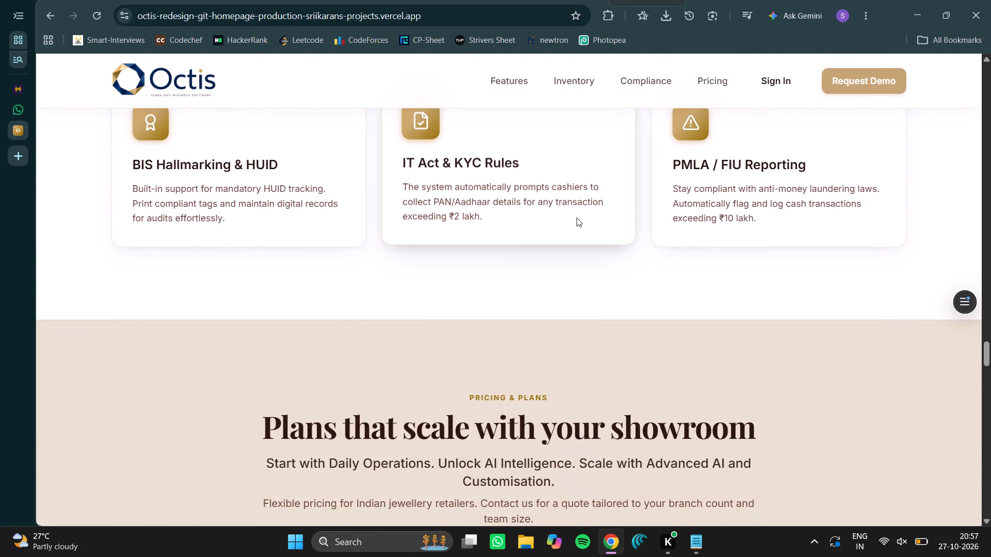
pyautogui.scroll(-3, 577, 218)
# Re-examine the dark inventory visibility and Digital Commerce sections against the "Why Octis" section that follows them.
pyautogui.scroll(5, 577, 218)
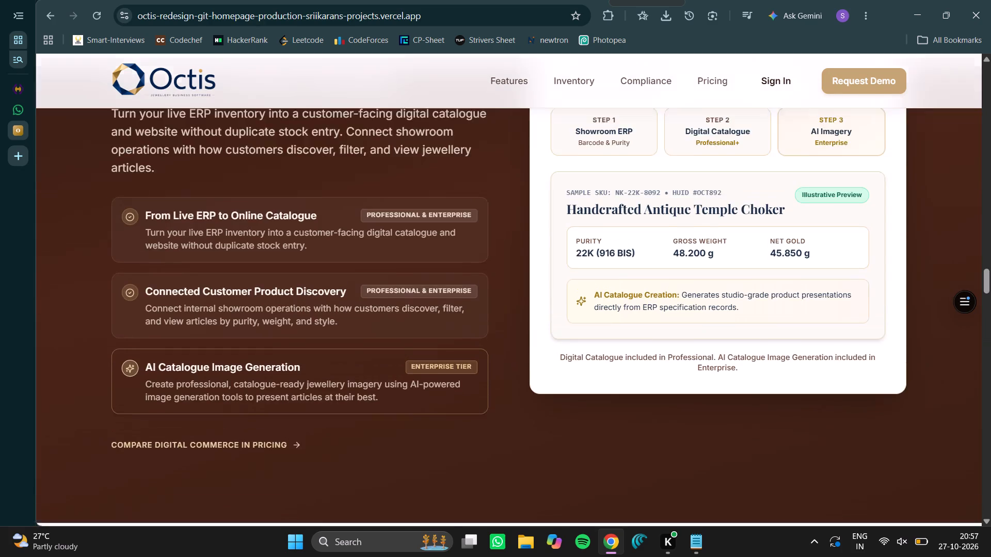
pyautogui.scroll(-6, 577, 218)
pyautogui.scroll(2, 577, 218)
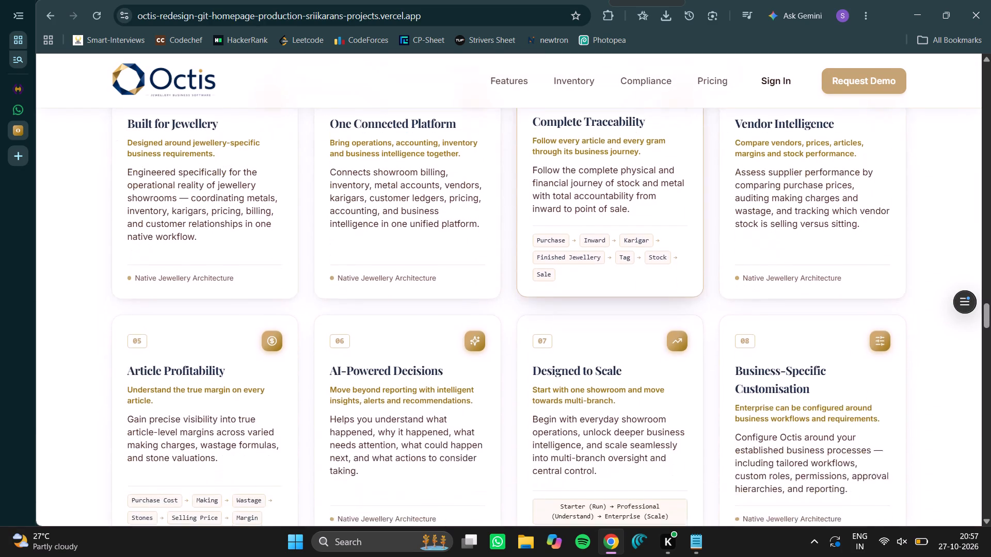
pyautogui.scroll(3, 577, 218)
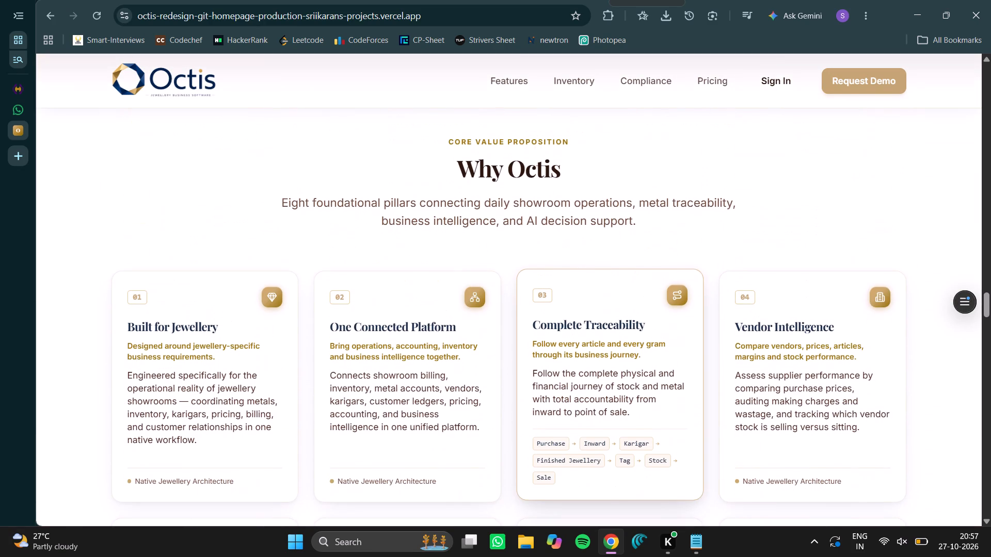
pyautogui.scroll(3, 577, 218)
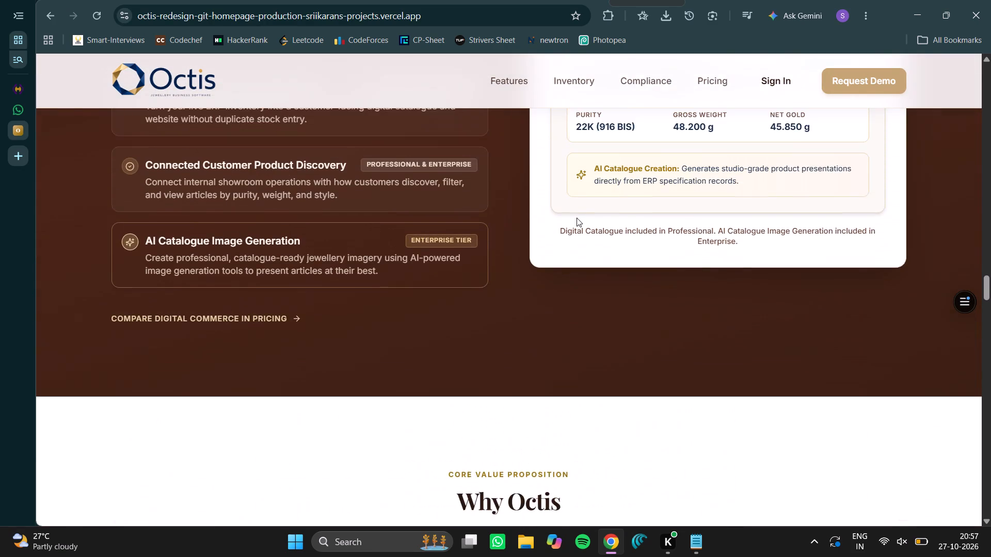
pyautogui.scroll(3, 577, 218)
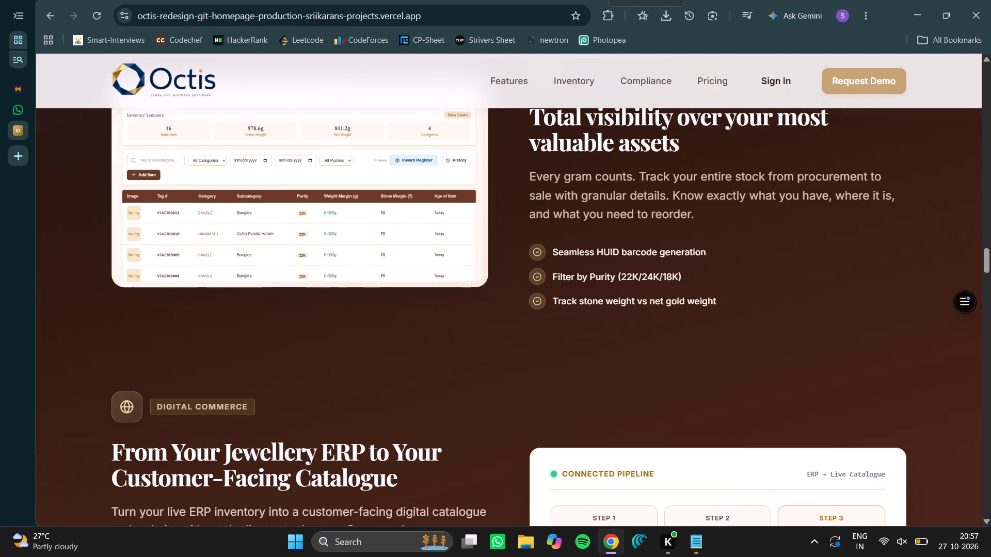
pyautogui.scroll(1, 577, 218)
pyautogui.scroll(-3, 577, 218)
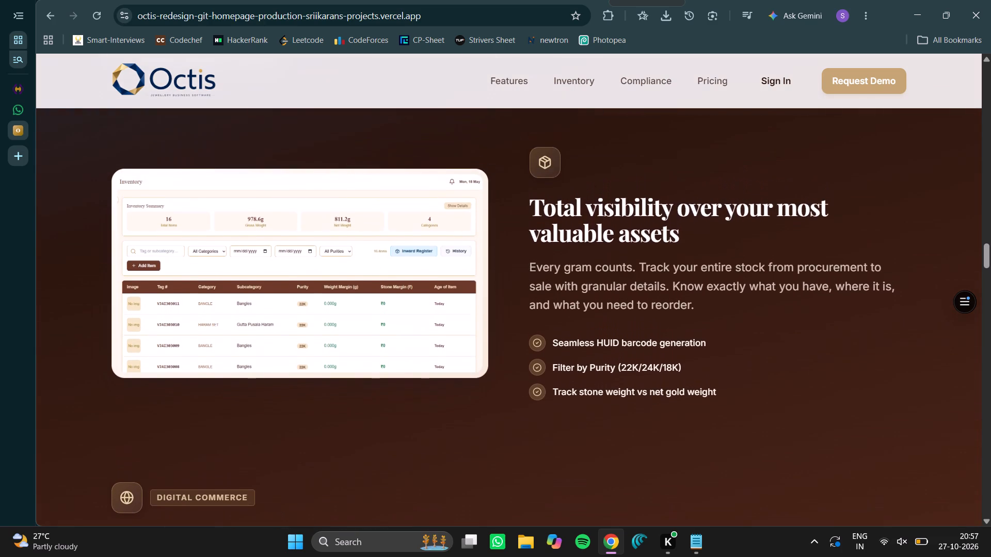
pyautogui.scroll(-3, 577, 218)
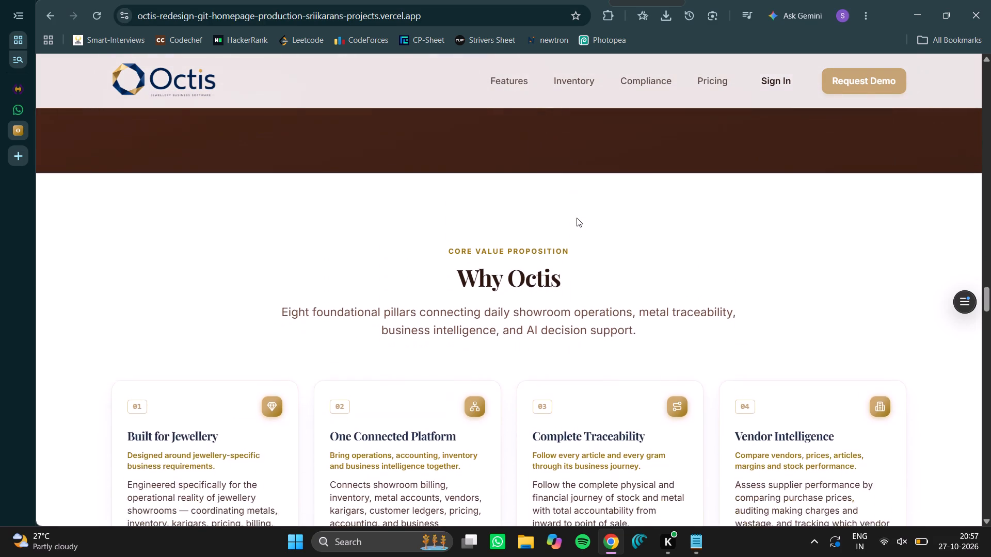
# Examine the "Why Octis" pillar cards from Built for Jewellery through Business-Specific Customisation, down to the start of the compliance section.
pyautogui.scroll(-1, 577, 218)
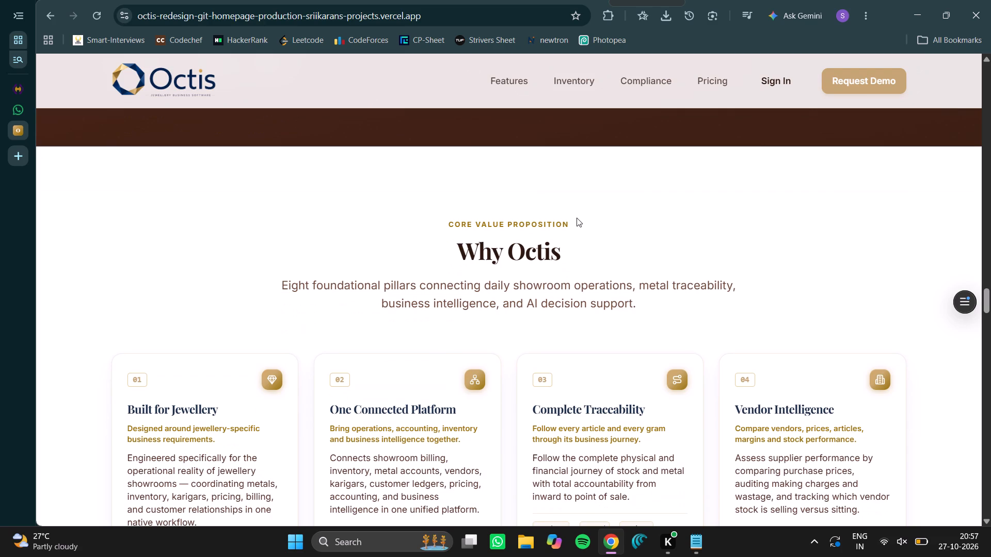
pyautogui.scroll(-5, 577, 218)
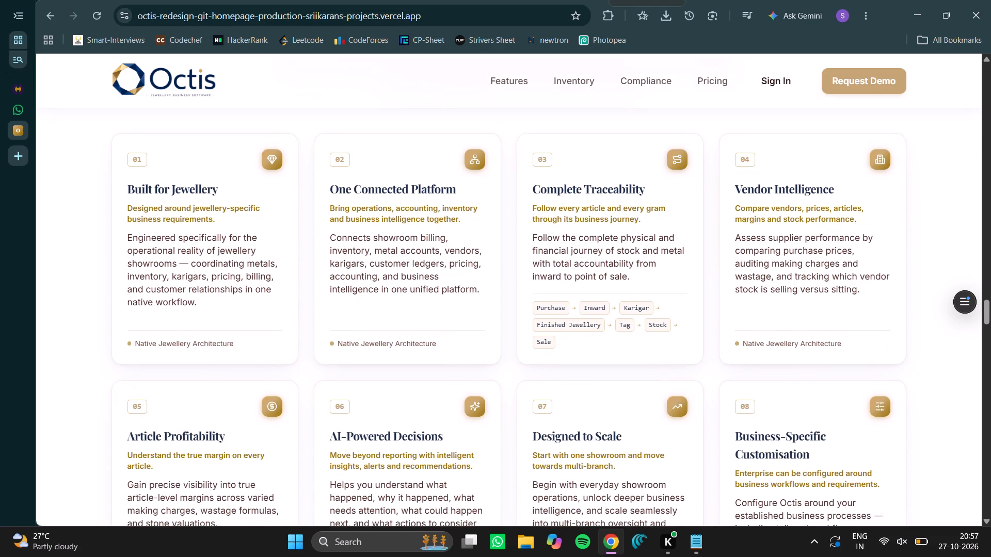
pyautogui.scroll(-3, 640, 352)
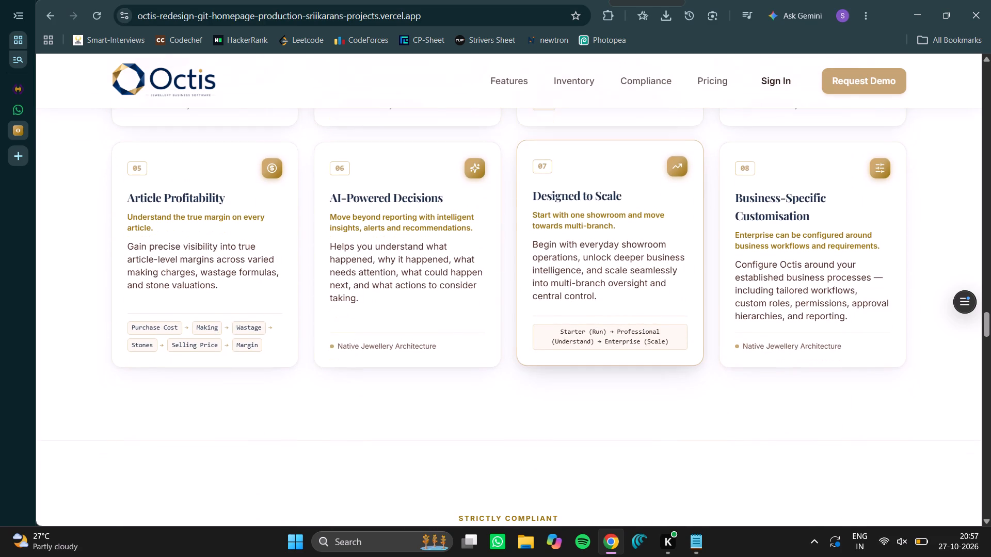
pyautogui.scroll(-1, 640, 352)
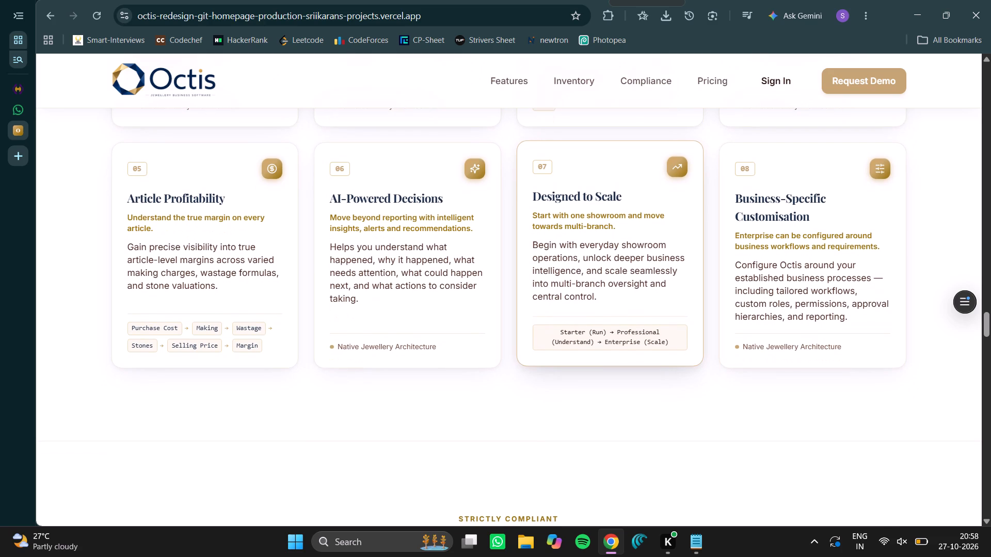
pyautogui.scroll(-1, 640, 352)
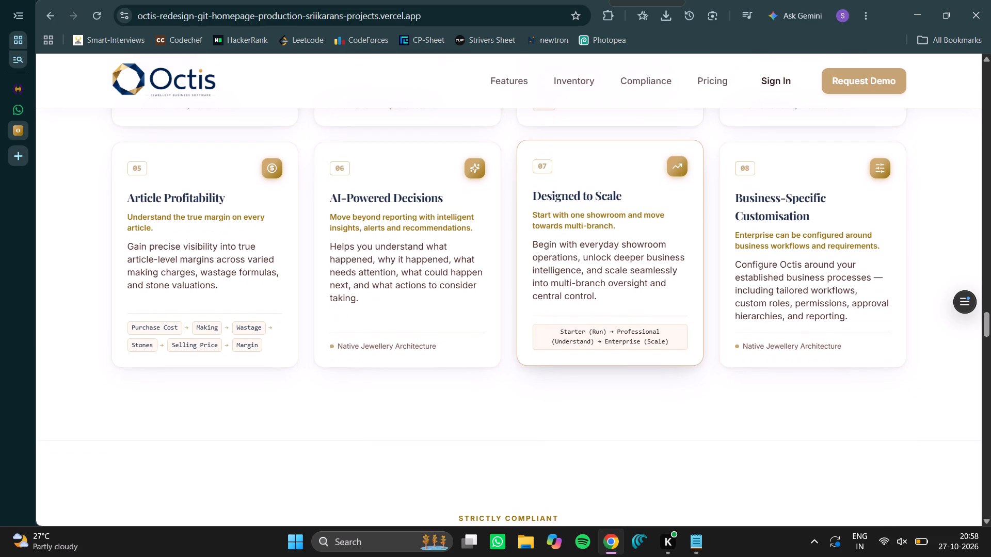
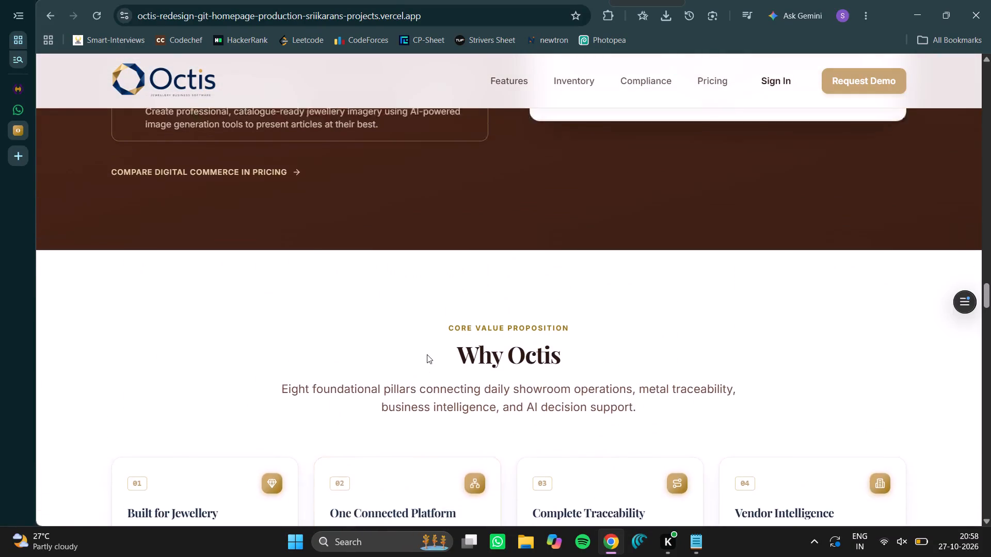
# Re-examine the upper homepage sections, from the feature cards and "From Jewellery Software to Jewellery Intelligence" back to the Connected Ecosystem section.
pyautogui.scroll(13, 427, 354)
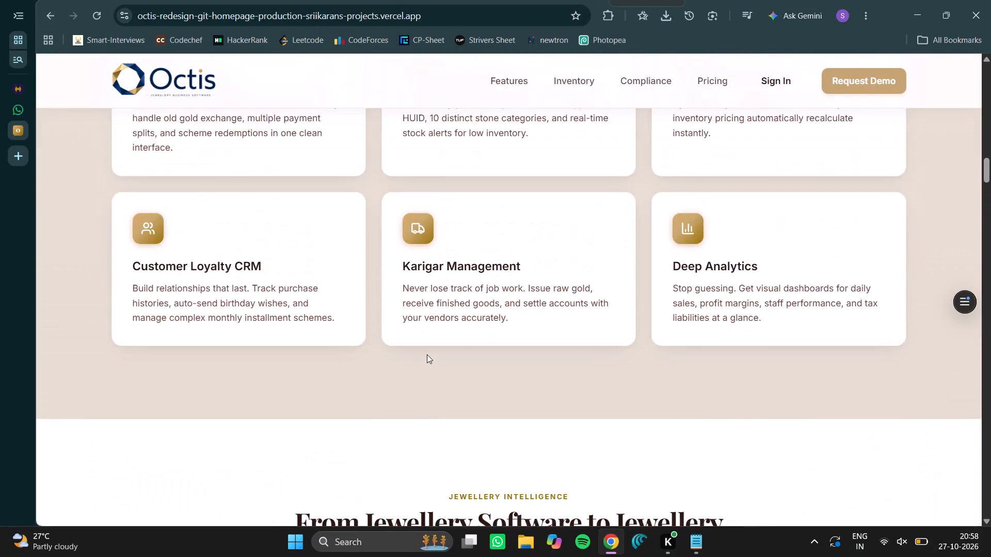
pyautogui.scroll(-8, 427, 354)
pyautogui.scroll(4, 427, 354)
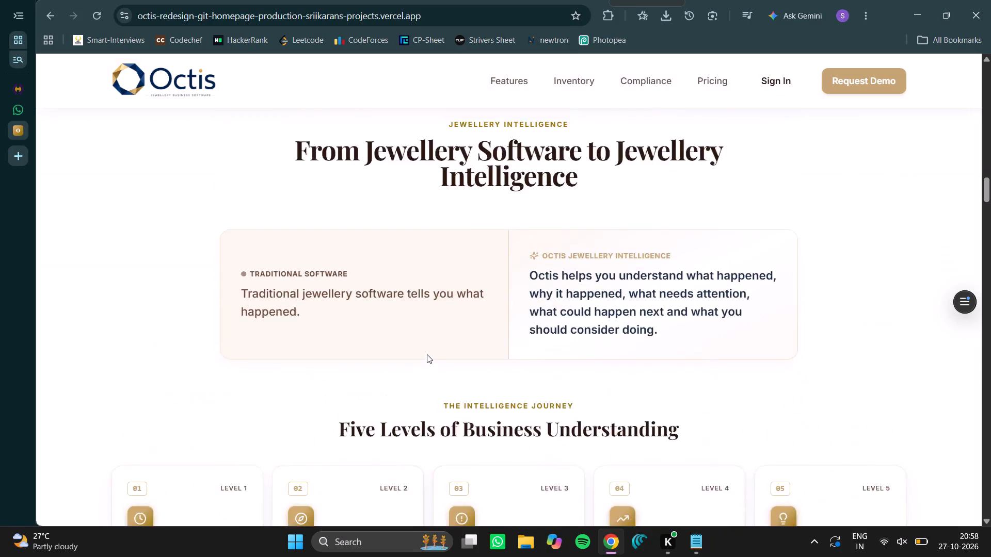
pyautogui.scroll(8, 427, 354)
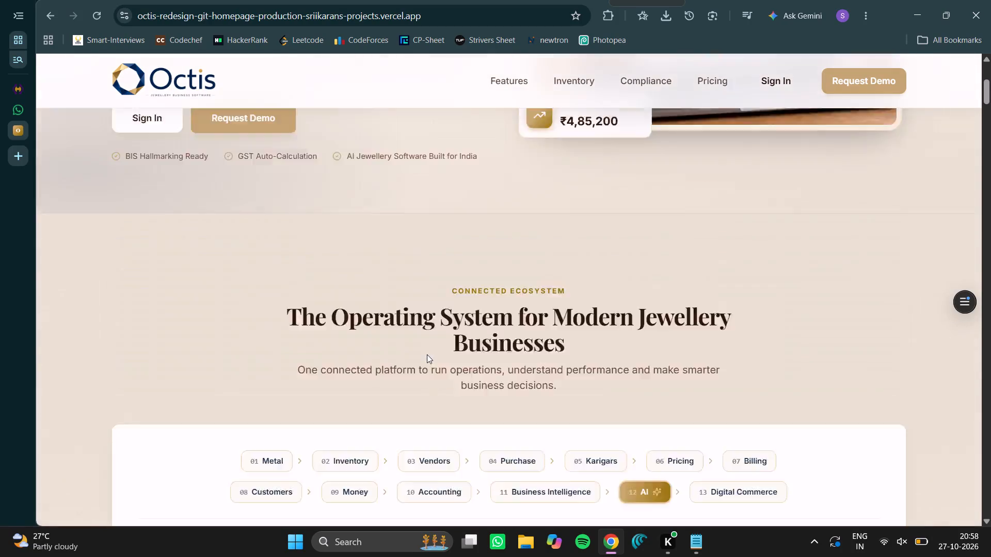
pyautogui.scroll(4, 427, 354)
pyautogui.scroll(-2, 427, 354)
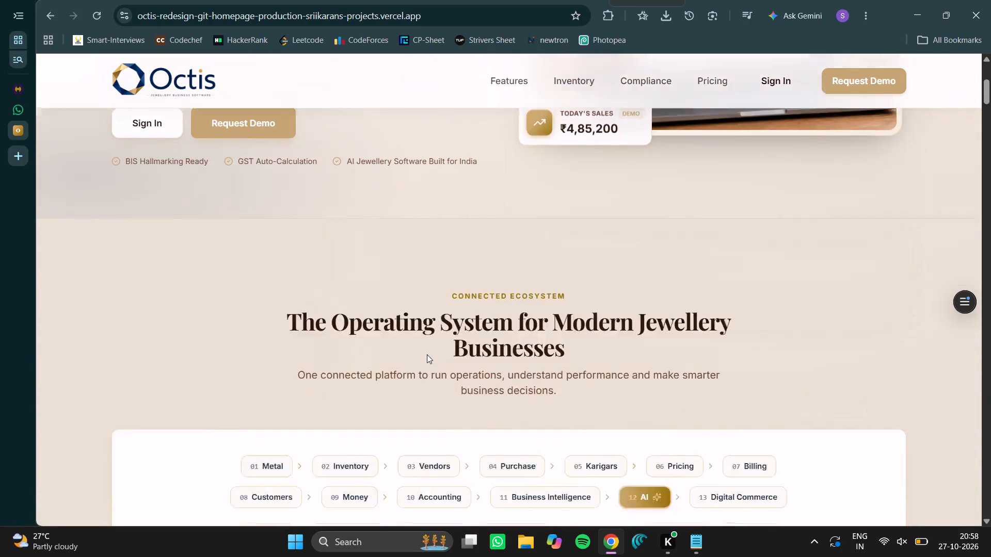
# Examine the homepage from Digital Commerce through the "Why Octis" pillars and "Built for Indian Jewellery Regulations" to the Starter, Professional and Enterprise plans.
pyautogui.scroll(-17, 427, 354)
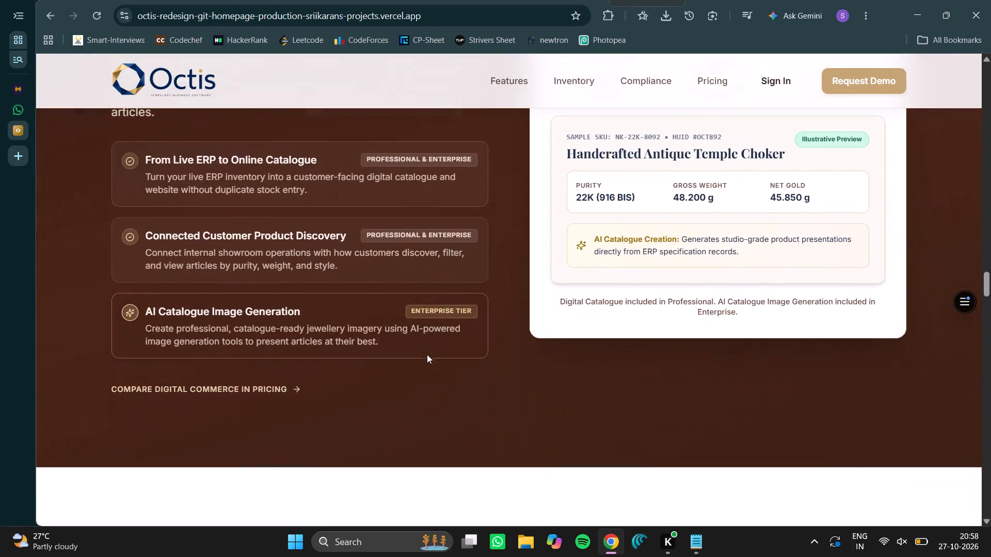
pyautogui.scroll(-6, 427, 354)
pyautogui.scroll(1, 427, 354)
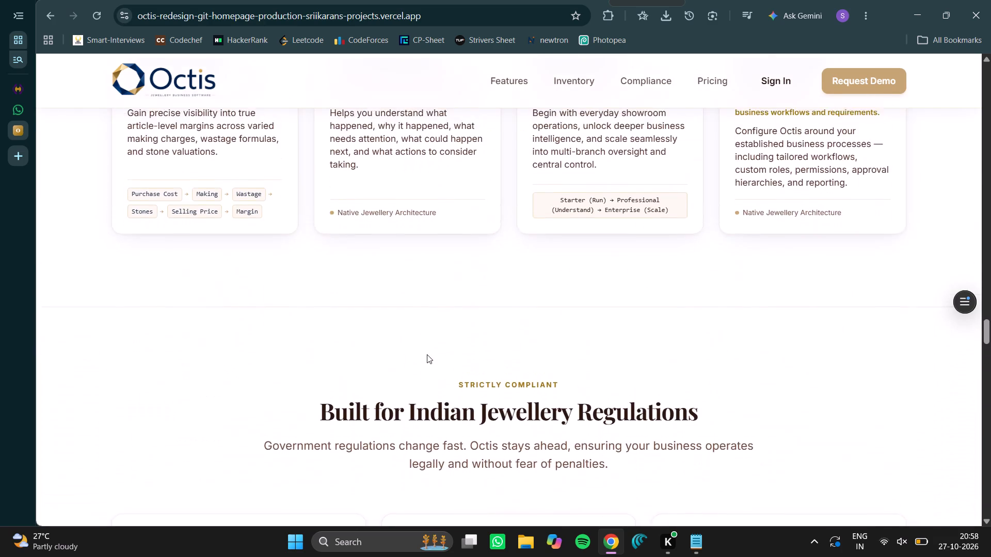
pyautogui.scroll(1, 427, 354)
pyautogui.scroll(-5, 427, 354)
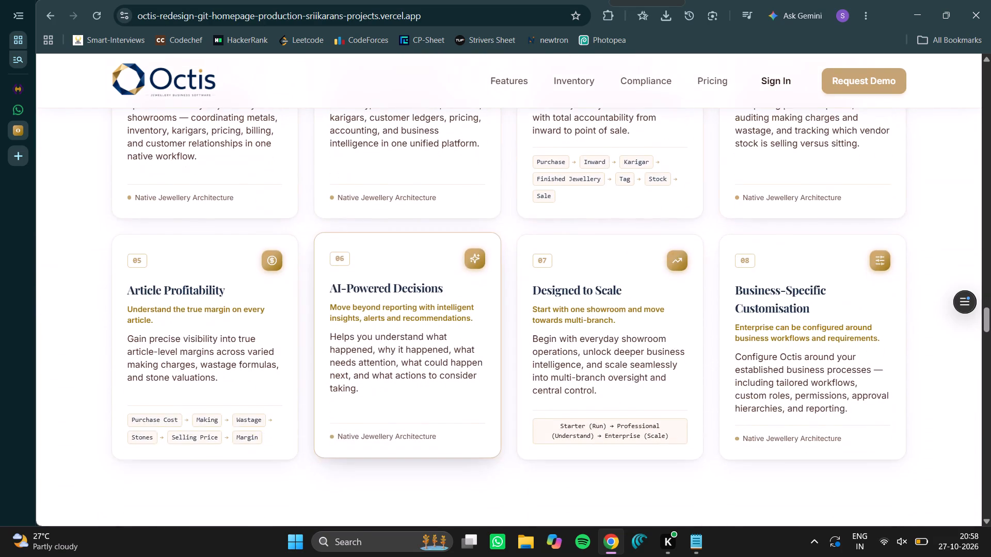
pyautogui.scroll(-8, 427, 354)
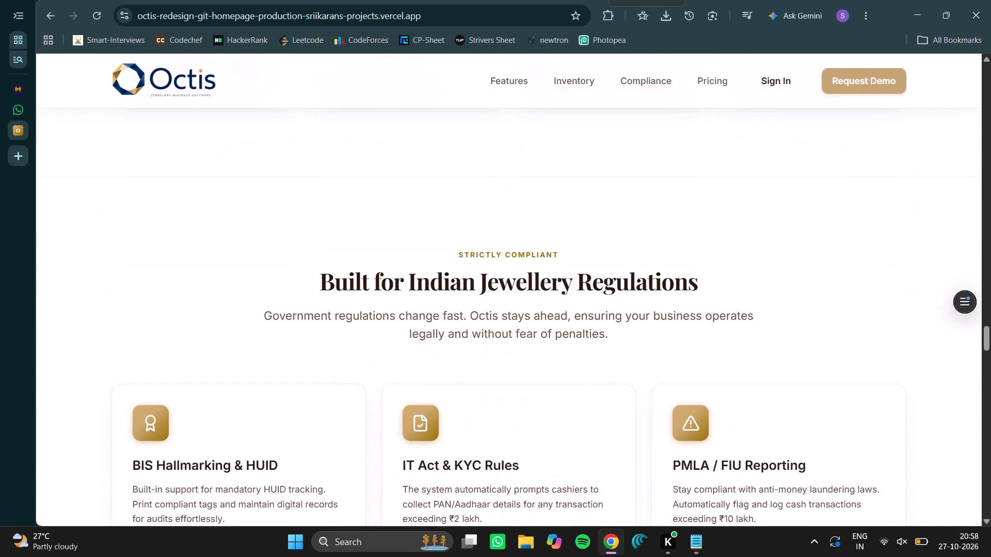
pyautogui.scroll(-8, 427, 354)
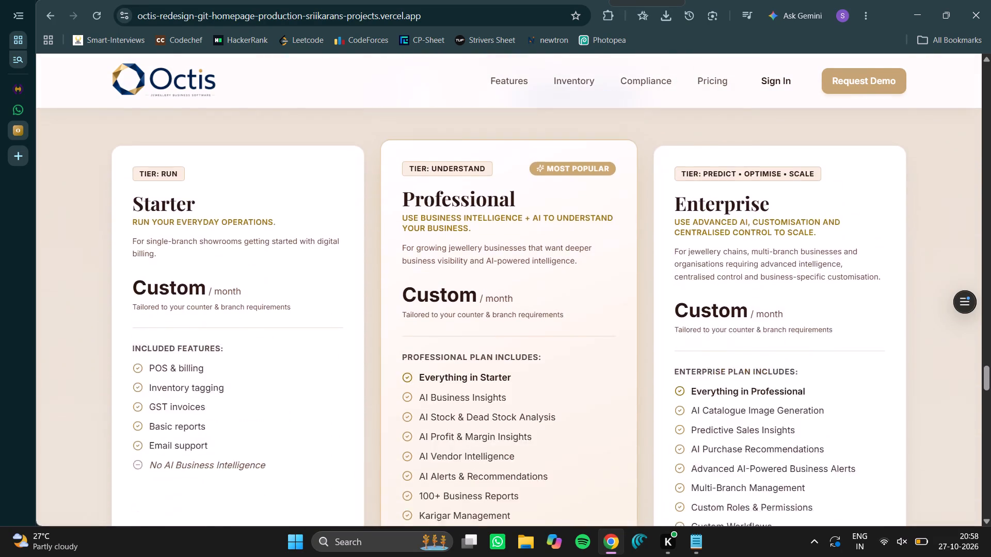
# Compare the "Why Octis" pillar cards with the neighbouring pricing plans, "Built for Indian Jewellery Regulations" and Digital Commerce sections.
pyautogui.scroll(-4, 427, 354)
pyautogui.scroll(6, 427, 354)
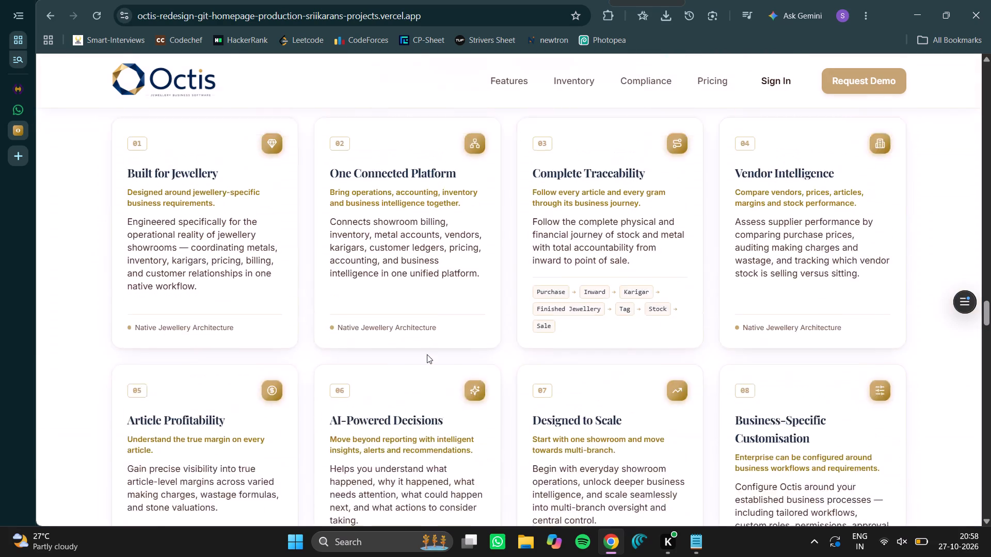
pyautogui.hscroll(1, 427, 354)
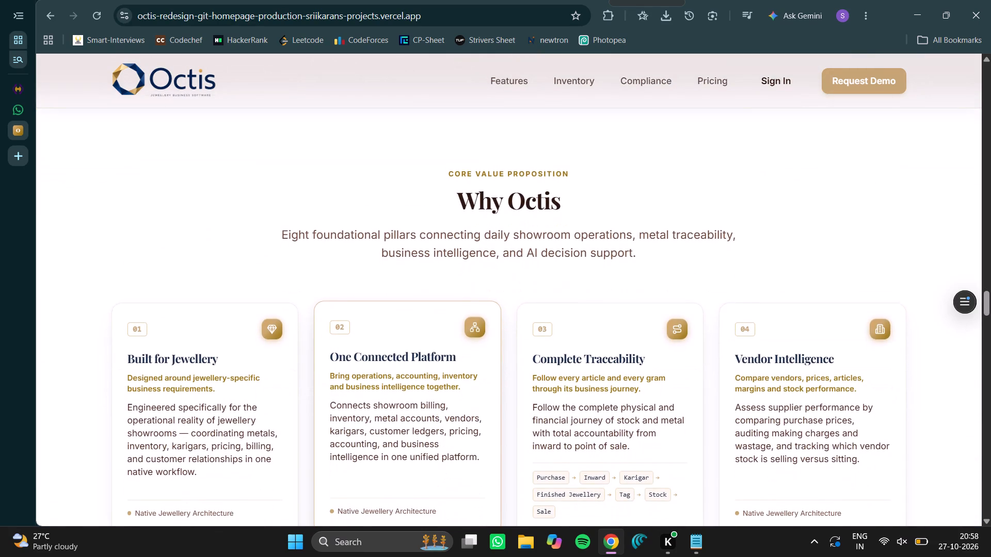
pyautogui.hscroll(1, 427, 354)
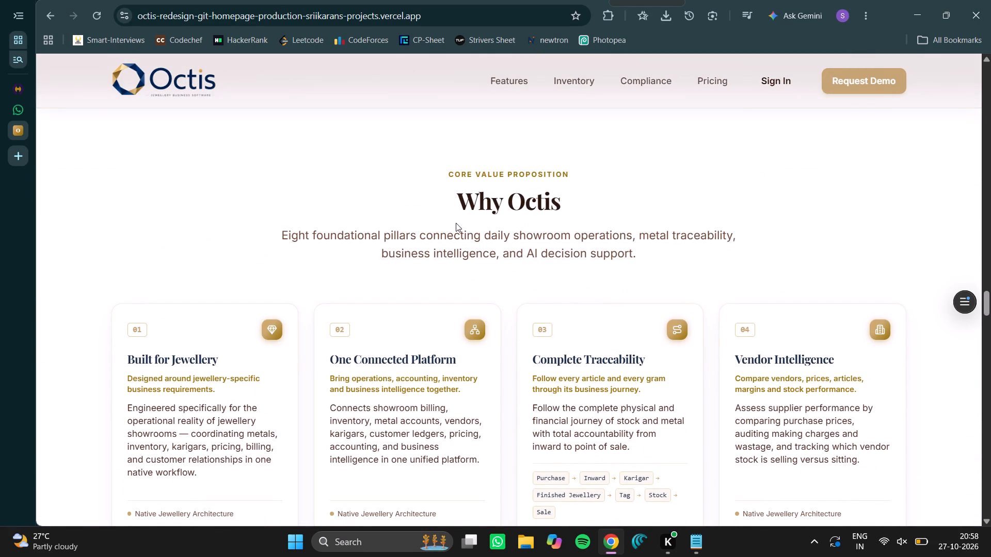
pyautogui.scroll(-1, 456, 223)
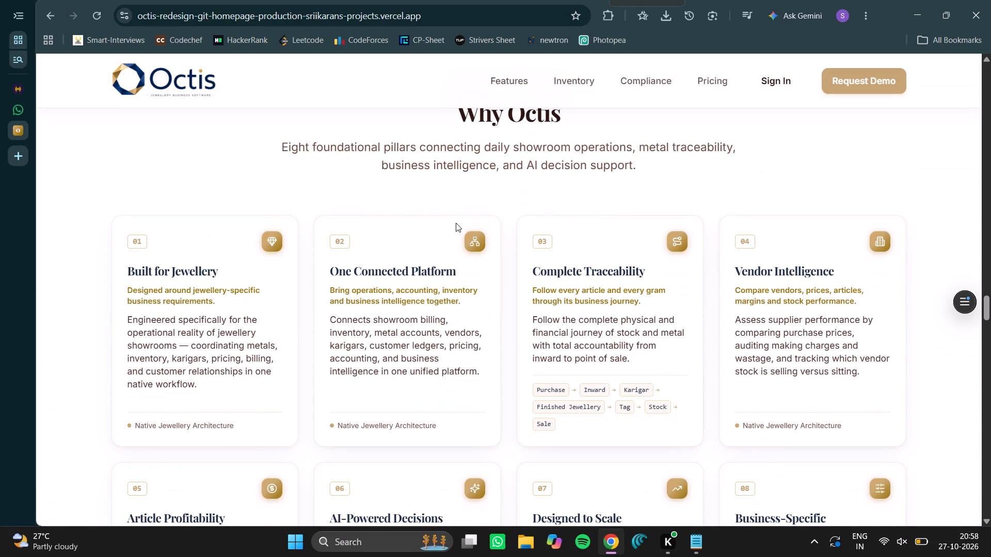
pyautogui.scroll(-1, 456, 223)
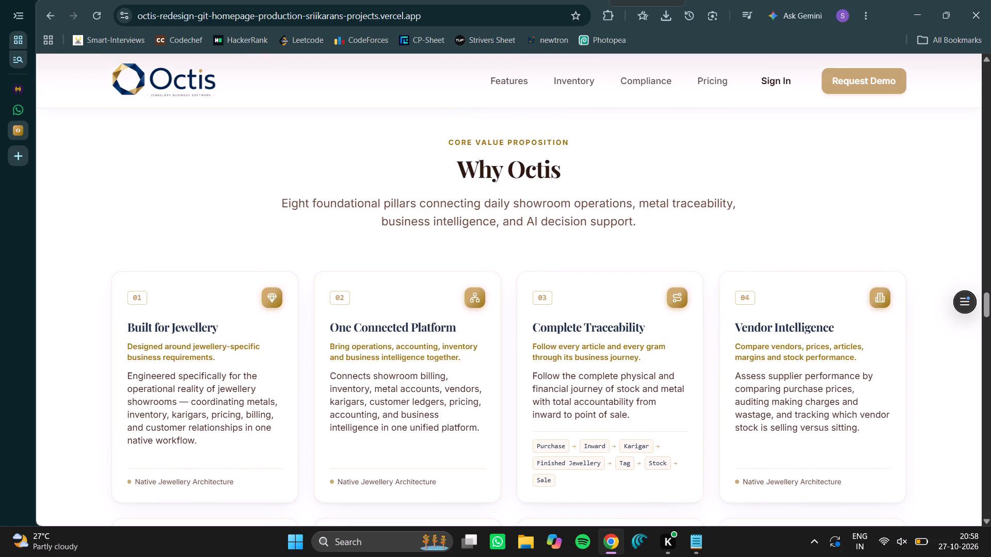
pyautogui.scroll(-1, 658, 404)
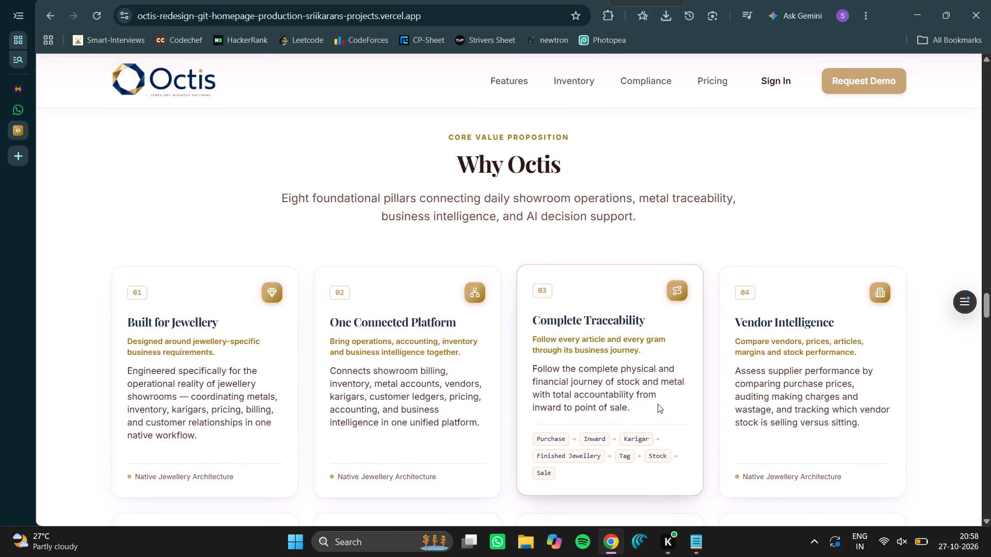
pyautogui.scroll(-6, 658, 404)
pyautogui.scroll(1, 658, 404)
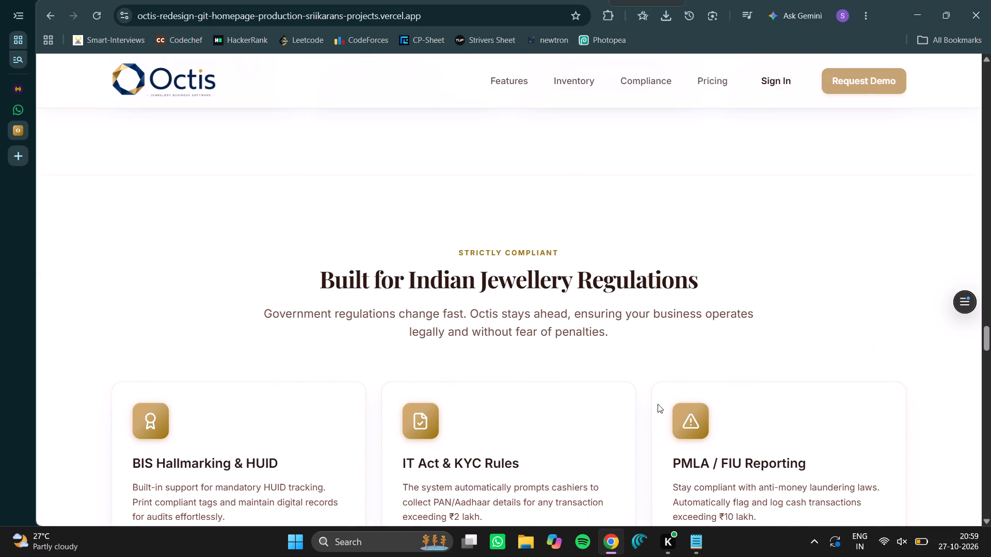
pyautogui.scroll(3, 658, 404)
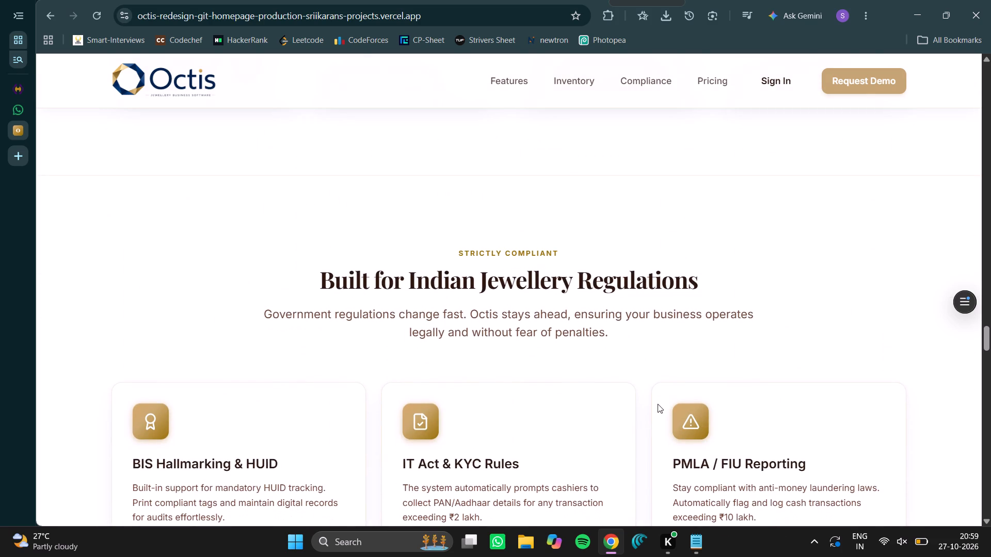
pyautogui.scroll(1, 658, 404)
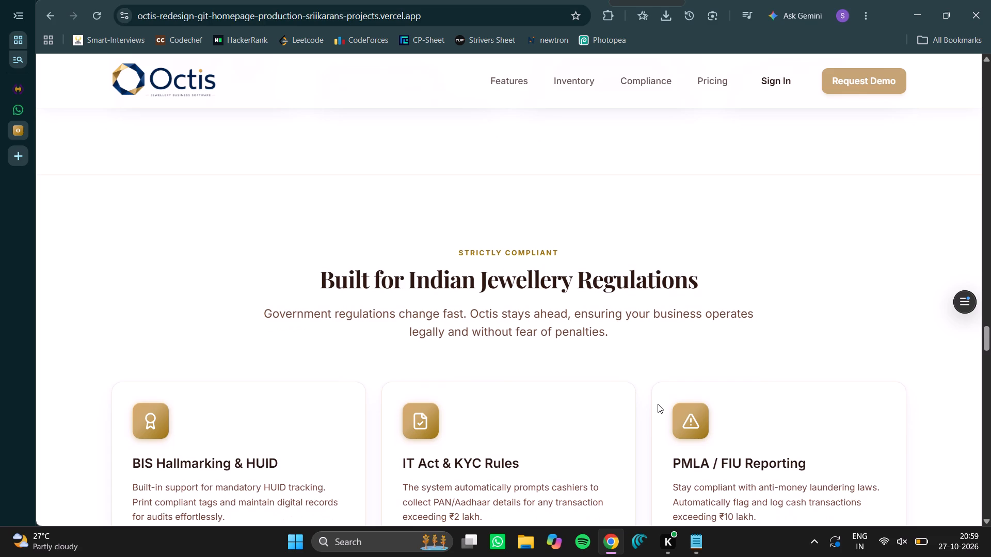
pyautogui.scroll(1, 658, 404)
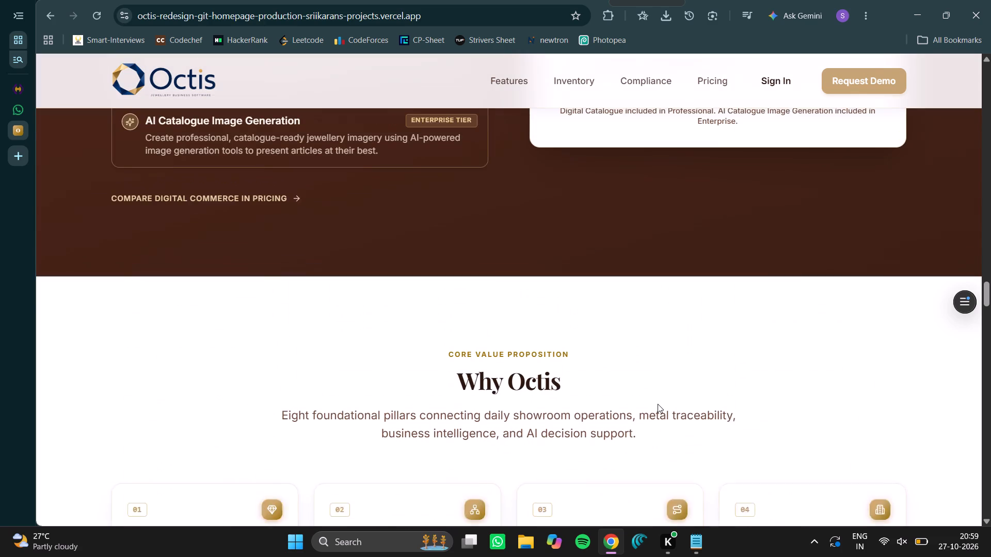
pyautogui.scroll(-8, 658, 404)
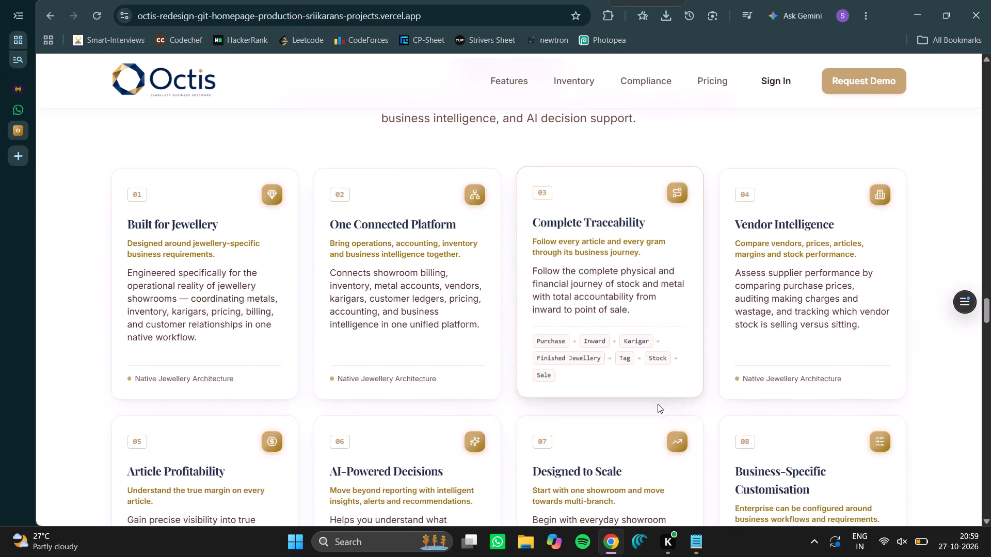
pyautogui.scroll(-2, 658, 404)
# Review the homepage upward from the dark Point of Sale and inventory sections to "The Operating System for Modern Jewellery Businesses".
pyautogui.scroll(3, 658, 404)
pyautogui.hscroll(1, 658, 404)
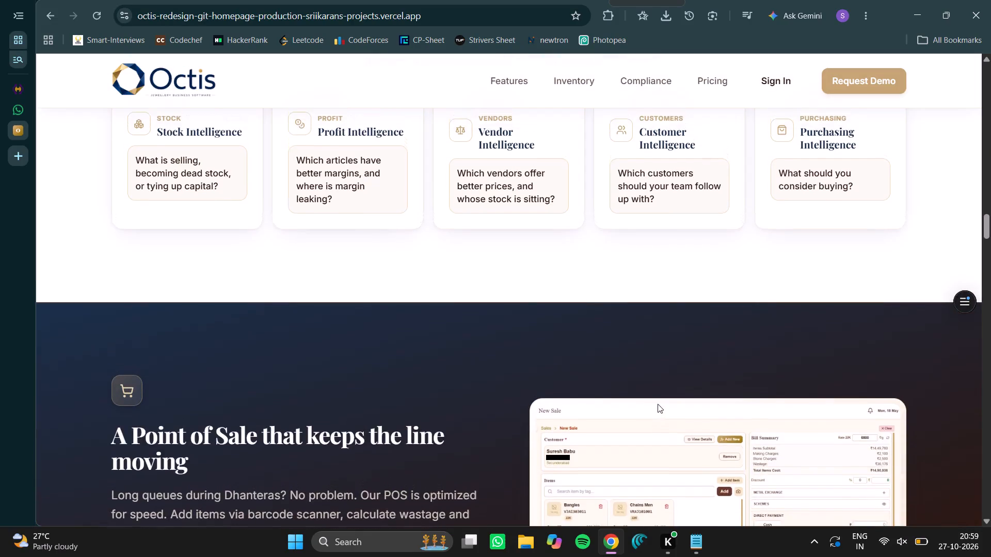
pyautogui.hscroll(1, 658, 404)
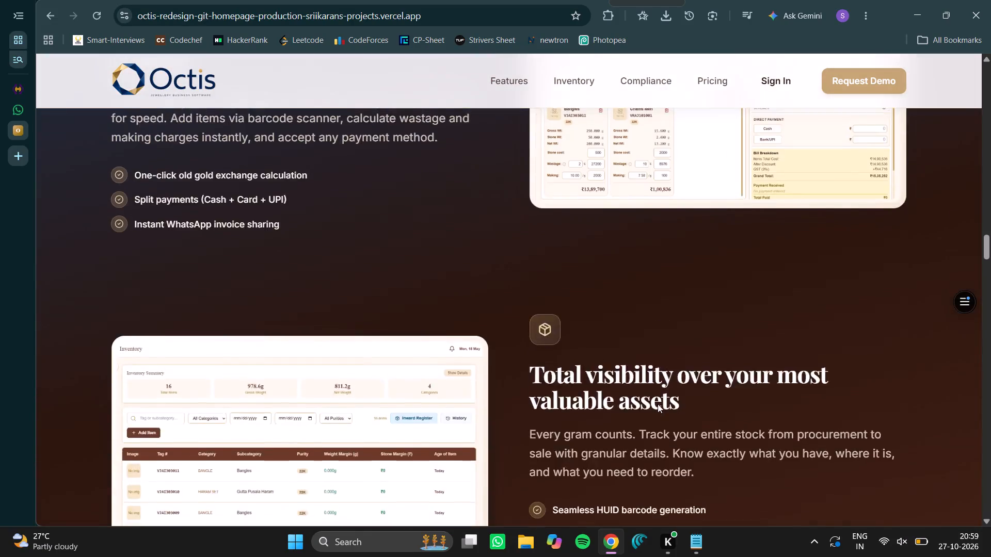
pyautogui.hscroll(1, 658, 404)
pyautogui.scroll(2, 658, 404)
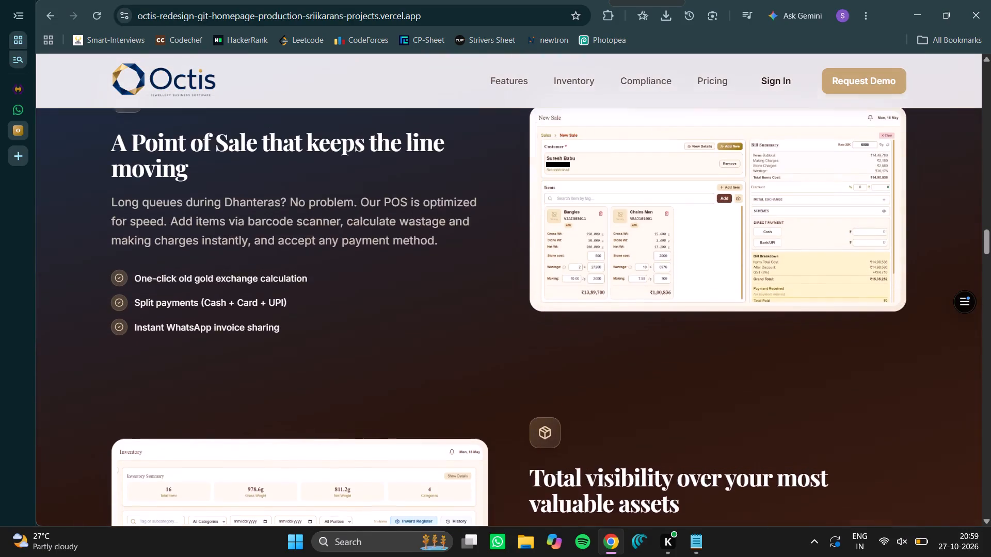
pyautogui.scroll(9, 658, 404)
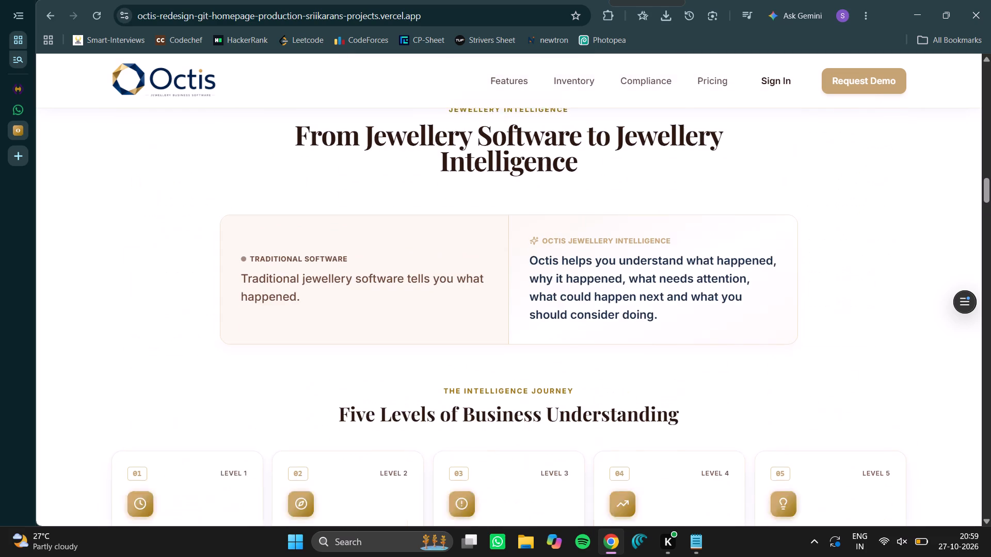
pyautogui.scroll(8, 658, 404)
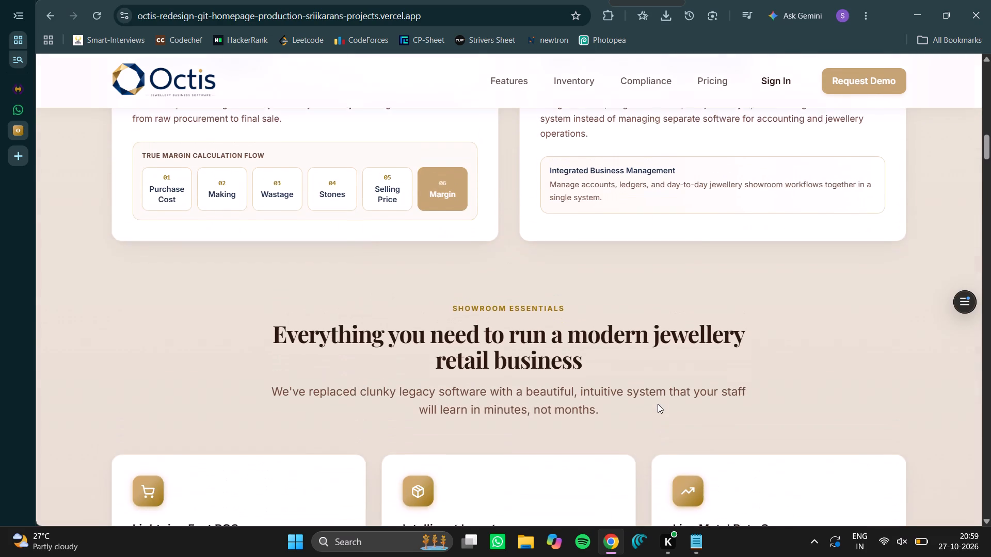
pyautogui.scroll(11, 658, 404)
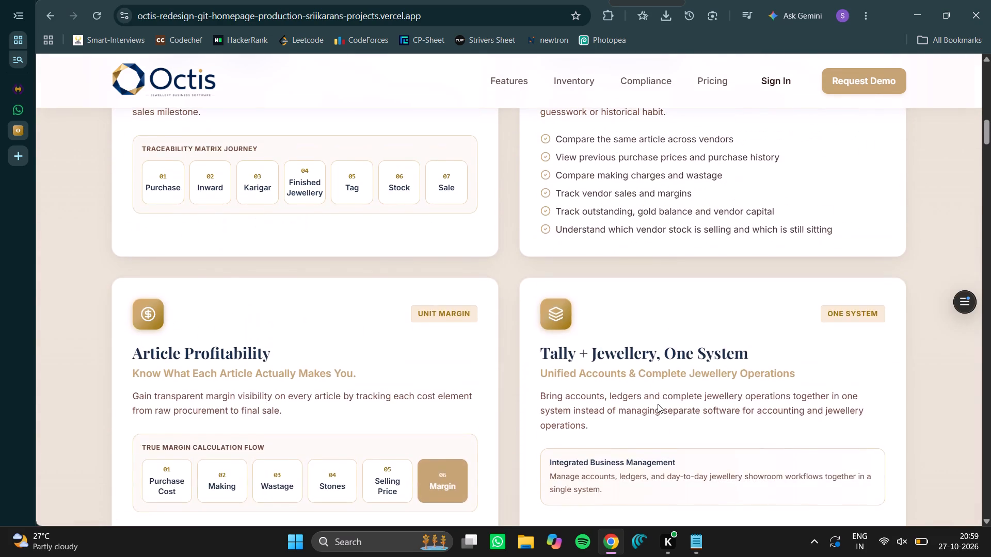
pyautogui.scroll(7, 658, 404)
# Examine the connected ecosystem stages and the "What Makes Octis Truly Different" cards, especially Complete Traceability and Vendor Intelligence.
pyautogui.scroll(-3, 658, 404)
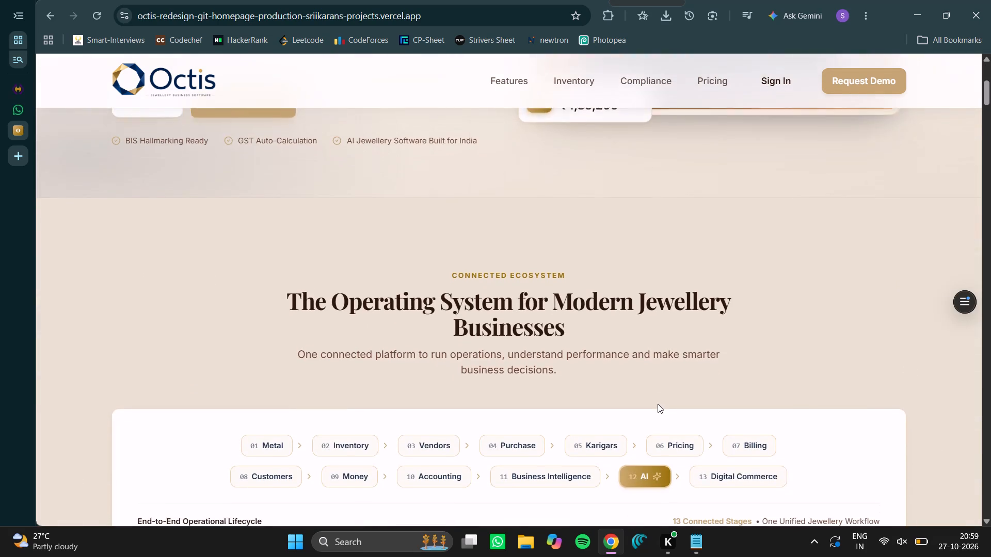
pyautogui.scroll(-3, 658, 404)
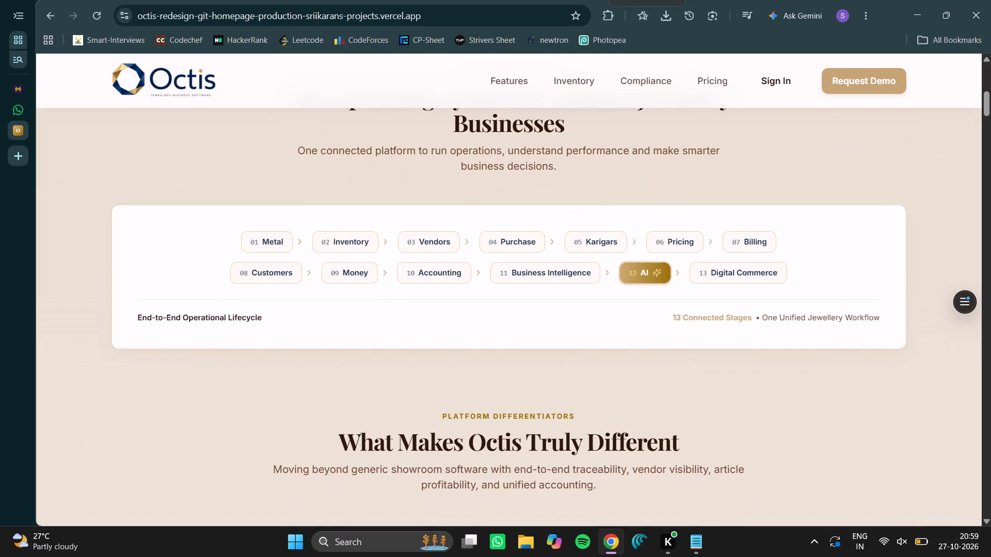
pyautogui.scroll(-4, 583, 462)
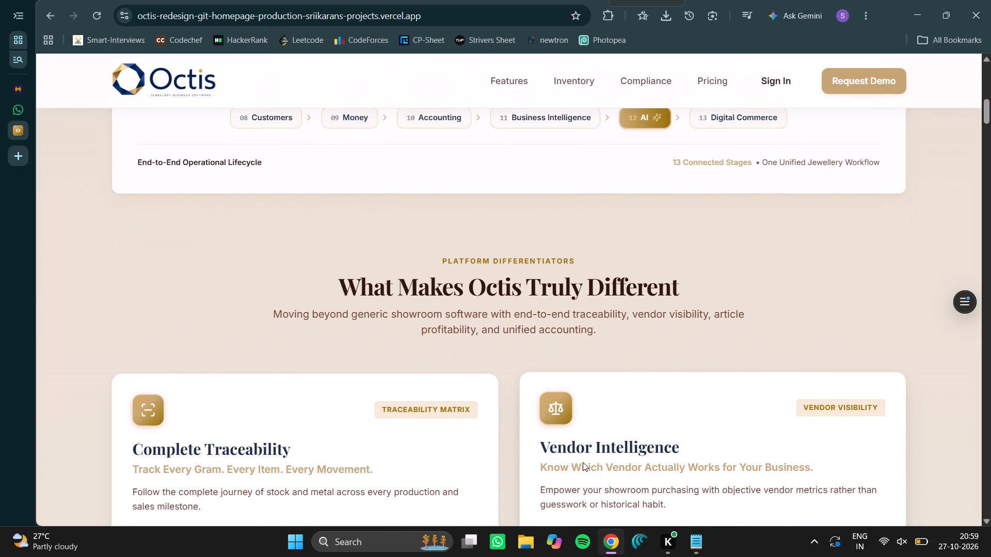
pyautogui.scroll(-3, 583, 462)
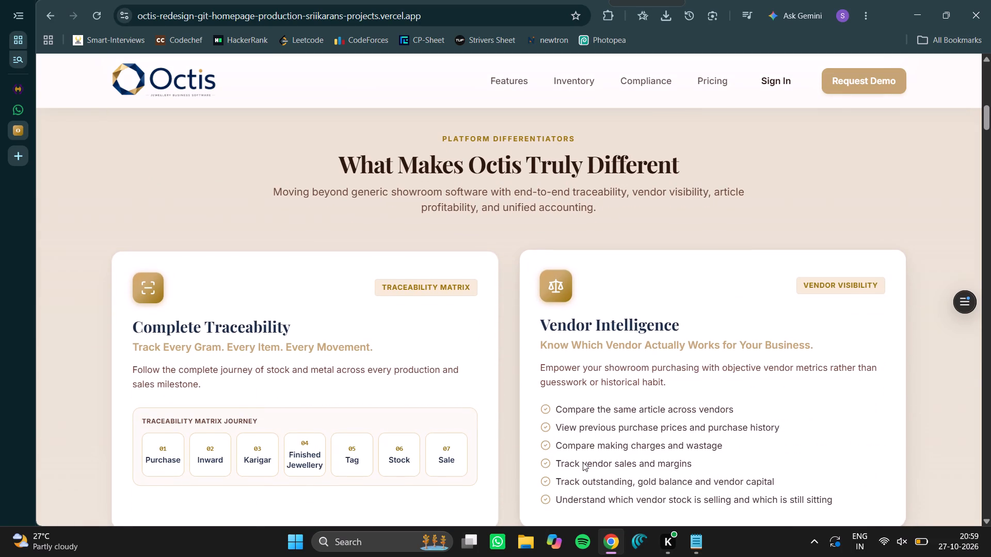
pyautogui.scroll(-3, 583, 462)
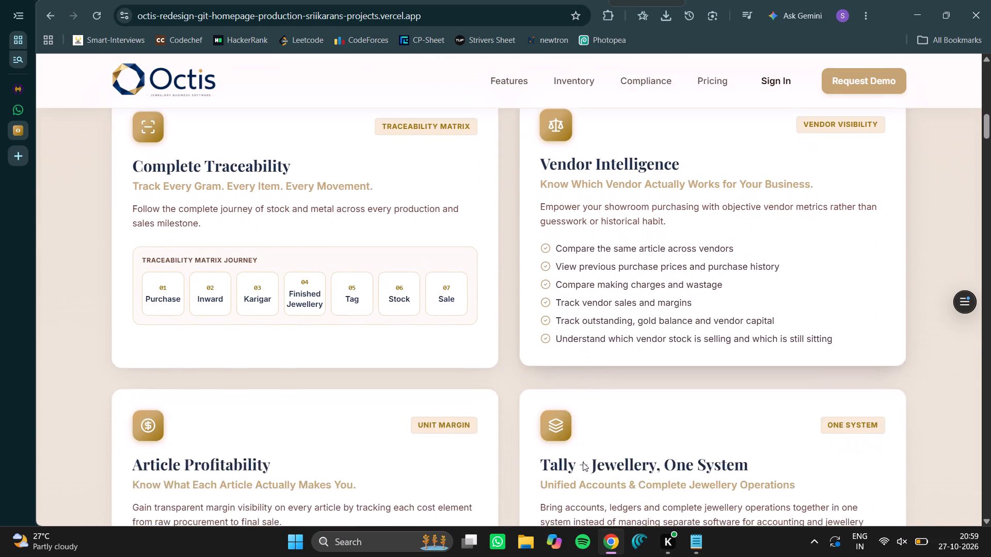
pyautogui.scroll(-1, 583, 462)
pyautogui.scroll(2, 583, 462)
pyautogui.scroll(-1, 583, 462)
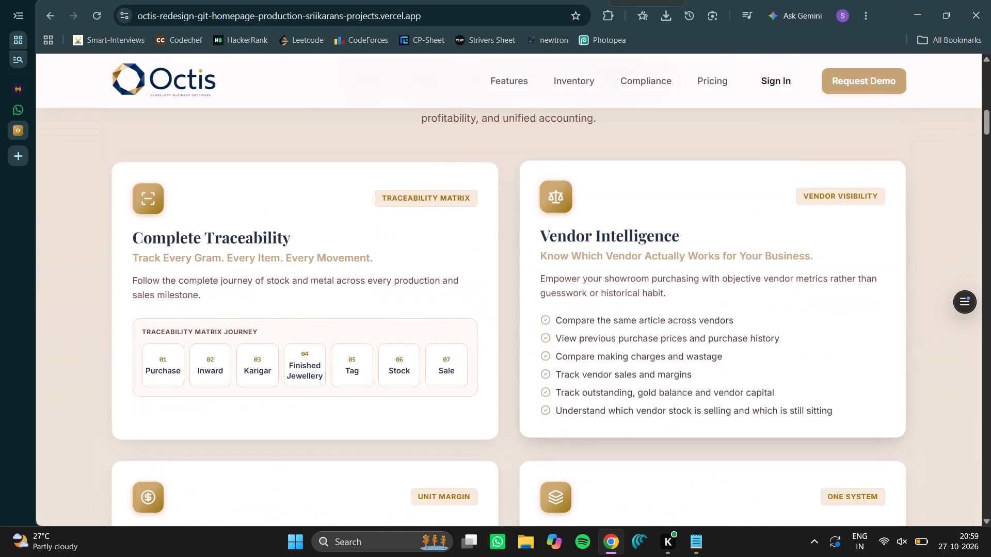
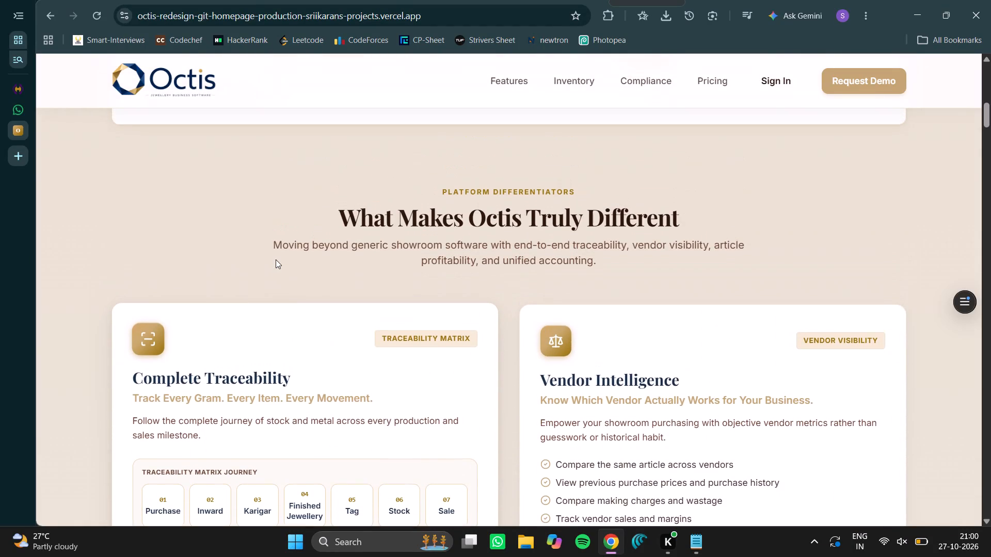
# Review the homepage's opening sections, from the hero and connected ecosystem through "What Makes Octis Truly Different" to the Showroom Essentials cards.
pyautogui.scroll(-5, 276, 259)
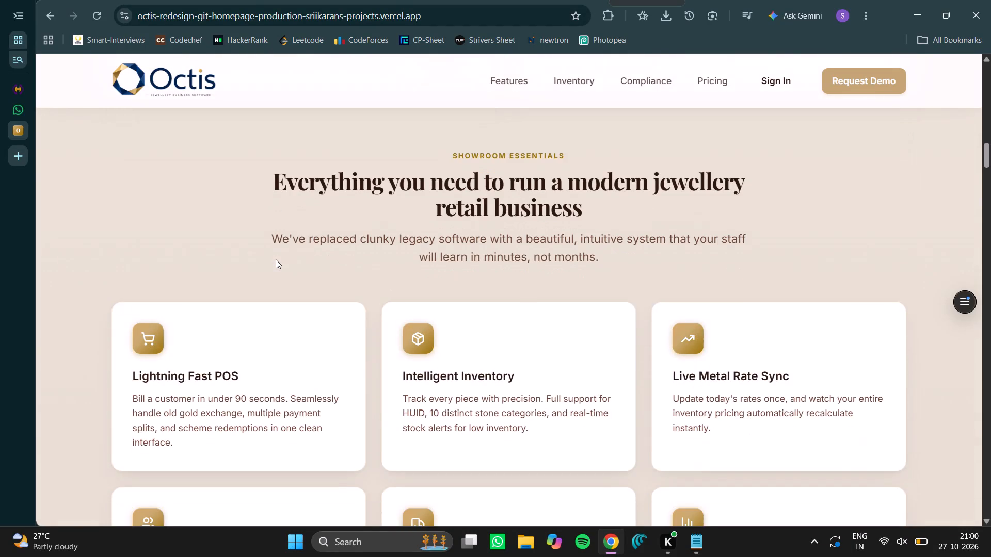
pyautogui.scroll(8, 276, 259)
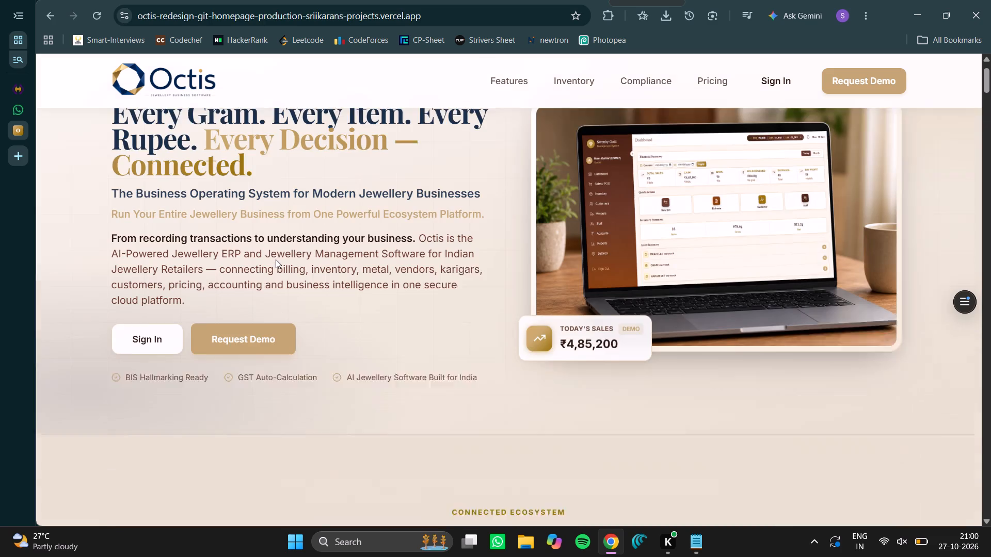
pyautogui.scroll(-5, 276, 259)
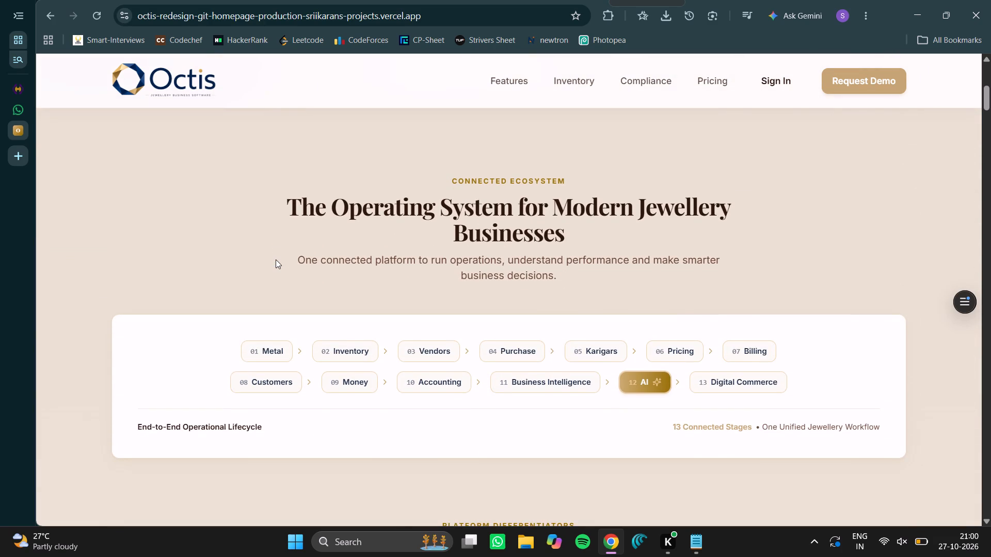
pyautogui.scroll(-2, 374, 452)
pyautogui.scroll(-1, 360, 390)
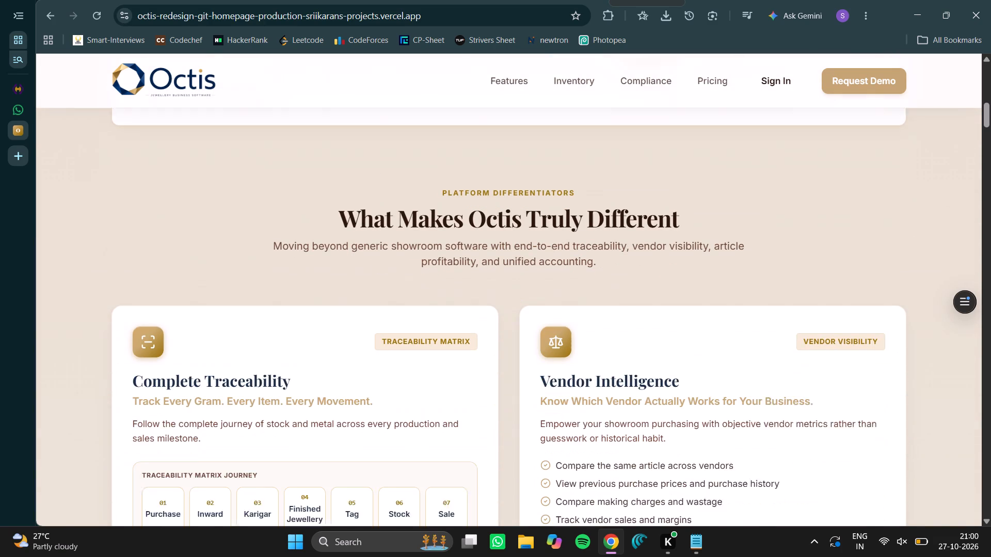
pyautogui.scroll(-7, 360, 390)
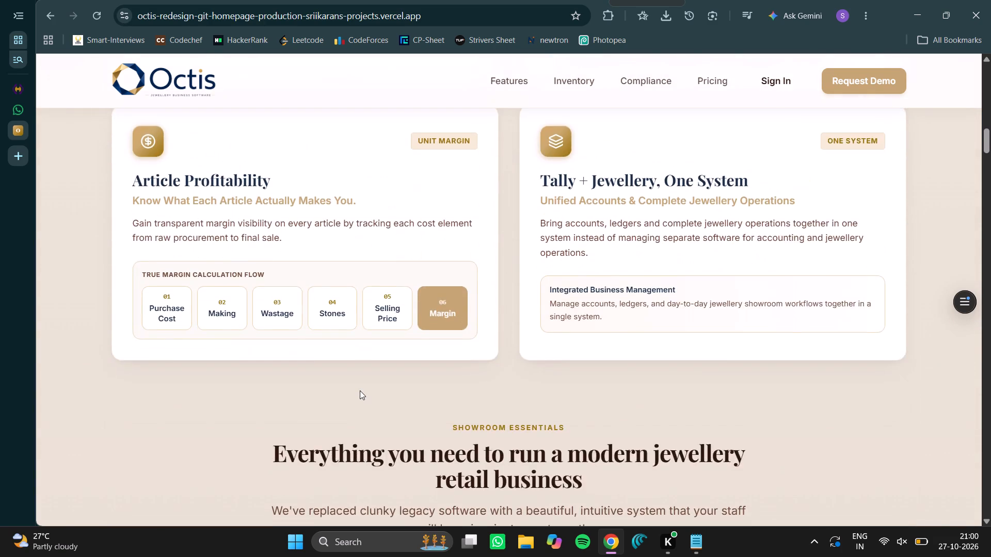
pyautogui.scroll(7, 360, 390)
pyautogui.scroll(-4, 360, 390)
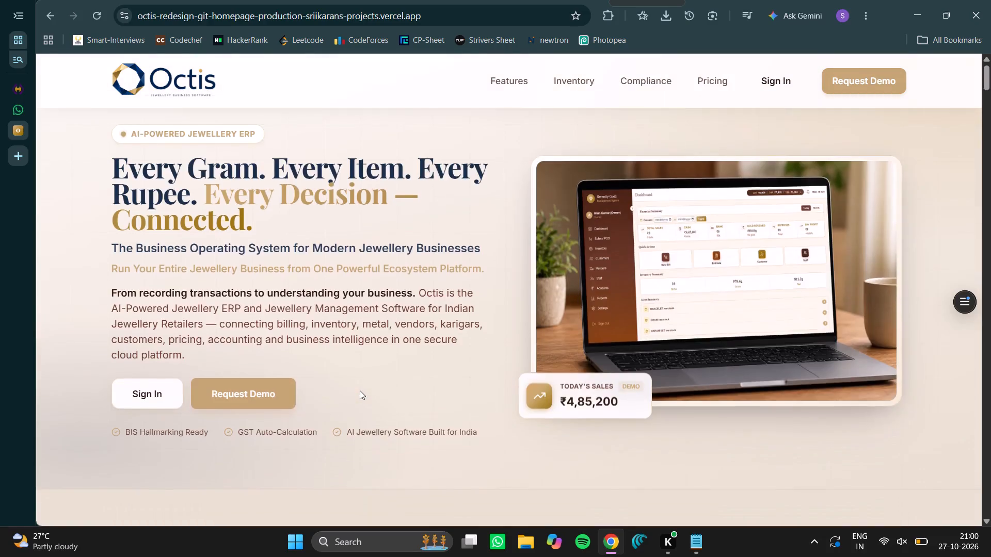
# Review the homepage from the Point of Sale section through the "Why Octis" pillars to "Built for Indian Jewellery Regulations".
pyautogui.scroll(-11, 360, 390)
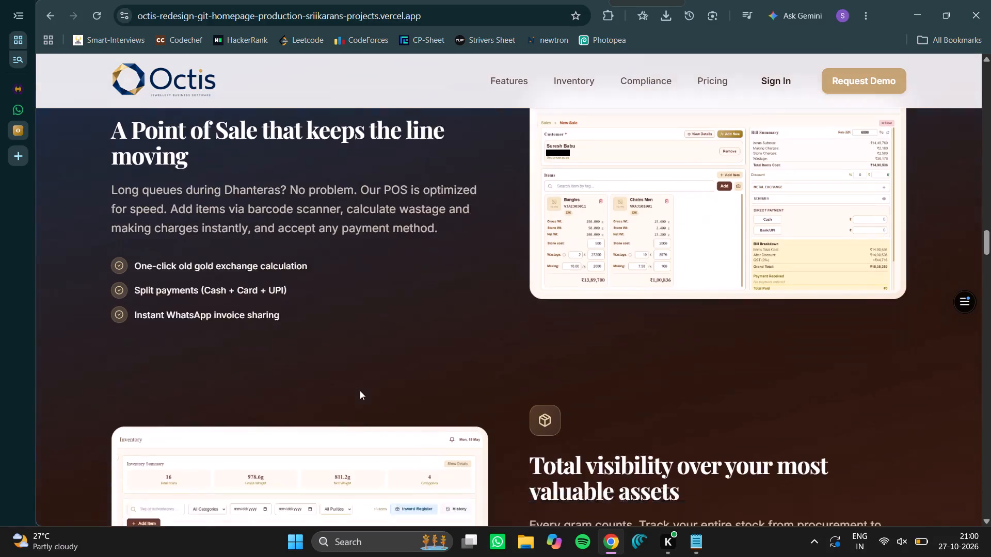
pyautogui.scroll(-10, 360, 390)
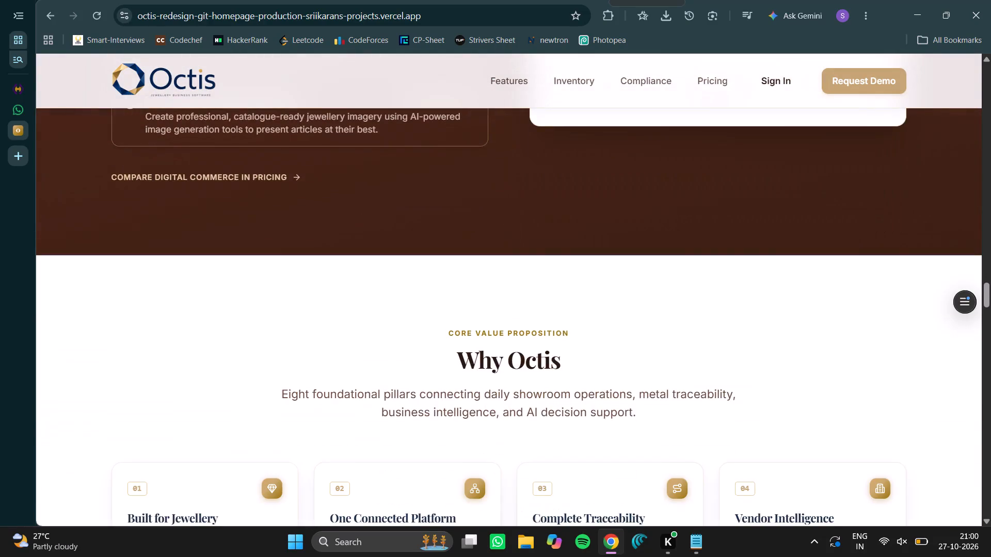
pyautogui.scroll(-2, 360, 390)
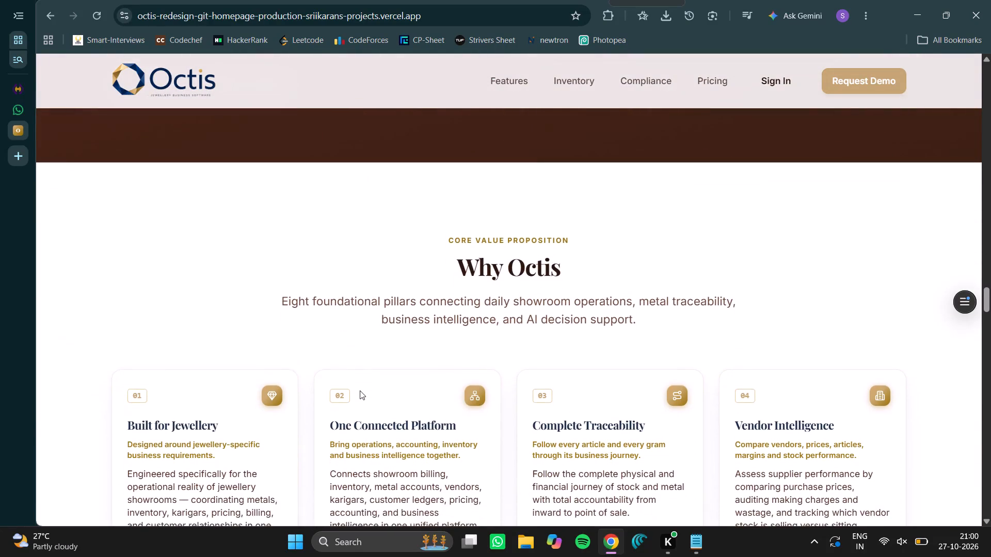
pyautogui.scroll(-1, 360, 390)
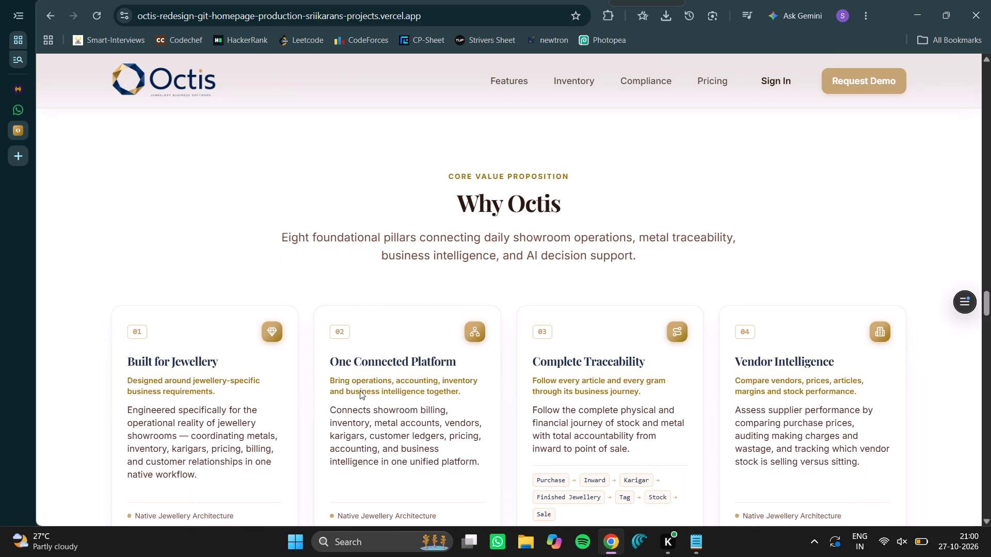
pyautogui.scroll(-2, 360, 390)
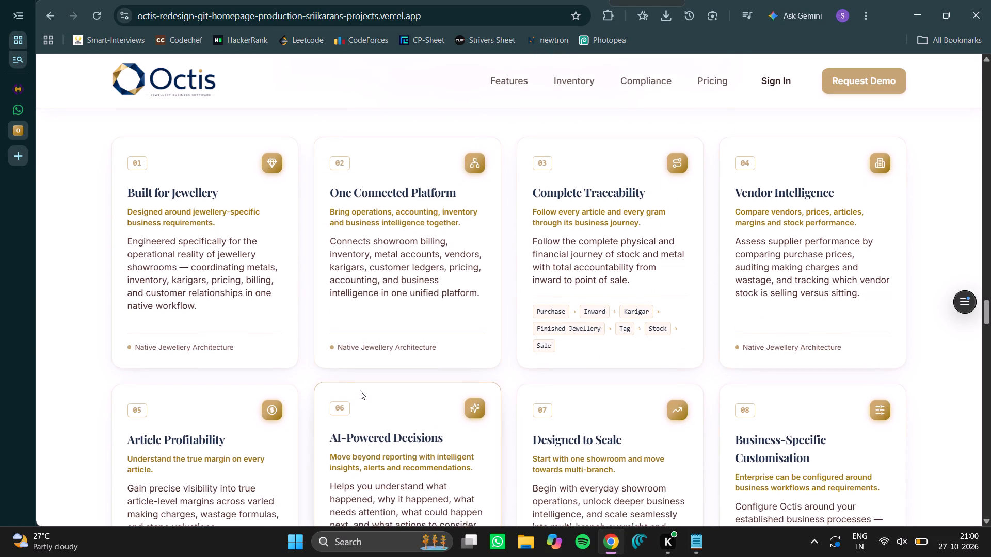
pyautogui.scroll(-11, 360, 390)
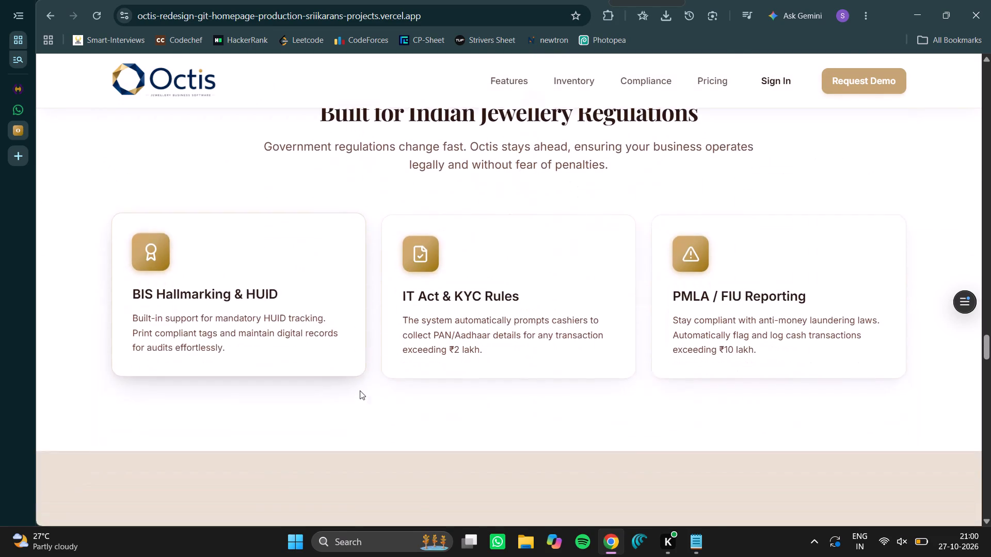
pyautogui.scroll(-7, 360, 390)
pyautogui.scroll(6, 360, 390)
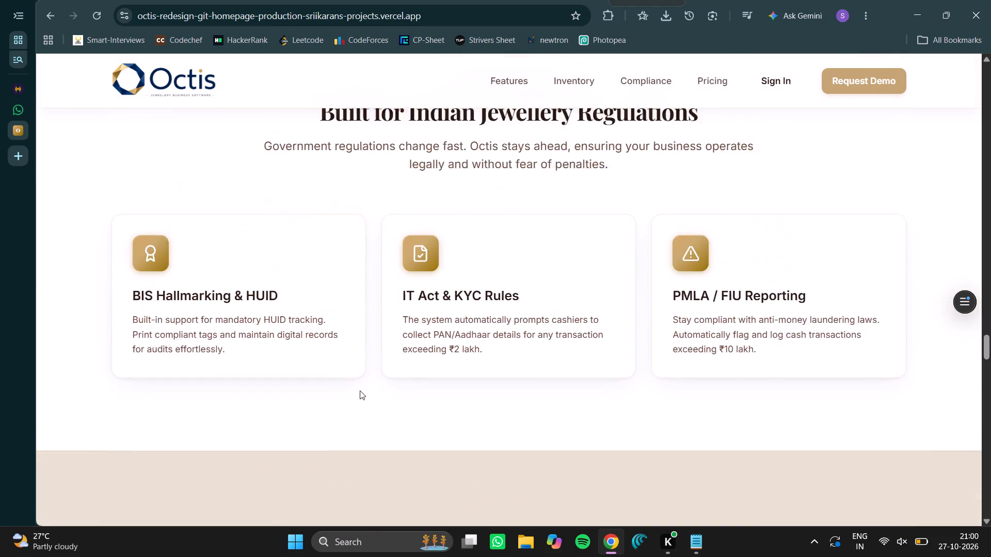
# Compare the Digital Commerce section with the "Why Octis" section below it, checking the Digital Commerce label and connected pipeline.
pyautogui.scroll(2, 360, 390)
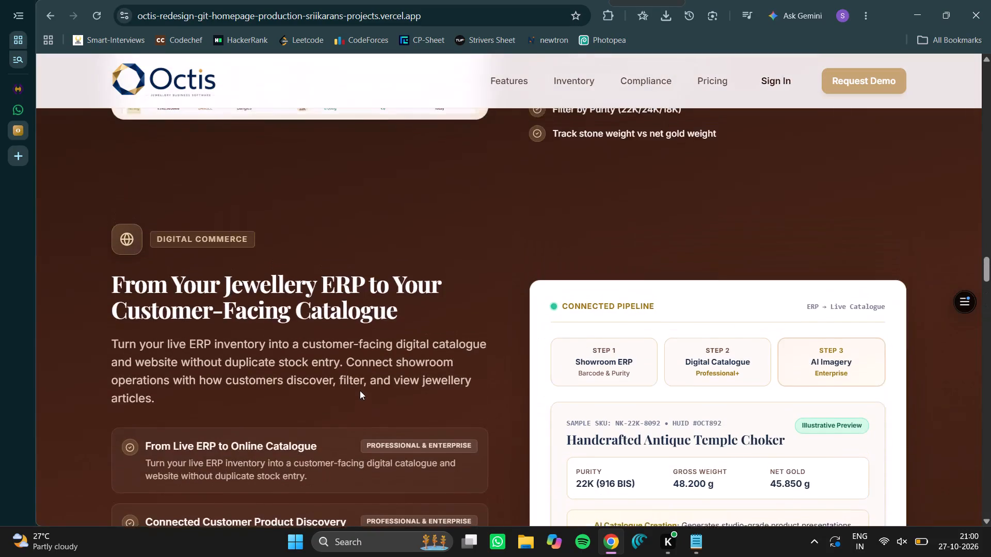
pyautogui.scroll(-8, 360, 390)
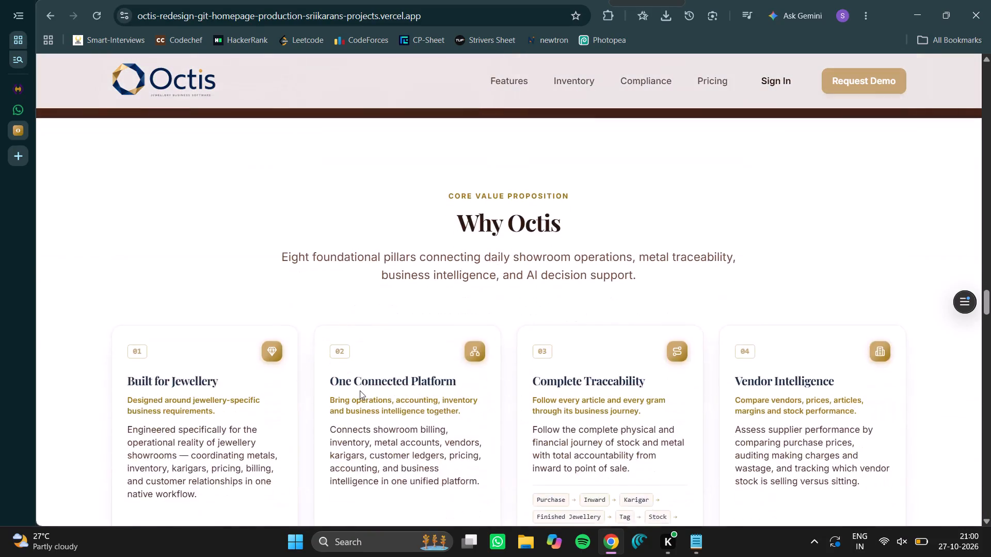
pyautogui.scroll(4, 360, 390)
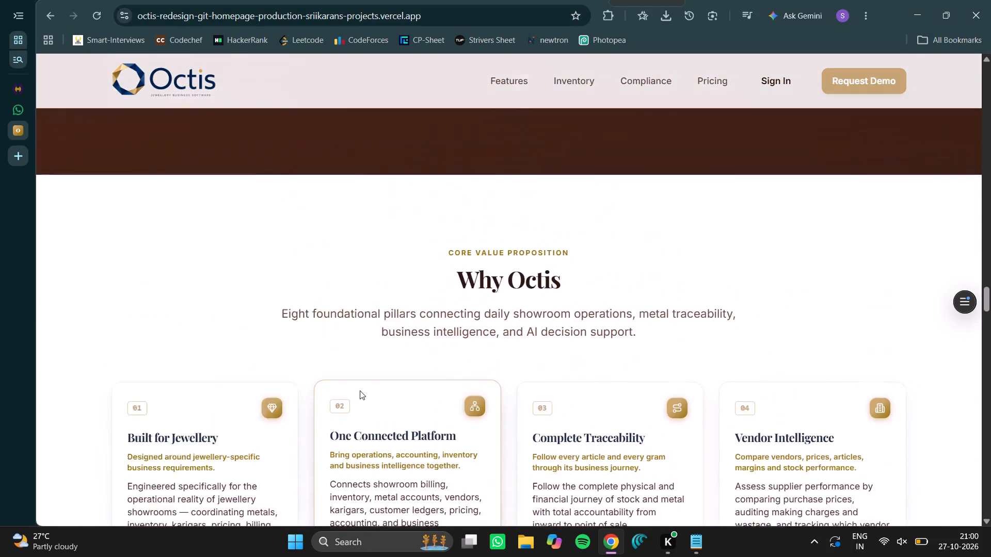
pyautogui.scroll(4, 360, 390)
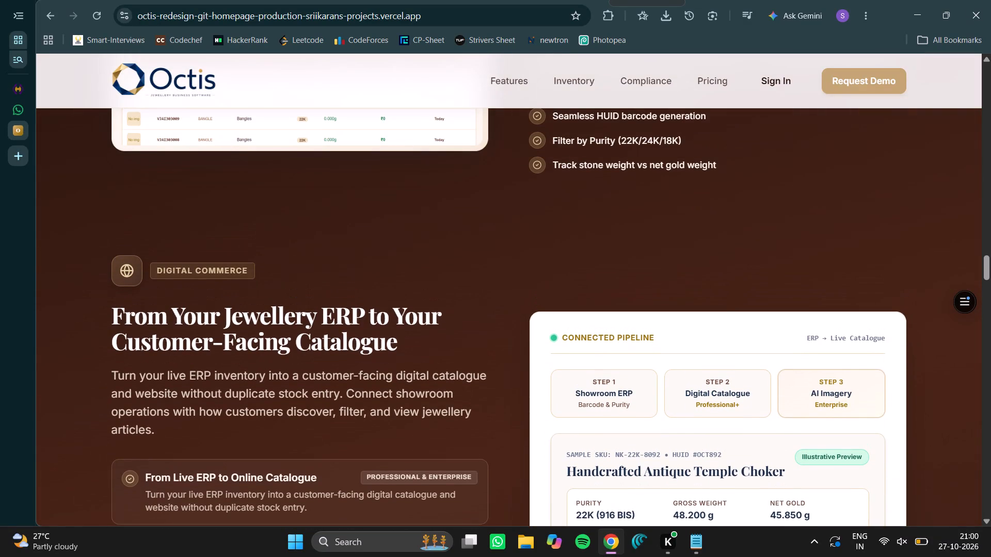
pyautogui.moveTo(150, 270); pyautogui.dragTo(251, 271)
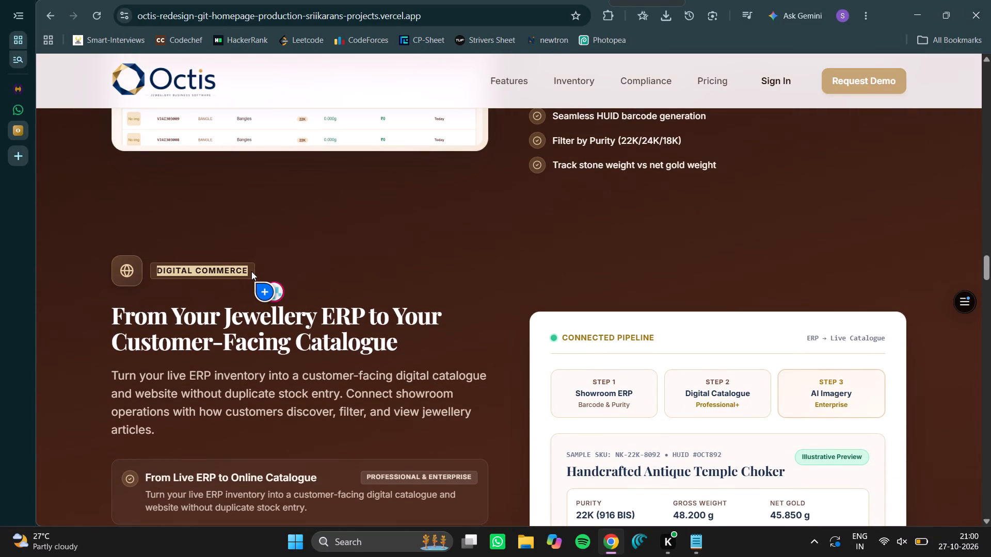
pyautogui.click(251, 271)
# Copy the AI Catalogue Image Generation card's title, tier label and description from the Digital Commerce section.
pyautogui.scroll(-4, 324, 355)
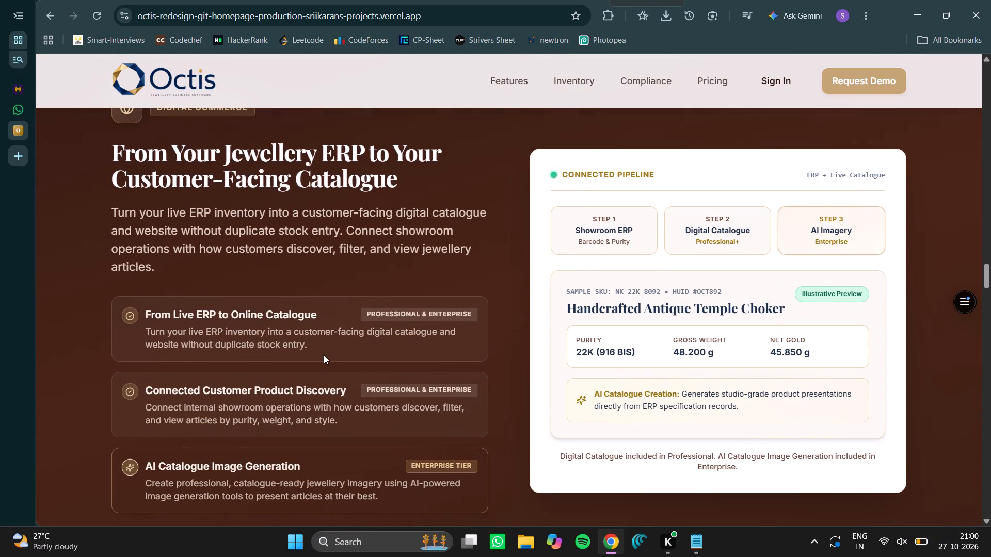
pyautogui.scroll(-1, 182, 482)
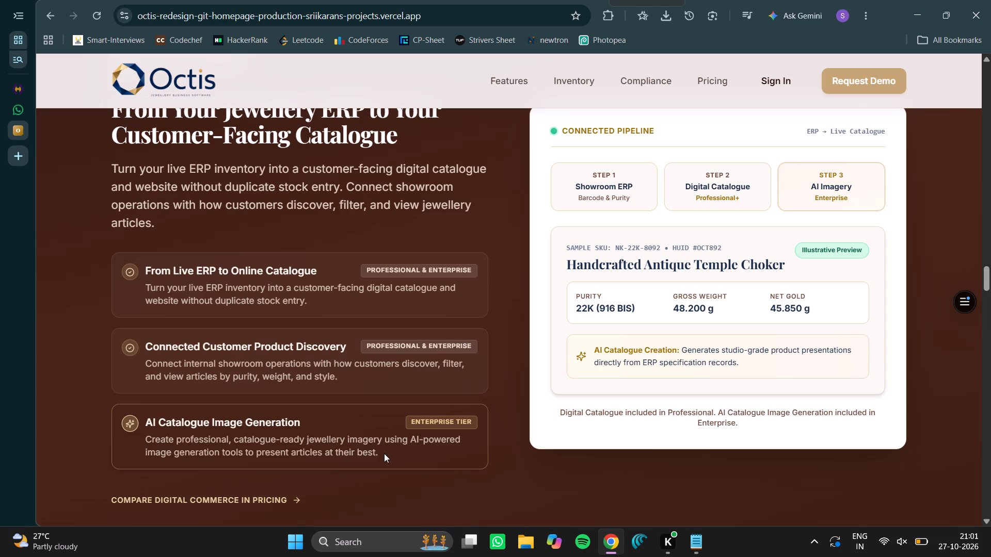
pyautogui.moveTo(384, 453); pyautogui.dragTo(136, 410)
pyautogui.hotkey('ctrl', 'c')
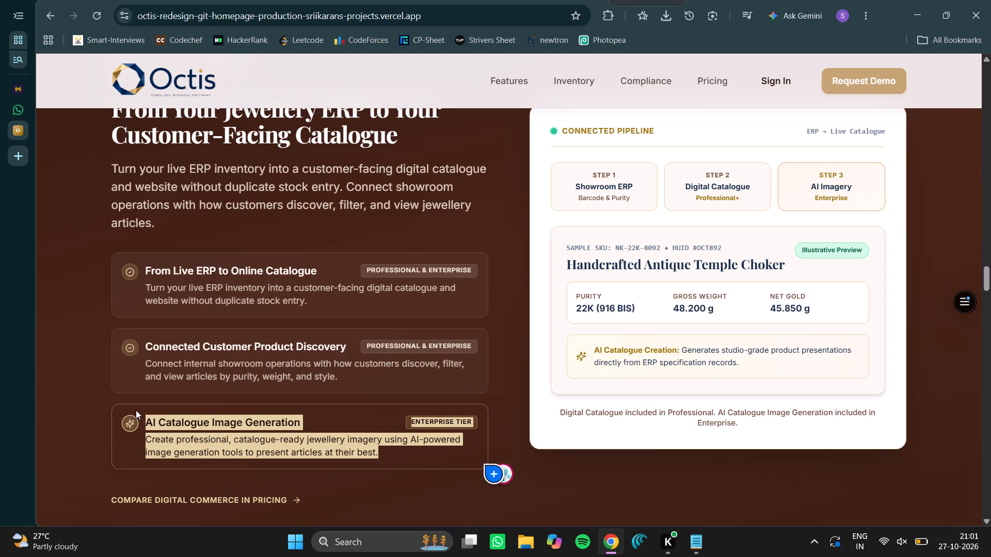
pyautogui.hotkey('ctrl', 'c')
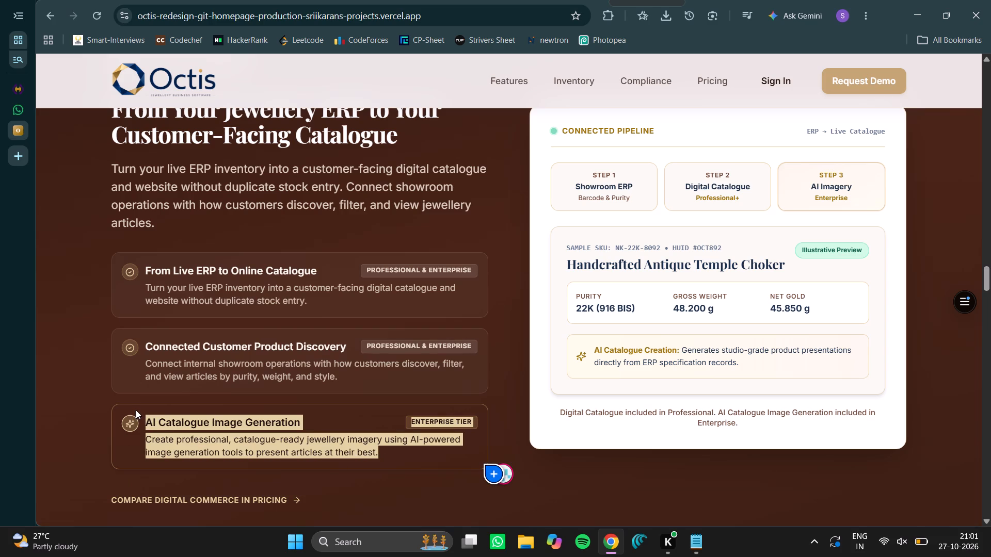
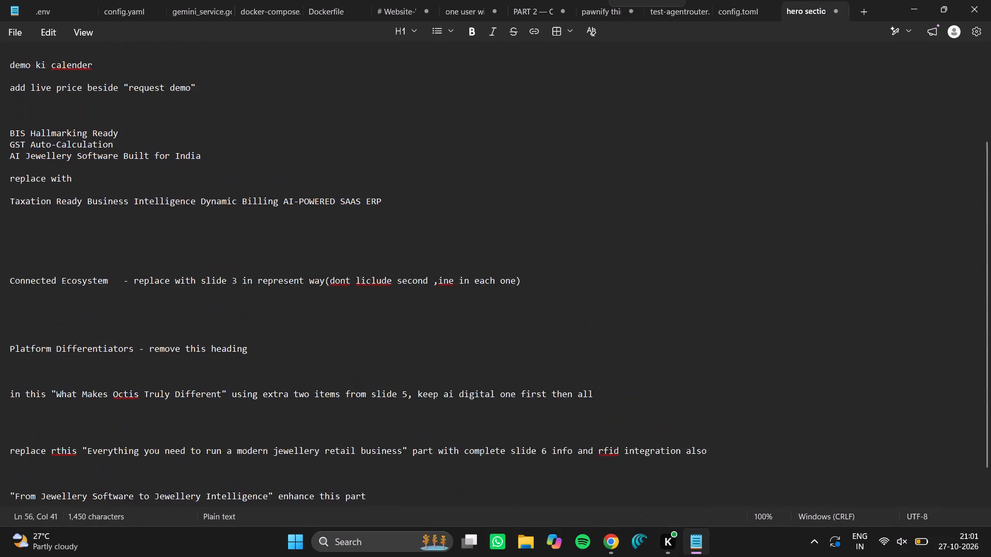
# Compare the homepage's Connected Ecosystem and "What Makes Octis Truly Different" sections with the change notes already written in Notepad.
pyautogui.scroll(-1, 364, 351)
pyautogui.hotkey('alt', 'Tab')
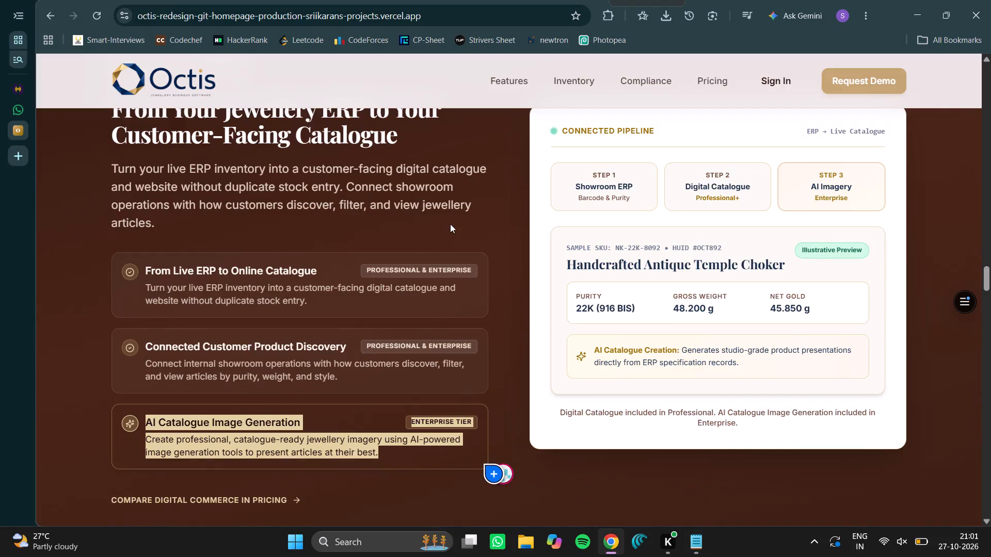
pyautogui.scroll(20, 450, 224)
pyautogui.scroll(4, 450, 224)
pyautogui.scroll(-5, 450, 224)
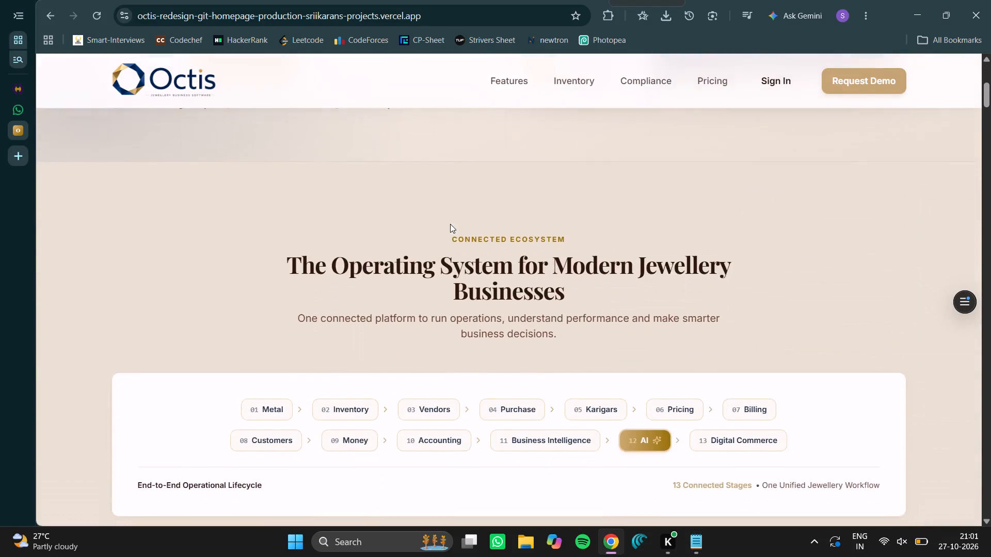
pyautogui.scroll(-7, 450, 224)
pyautogui.scroll(2, 450, 224)
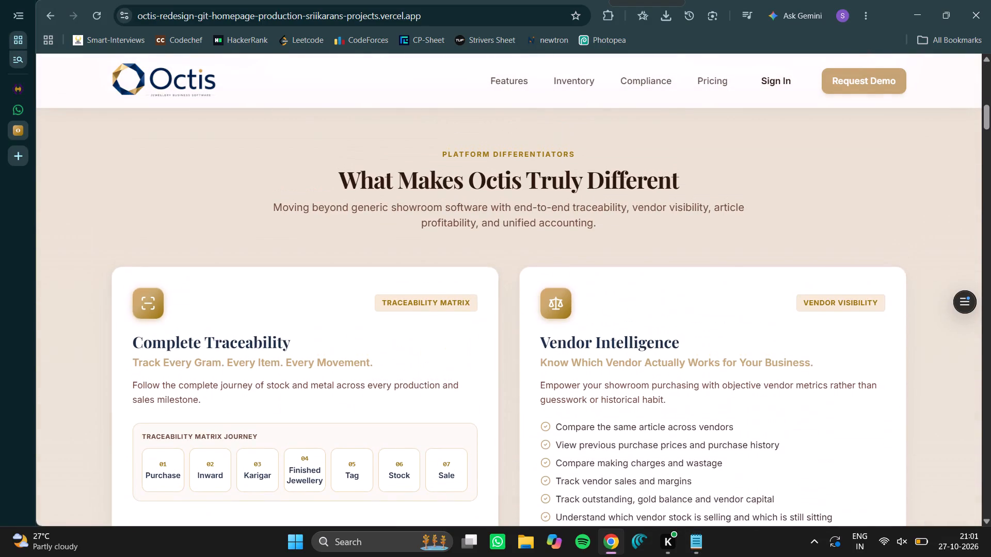
pyautogui.hotkey('alt', 'Tab')
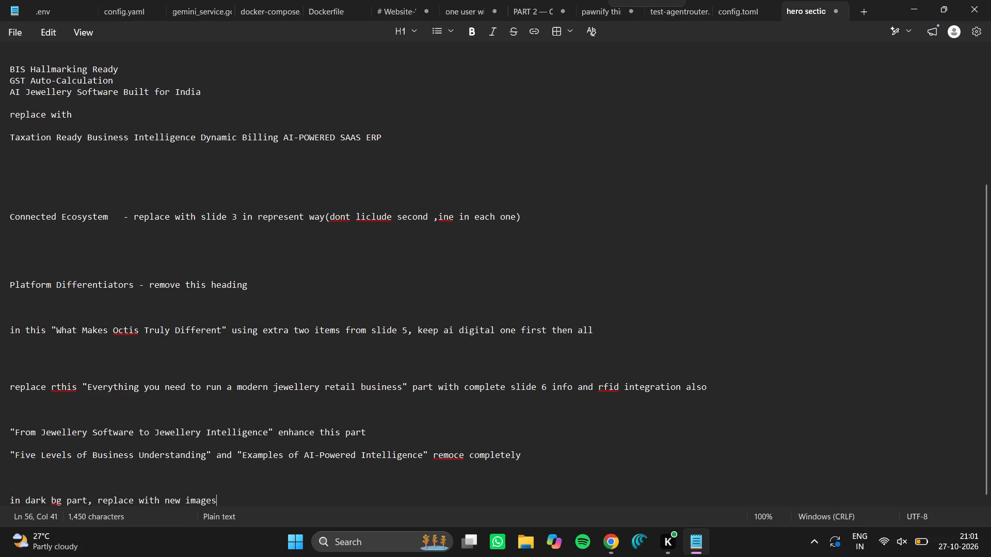
pyautogui.scroll(12, 522, 354)
pyautogui.scroll(4, 419, 394)
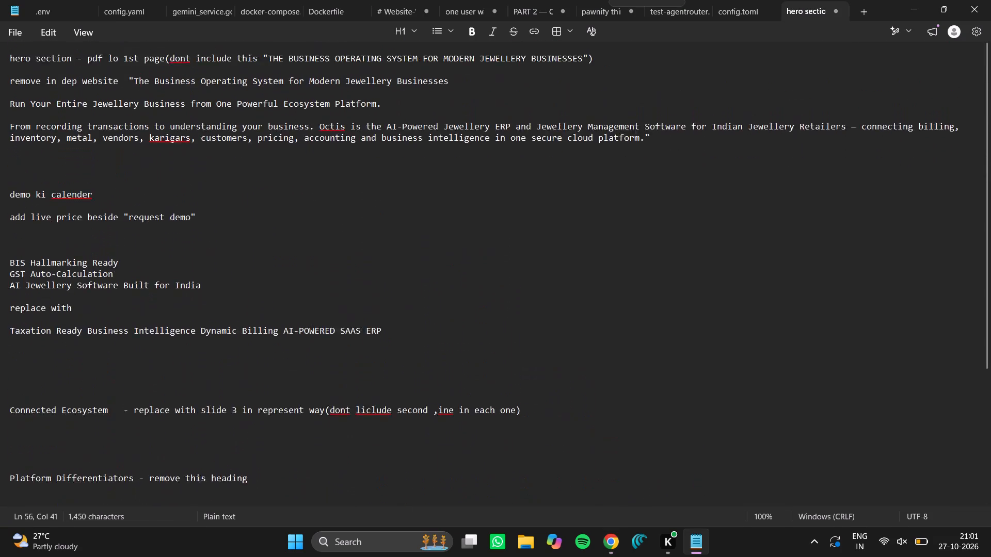
pyautogui.scroll(6, 419, 394)
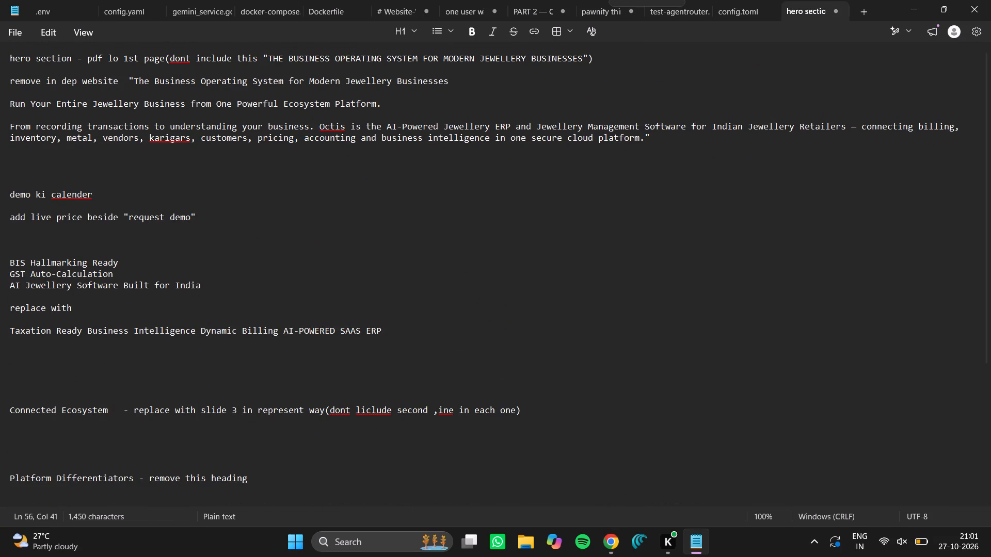
pyautogui.scroll(-1, 242, 334)
pyautogui.hotkey('alt', 'Tab')
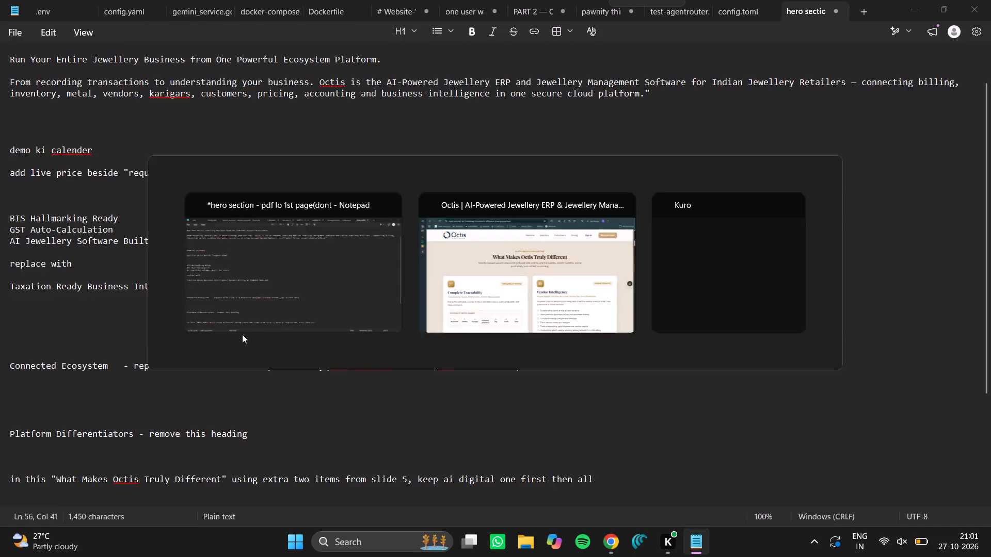
pyautogui.hotkey('alt', 'Tab')
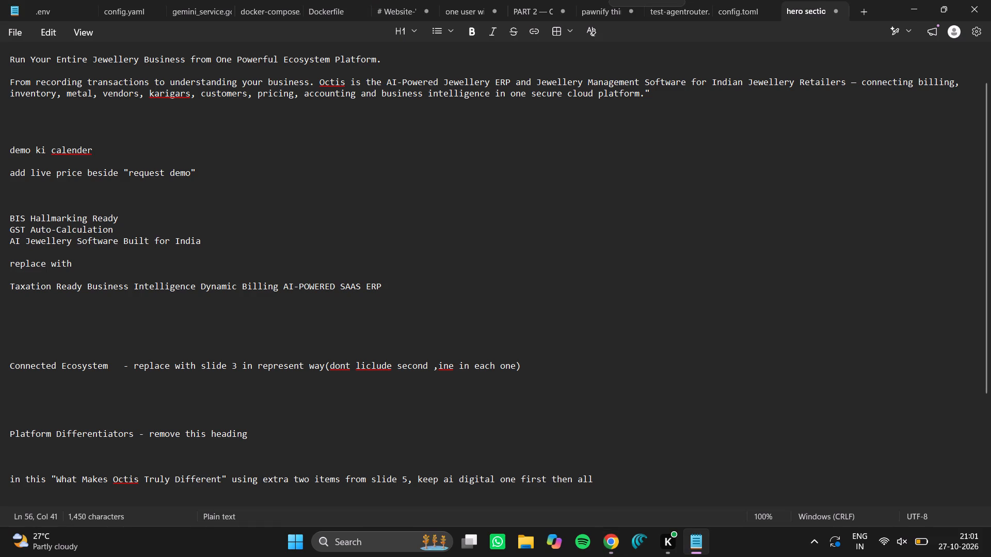
pyautogui.hotkey('alt', 'Tab')
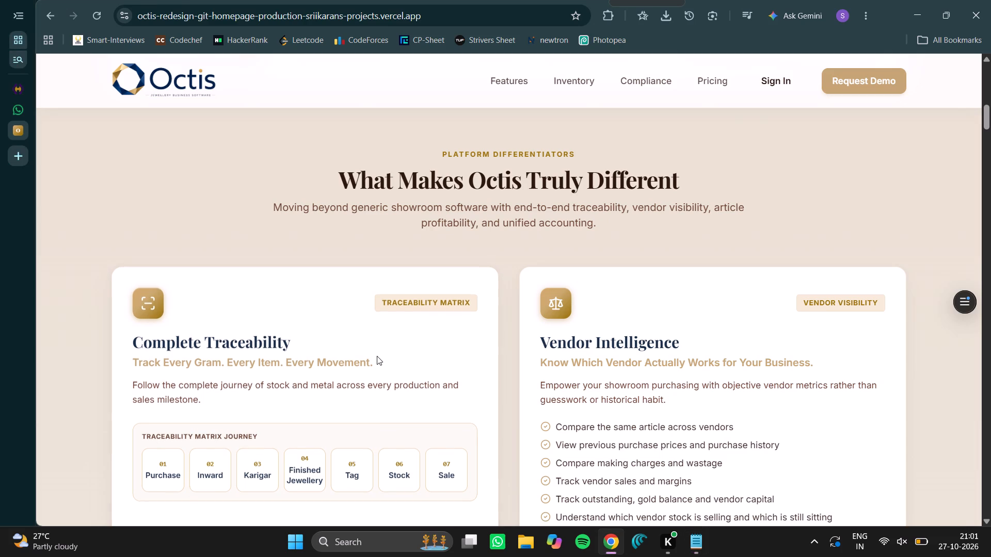
pyautogui.hotkey('alt', 'Tab')
# Extend the "What Makes Octis Truly Different" note with "and also highlight this one also", followed by the copied AI Catalogue Image Generation text in quotes.
pyautogui.scroll(-1, 204, 431)
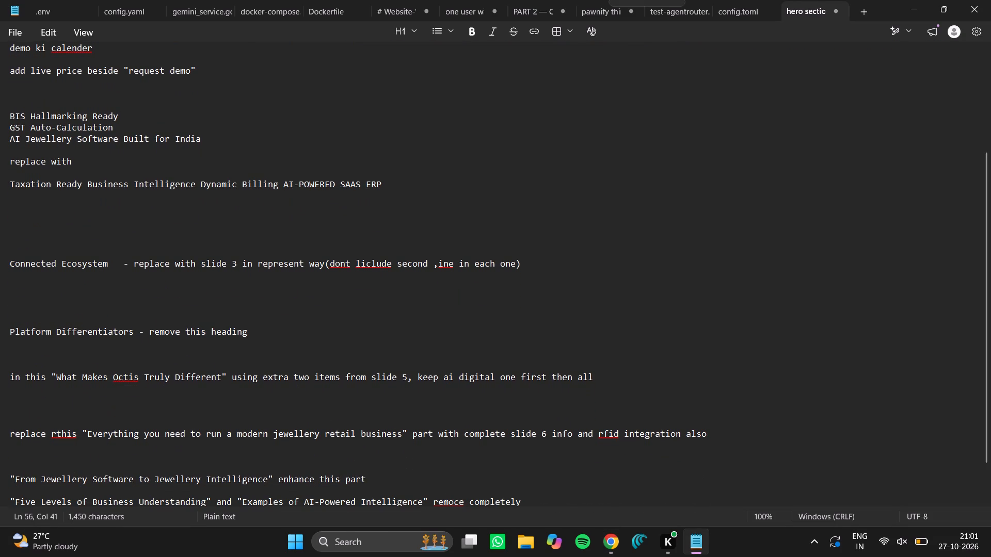
pyautogui.click(604, 377)
pyautogui.press('space')
pyautogui.write('and also highlight this one also')
pyautogui.press('space')
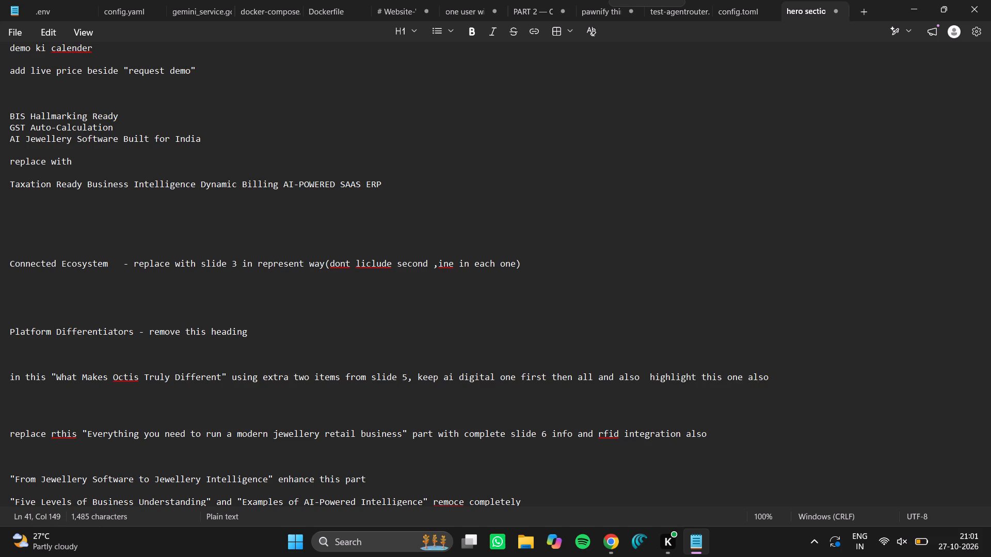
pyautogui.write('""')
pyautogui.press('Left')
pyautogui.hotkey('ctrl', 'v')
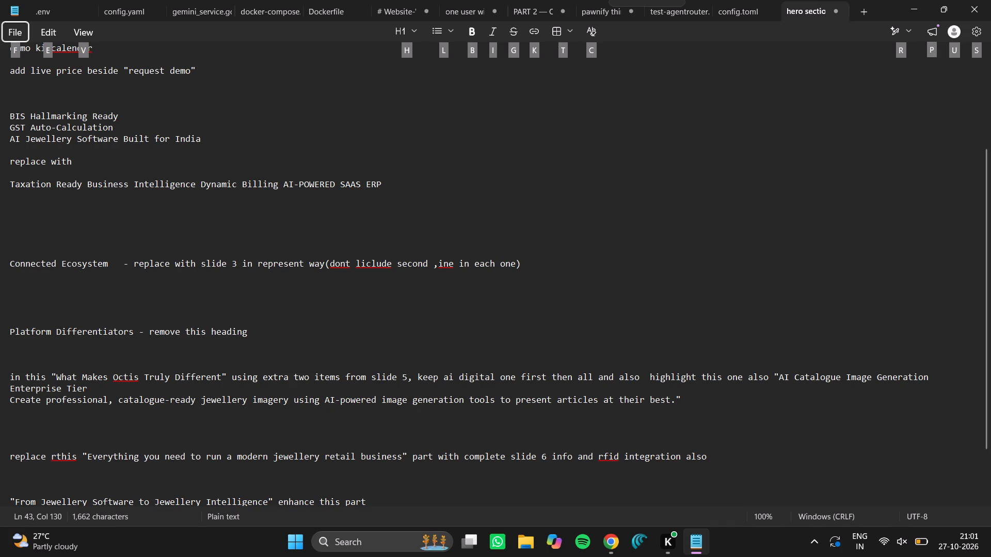
# Switch to the Octis homepage in Chrome and review the feature cards in the "What Makes Octis Truly Different" section.
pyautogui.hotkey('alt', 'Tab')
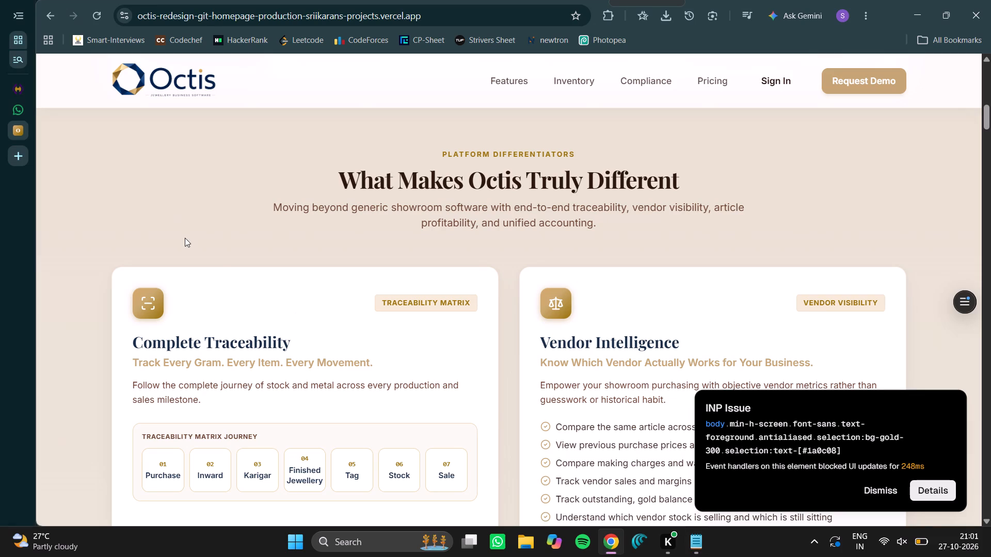
pyautogui.scroll(-3, 373, 421)
pyautogui.scroll(1, 373, 421)
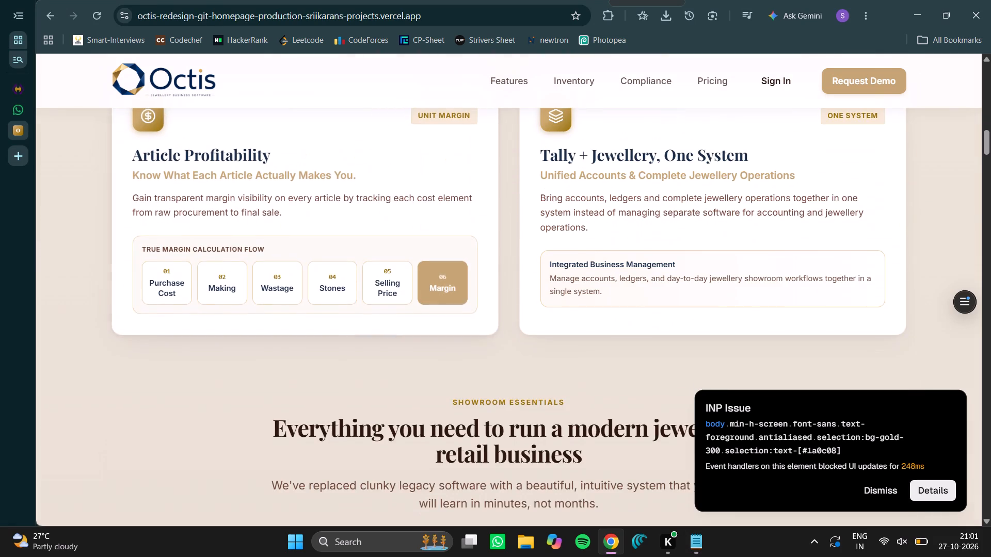
pyautogui.scroll(2, 373, 421)
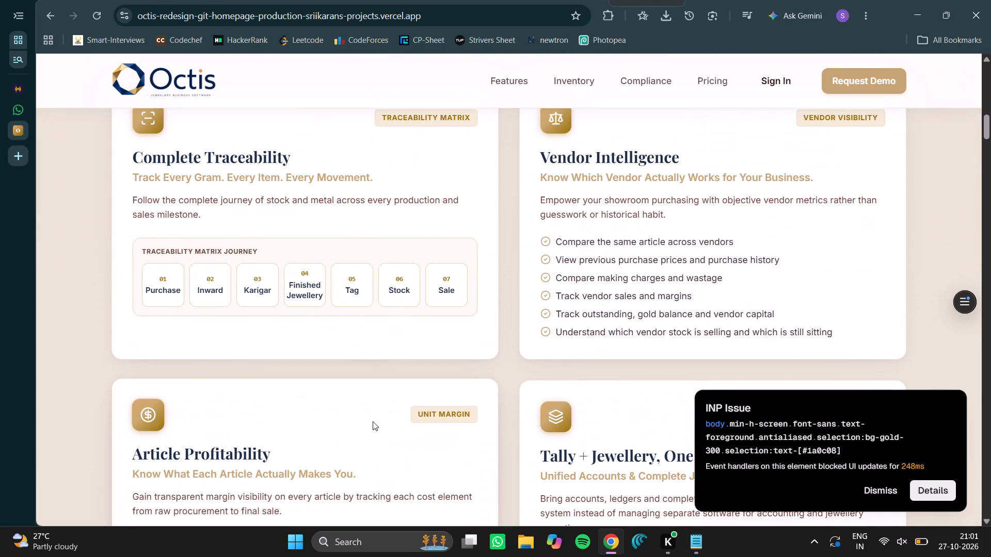
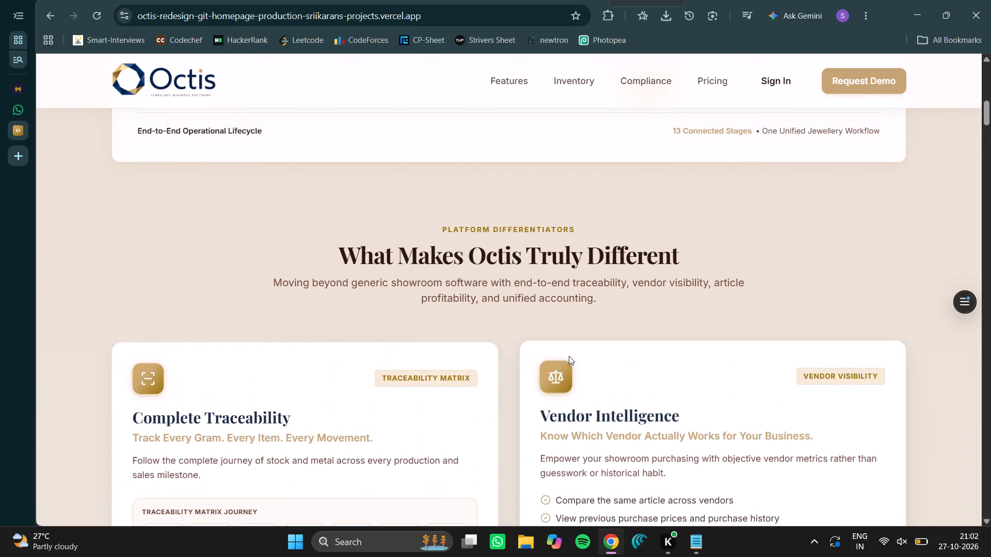
# Review the homepage's Digital Commerce section, examining its three catalogue feature cards and the connected pipeline preview.
pyautogui.scroll(-20, 569, 356)
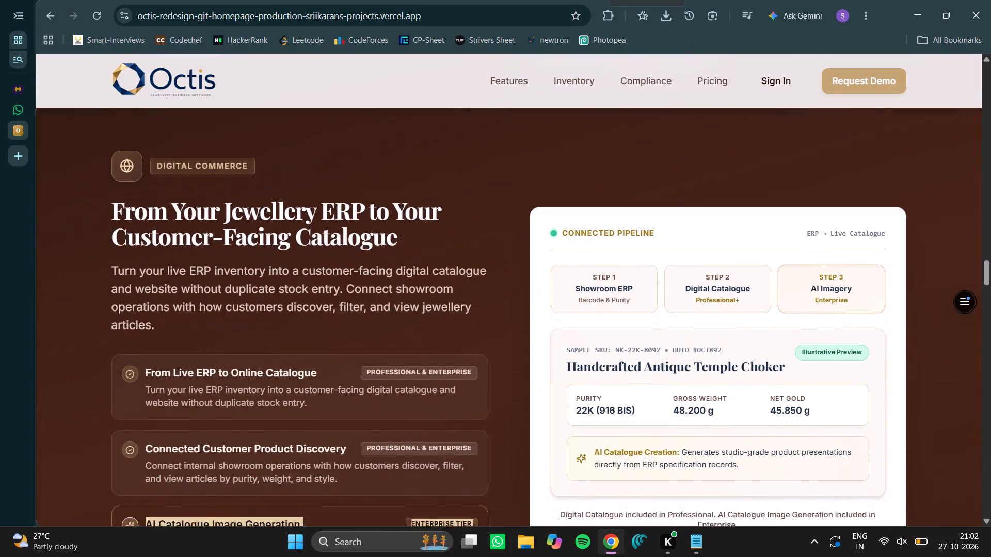
pyautogui.scroll(-1, 569, 356)
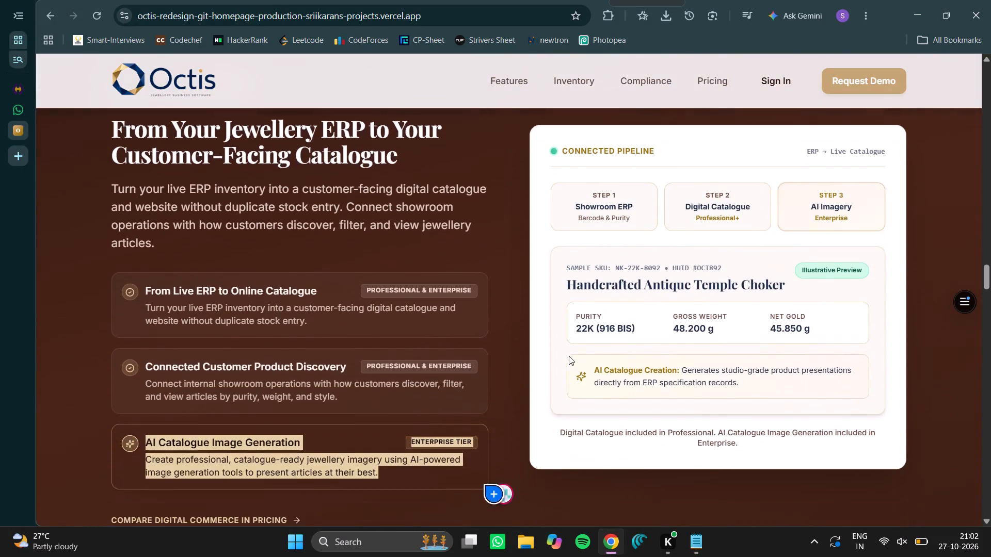
pyautogui.scroll(-1, 569, 356)
pyautogui.click(538, 480)
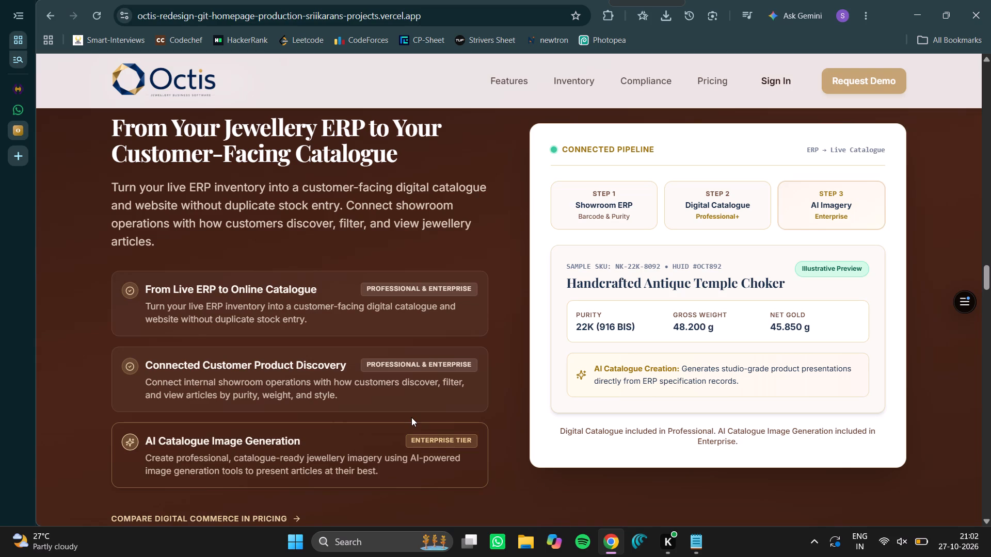
pyautogui.scroll(1, 411, 417)
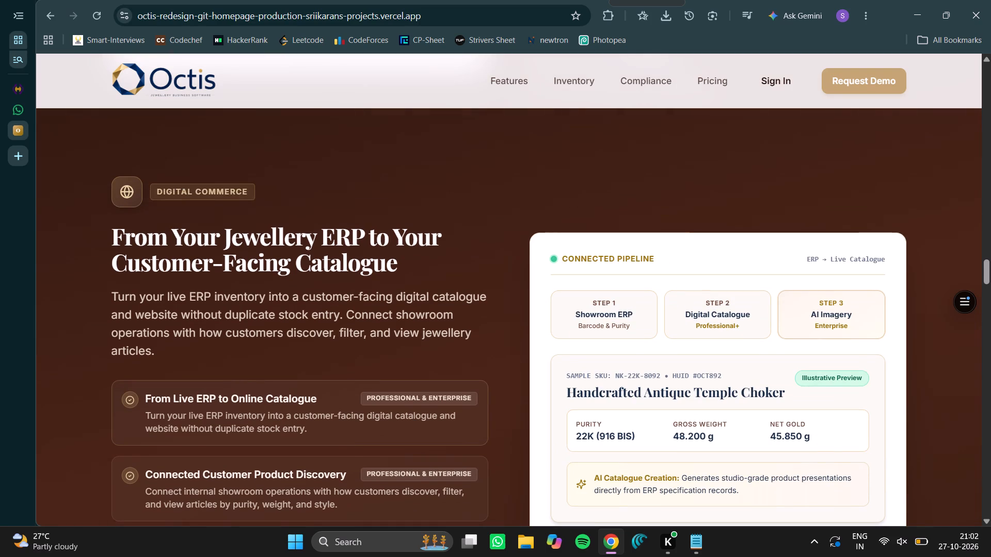
pyautogui.scroll(-1, 411, 417)
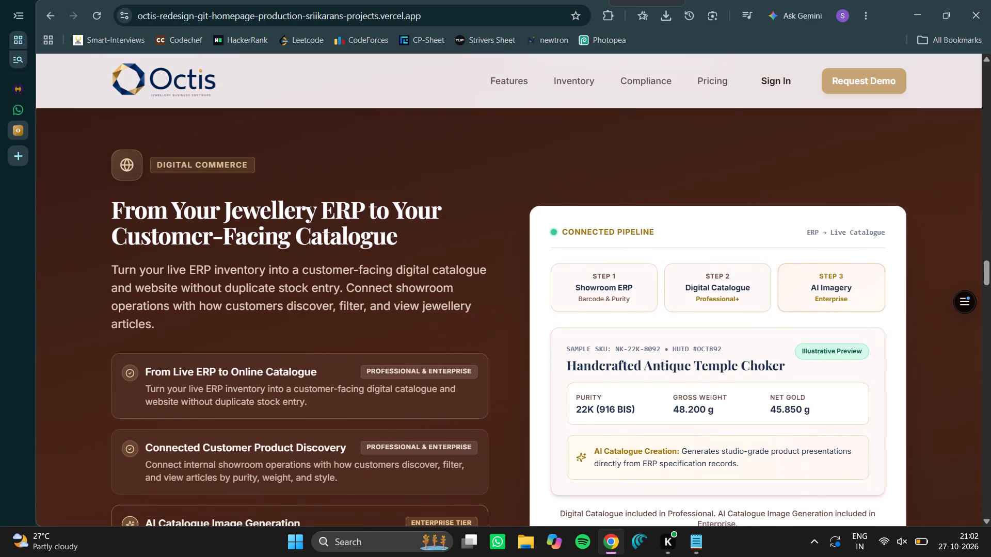
pyautogui.scroll(-2, 411, 417)
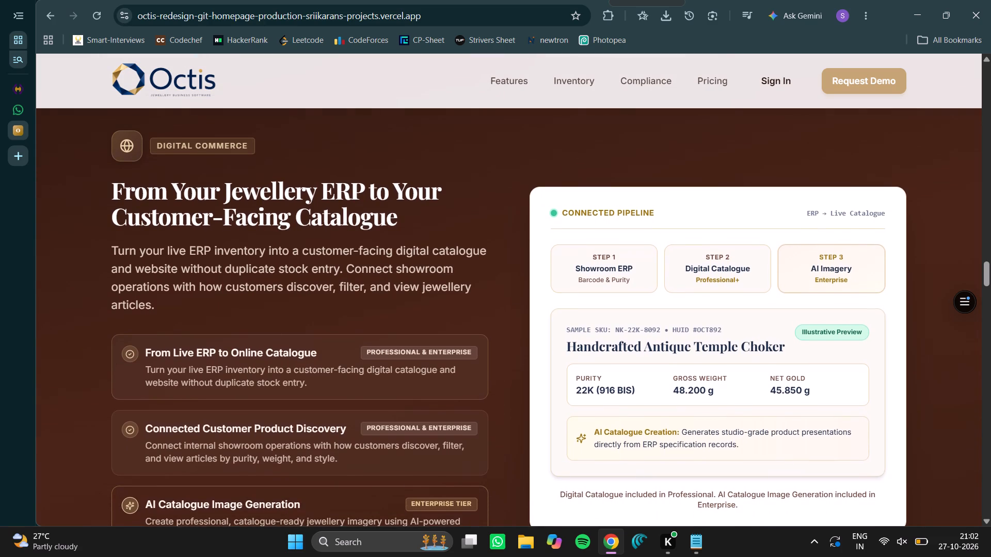
pyautogui.scroll(-1, 411, 417)
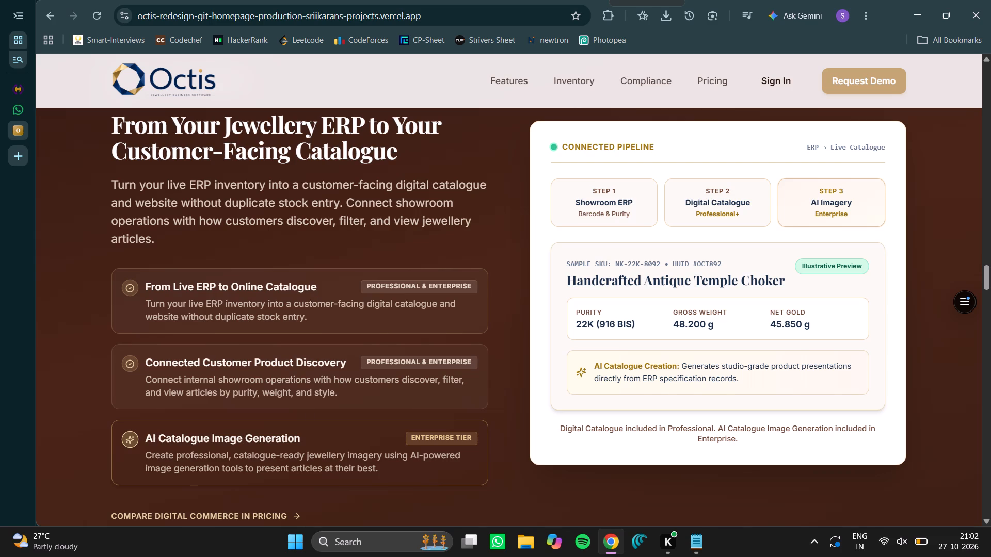
# Follow the Digital Commerce section's pricing comparison link, then return to examine that section's catalogue features and connected pipeline card.
pyautogui.scroll(-3, 393, 428)
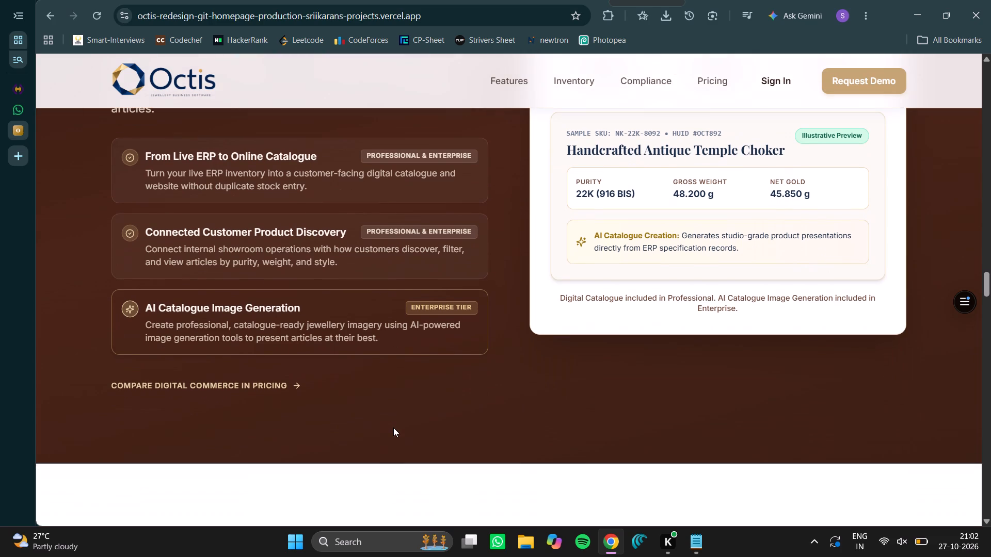
pyautogui.click(280, 384)
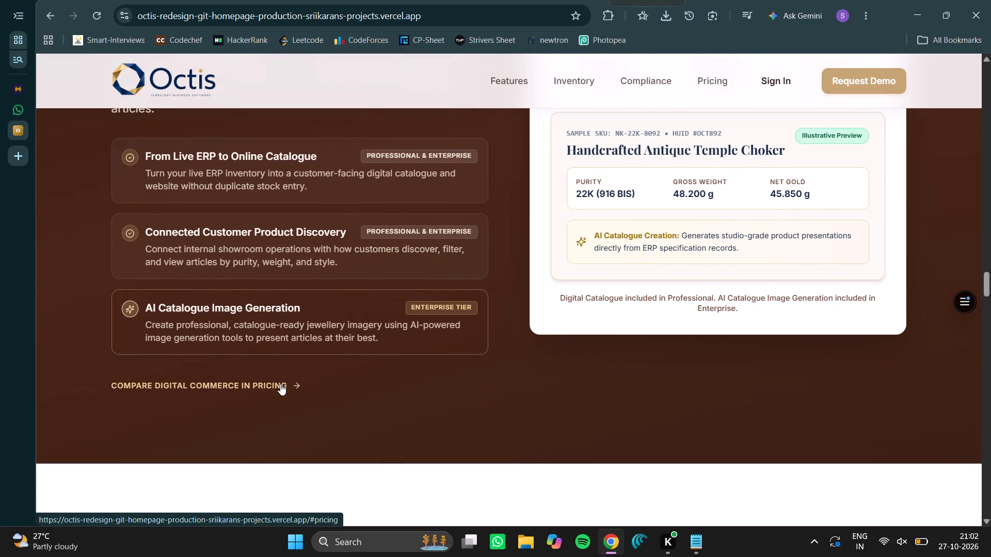
pyautogui.scroll(8, 280, 384)
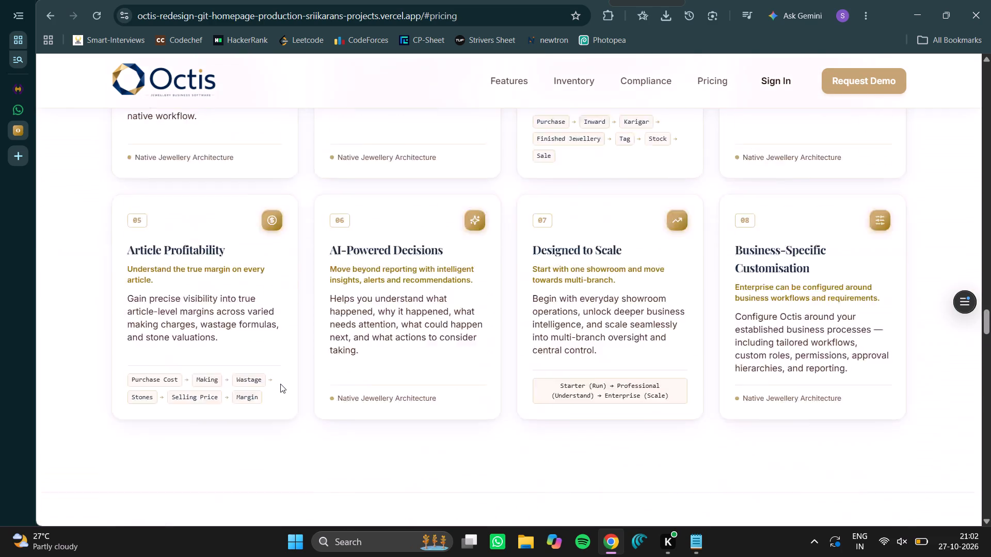
pyautogui.scroll(3, 280, 384)
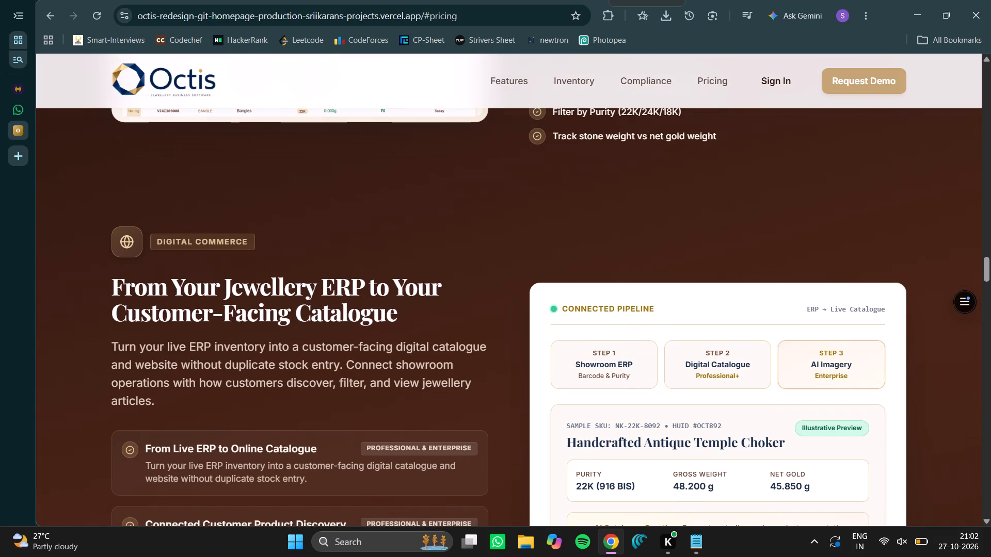
pyautogui.scroll(-3, 362, 310)
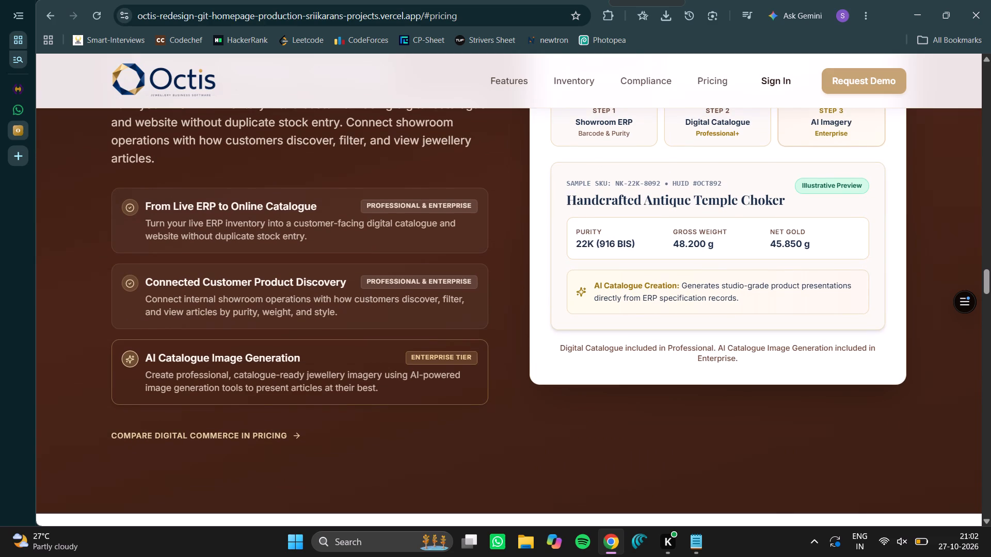
pyautogui.scroll(-1, 362, 310)
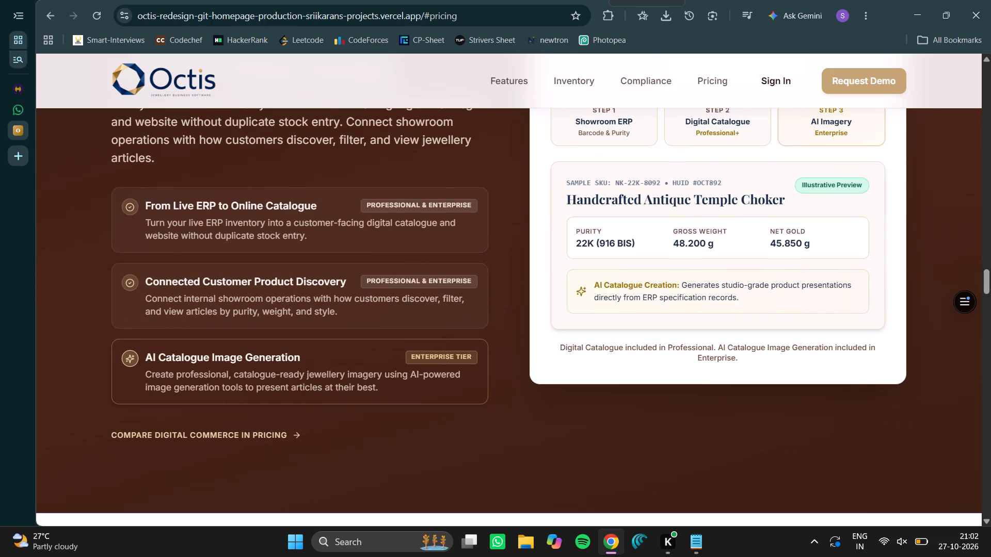
pyautogui.scroll(-1, 362, 310)
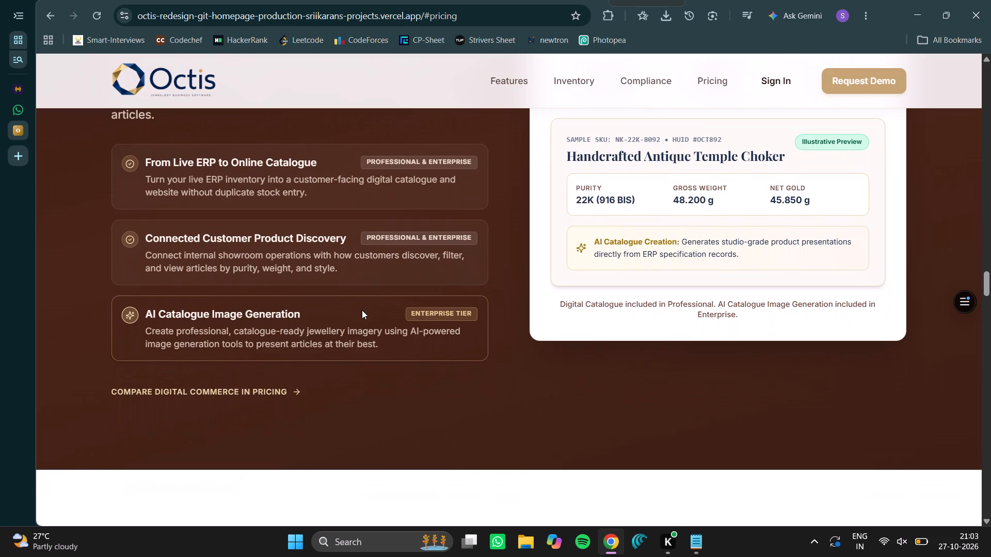
# Copy the Showroom Essentials heading "Everything you need to run a modern jewellery retail business" from the homepage.
pyautogui.scroll(9, 362, 310)
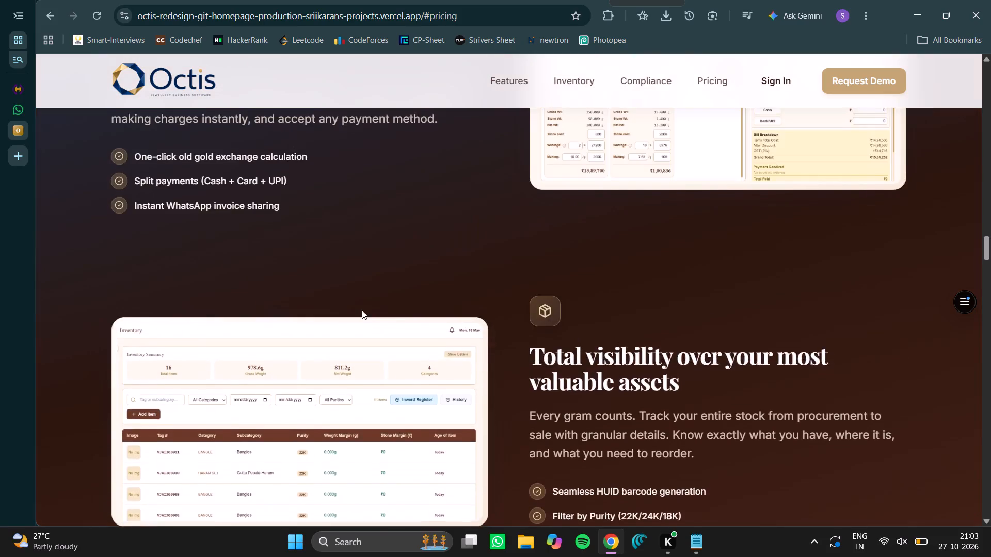
pyautogui.scroll(6, 362, 310)
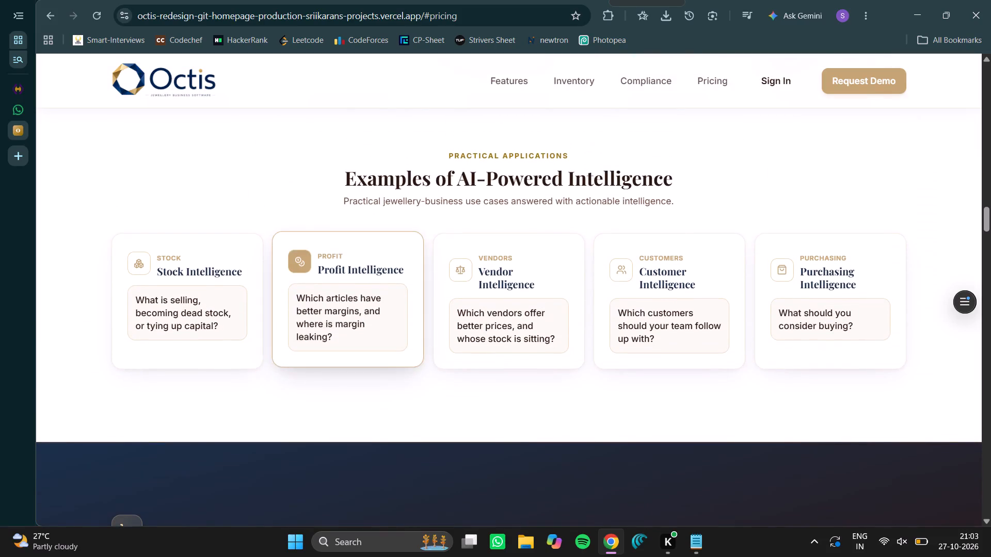
pyautogui.scroll(13, 514, 402)
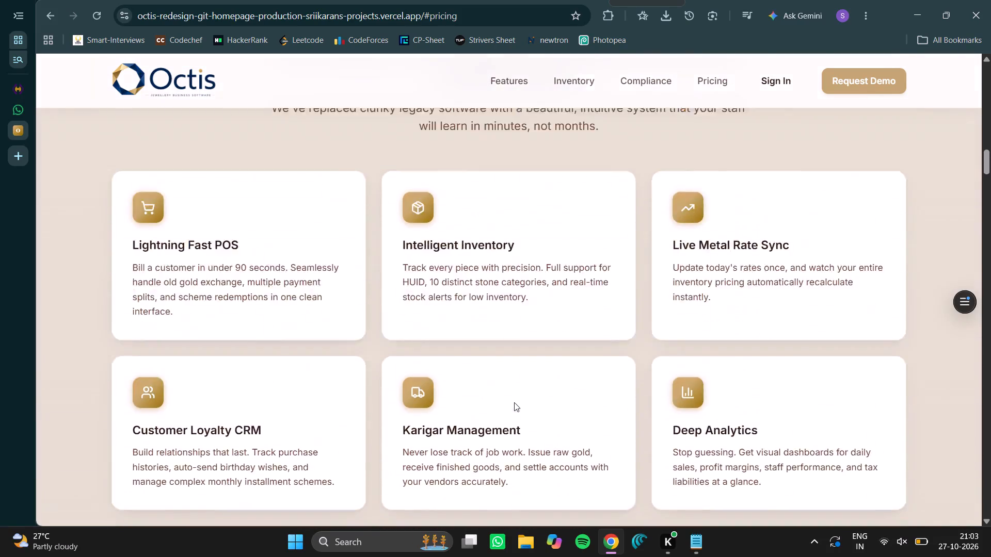
pyautogui.scroll(1, 514, 402)
pyautogui.scroll(-4, 514, 402)
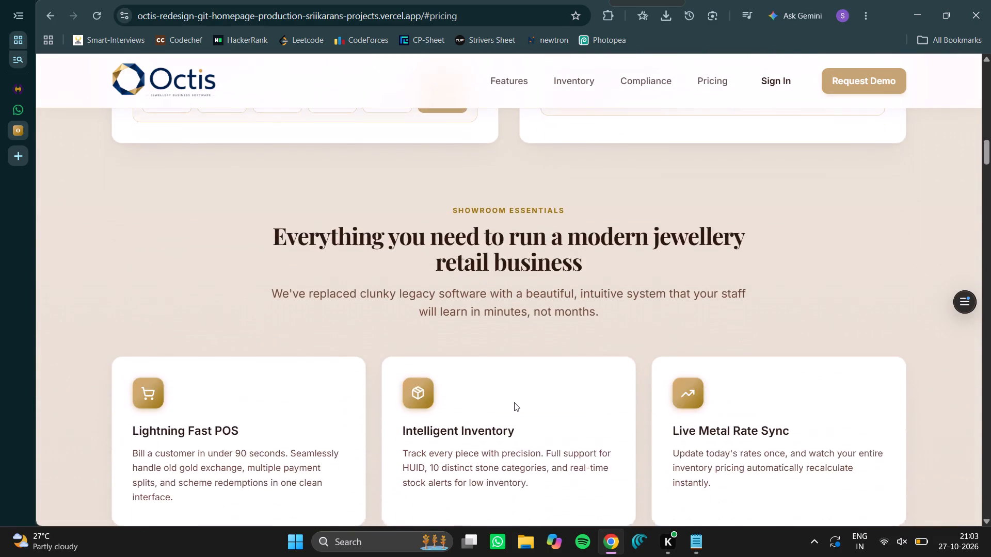
pyautogui.scroll(-4, 514, 402)
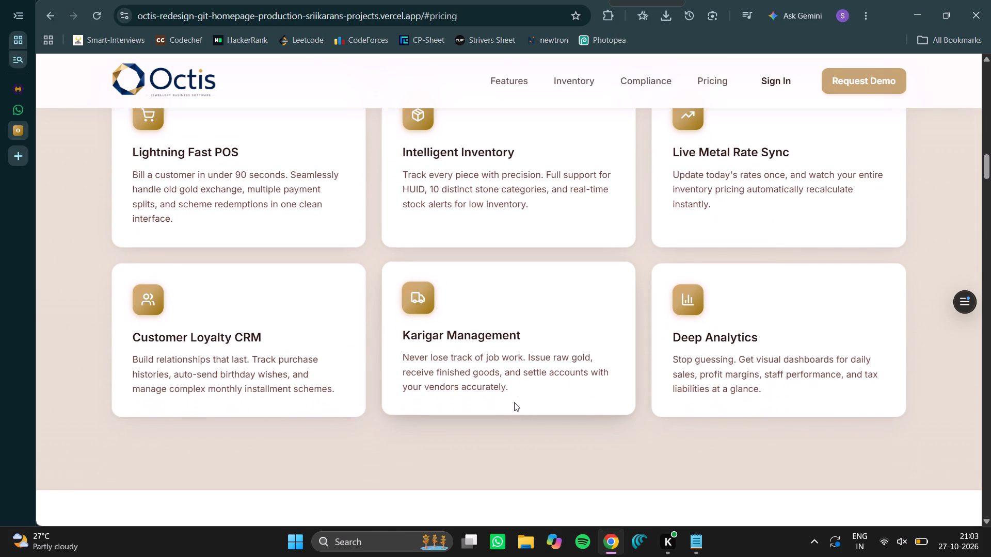
pyautogui.hotkey('alt', 'Tab')
pyautogui.hotkey('alt', 'Tab')
pyautogui.scroll(1, 550, 318)
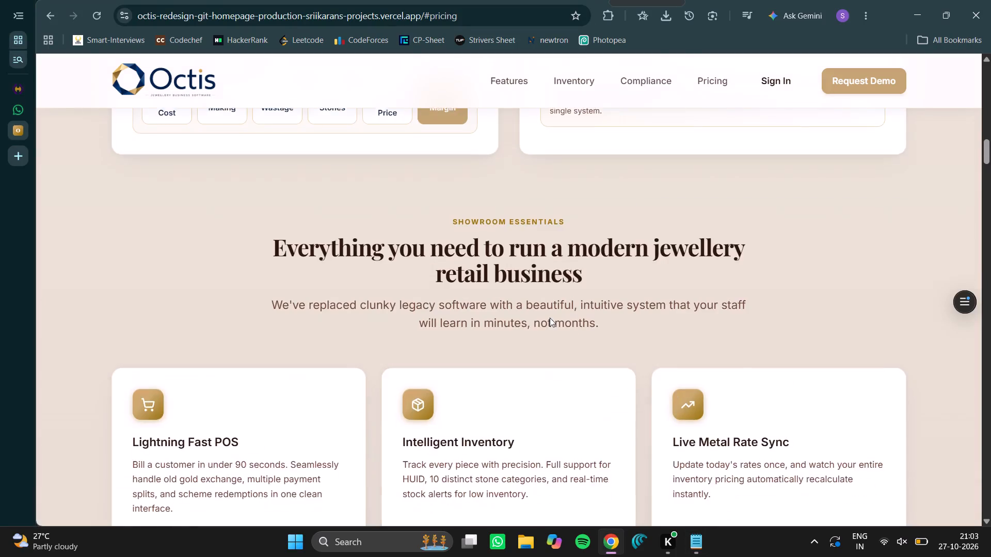
pyautogui.scroll(2, 550, 318)
pyautogui.moveTo(586, 334); pyautogui.dragTo(275, 290)
pyautogui.hotkey('ctrl', 'c')
# Look over the homepage sections following Showroom Essentials, from Jewellery Intelligence to the point-of-sale and inventory features.
pyautogui.scroll(-10, 275, 290)
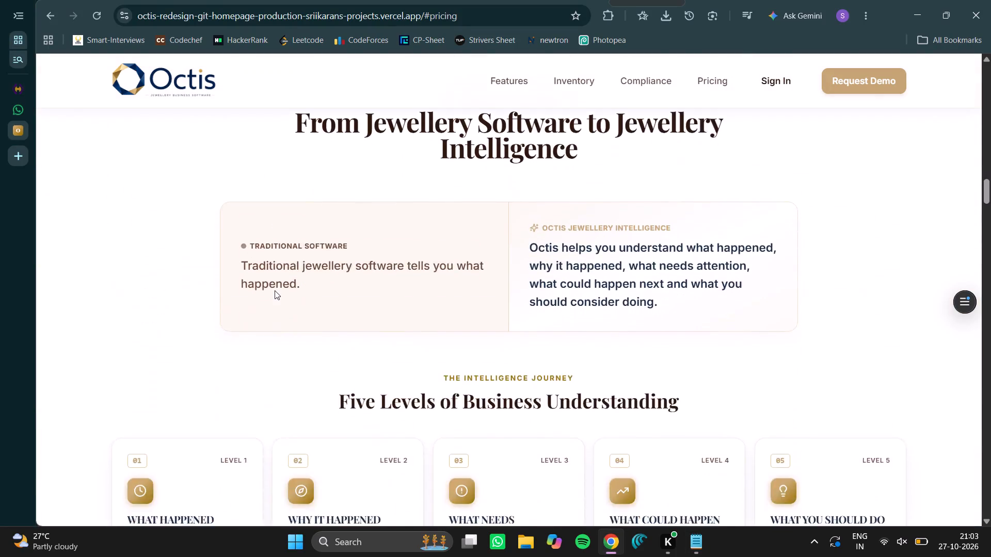
pyautogui.scroll(-6, 275, 290)
pyautogui.scroll(2, 275, 290)
pyautogui.scroll(-1, 275, 290)
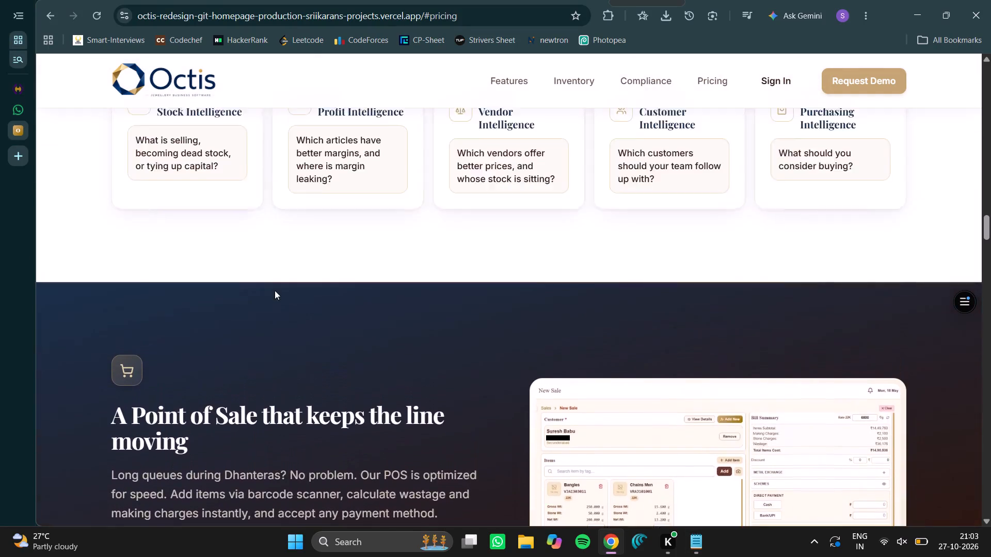
pyautogui.scroll(-4, 275, 290)
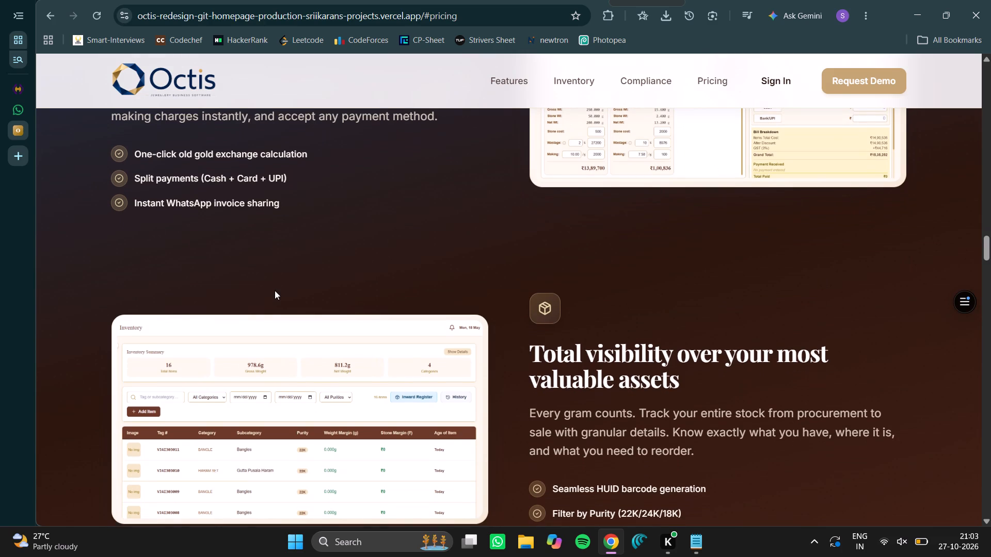
# In the Notepad notes, start a new note below the dark background images line reading "replace this complete sectio".
pyautogui.hotkey('alt', 'Tab')
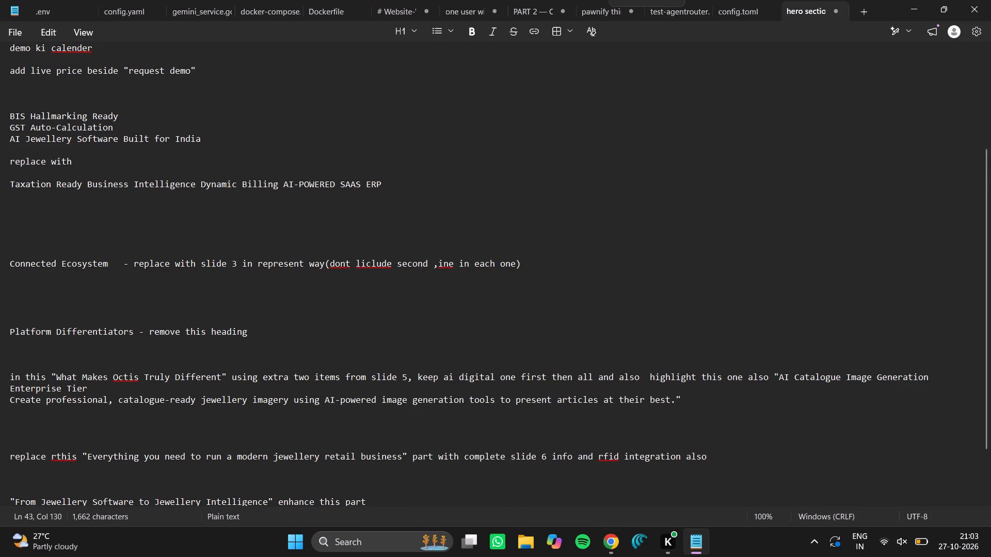
pyautogui.scroll(-5, 451, 489)
pyautogui.click(344, 499)
pyautogui.hotkey('shift', 'Return')
pyautogui.hotkey('shift', 'Return')
pyautogui.hotkey('shift', 'Return')
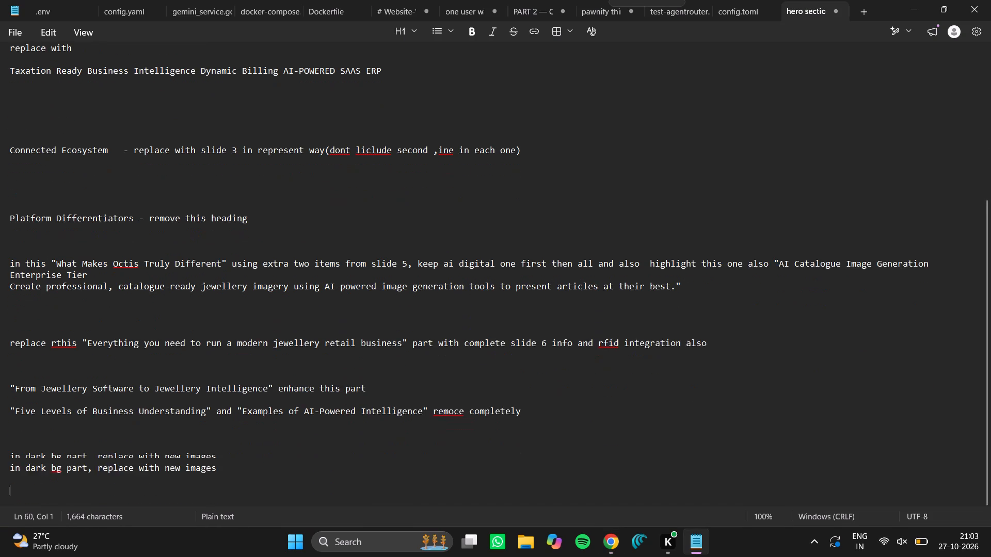
pyautogui.hotkey('shift', 'Return')
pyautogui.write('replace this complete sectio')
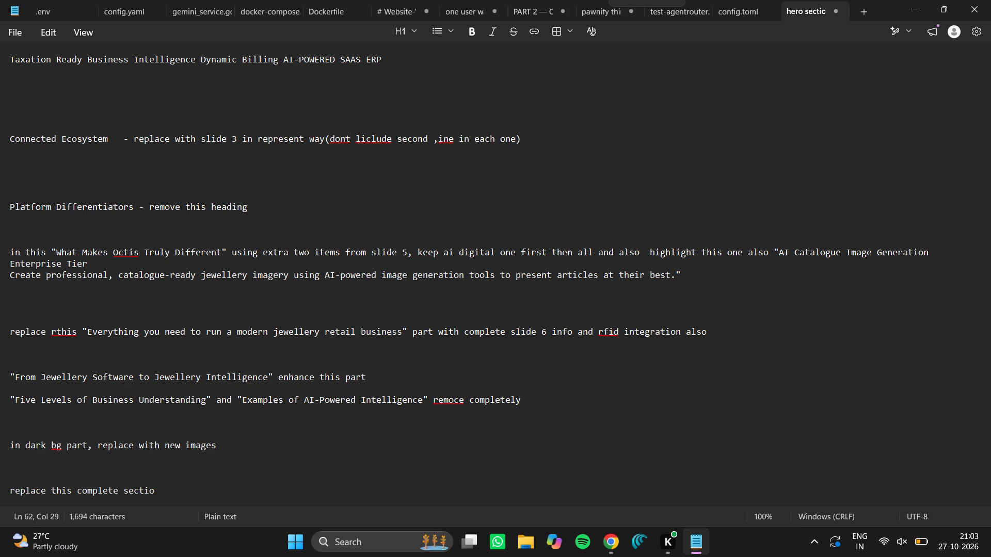
# Search the notes for the copied heading "Everything you need to run a modern jewellery retail business".
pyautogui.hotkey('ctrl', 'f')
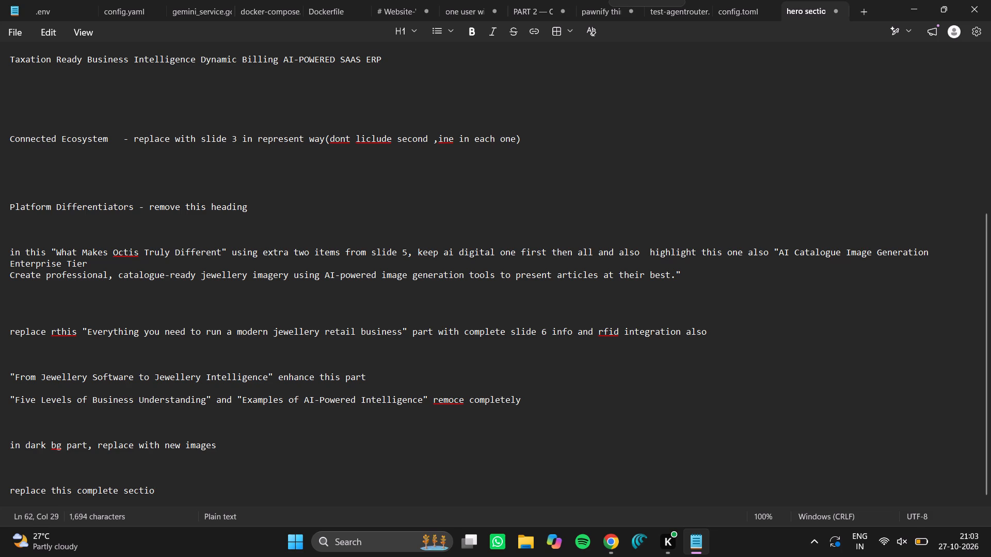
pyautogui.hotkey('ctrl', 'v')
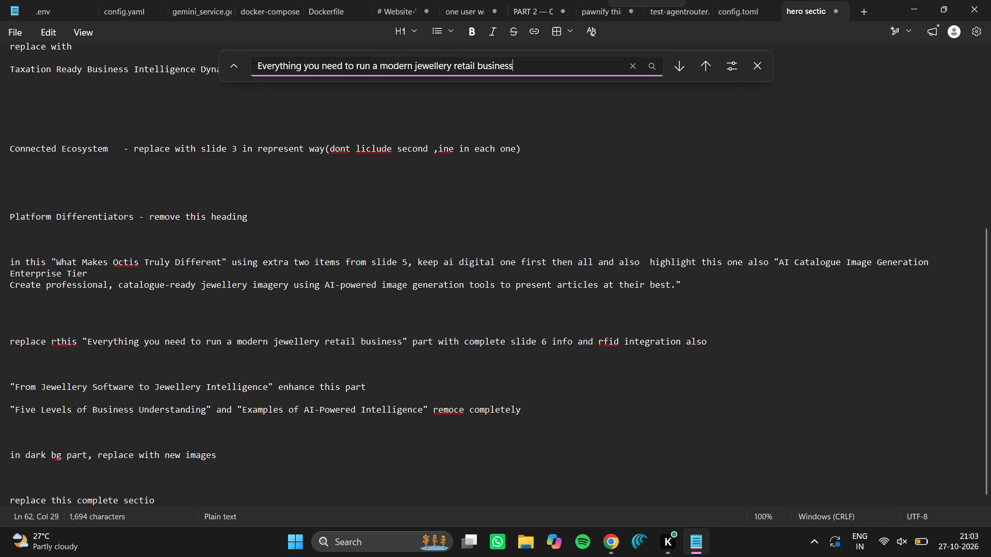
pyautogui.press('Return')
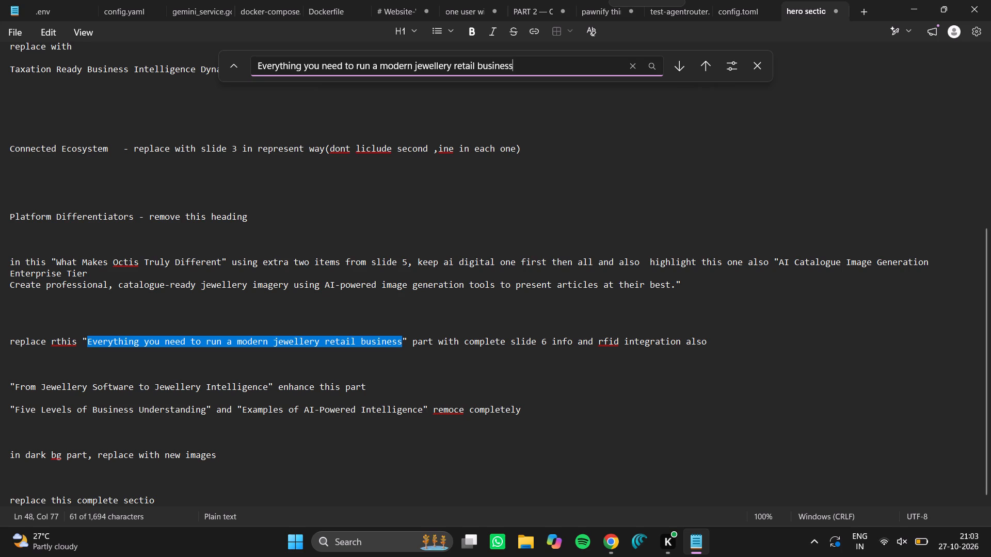
# Switch back to the homepage in Chrome and re-examine the Showroom Essentials section and the feature cards around it.
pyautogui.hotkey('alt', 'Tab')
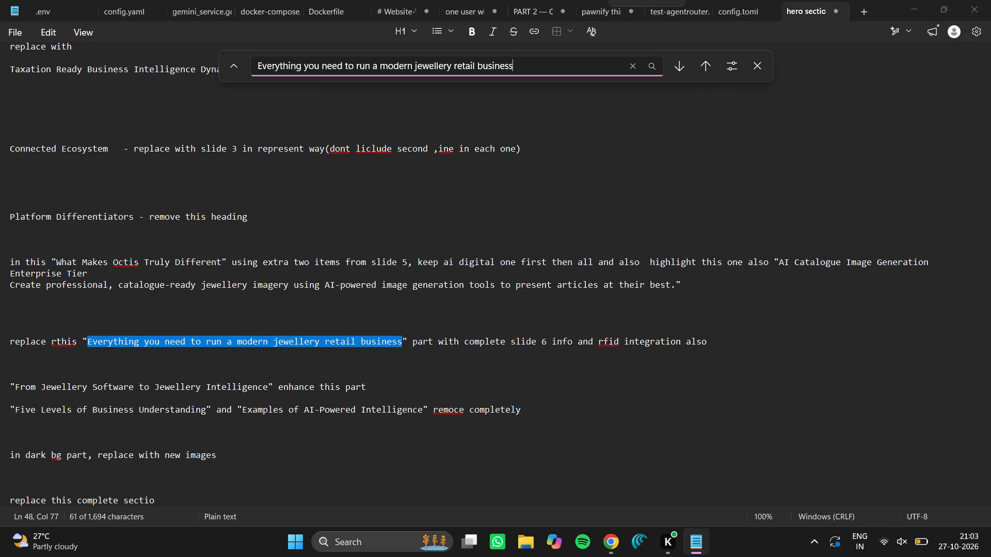
pyautogui.scroll(10, 529, 277)
pyautogui.hscroll(1, 529, 277)
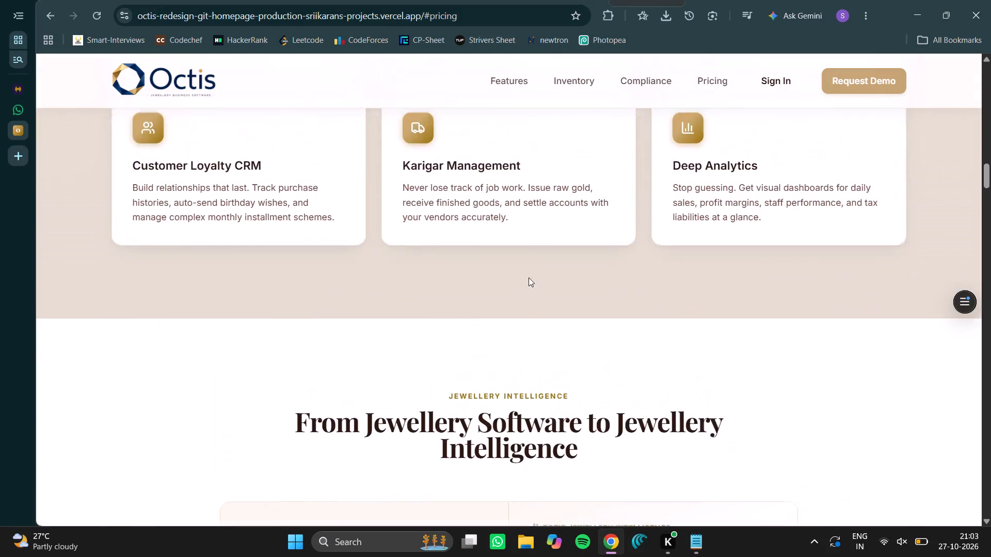
pyautogui.hscroll(1, 529, 277)
pyautogui.scroll(9, 529, 277)
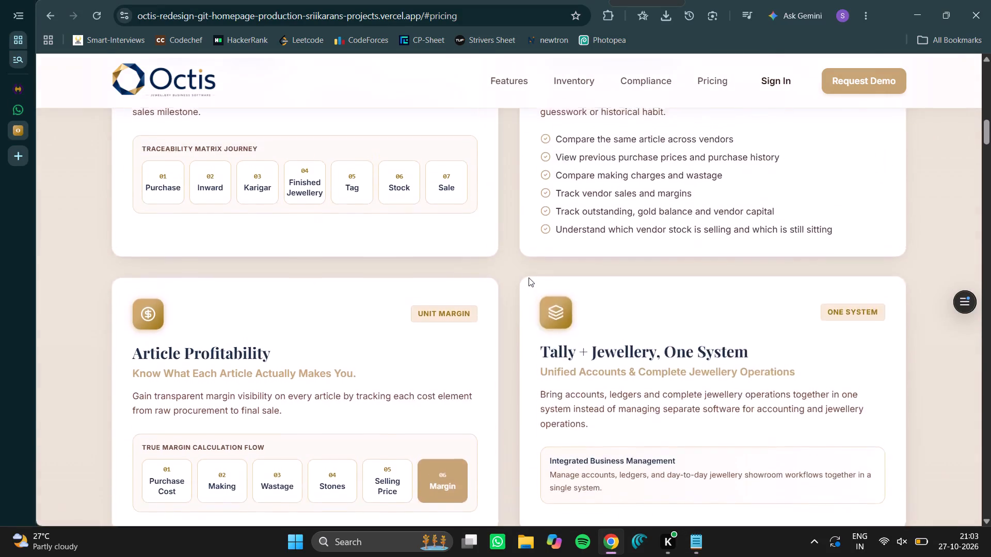
pyautogui.scroll(-5, 529, 277)
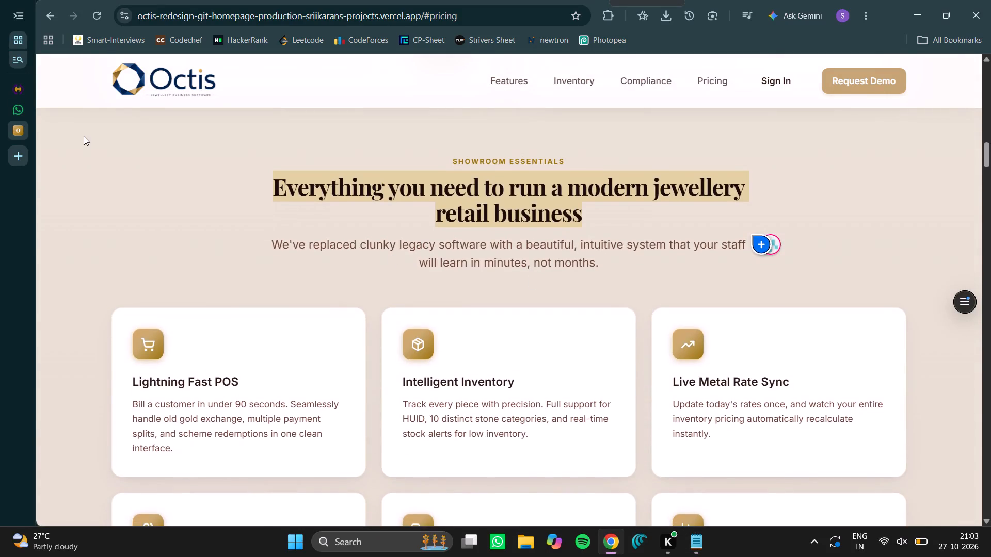
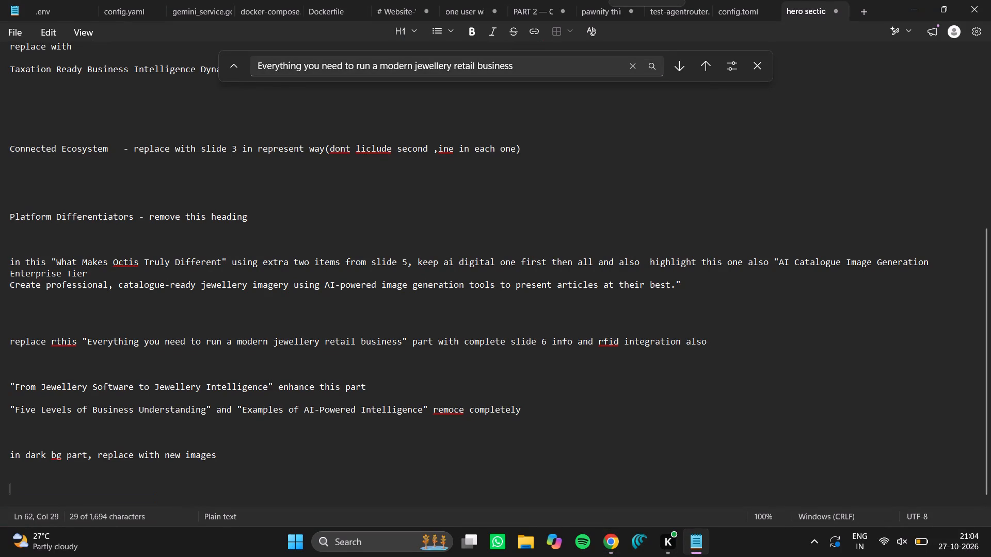
# Search the change notes for "Everything you need to run a modern jewellery retail business", and return to that section of the homepage in Chrome.
pyautogui.click(654, 68)
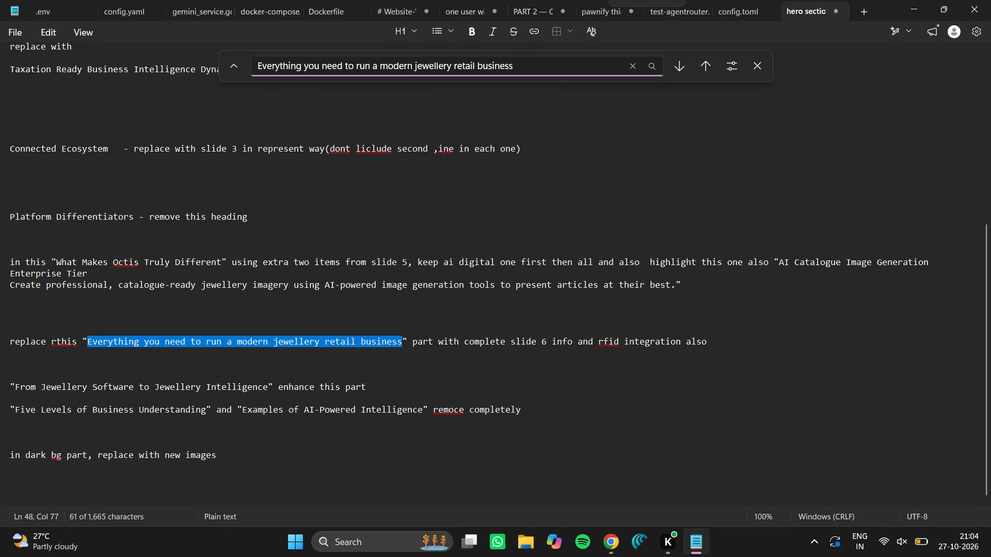
pyautogui.hotkey('alt', 'Tab')
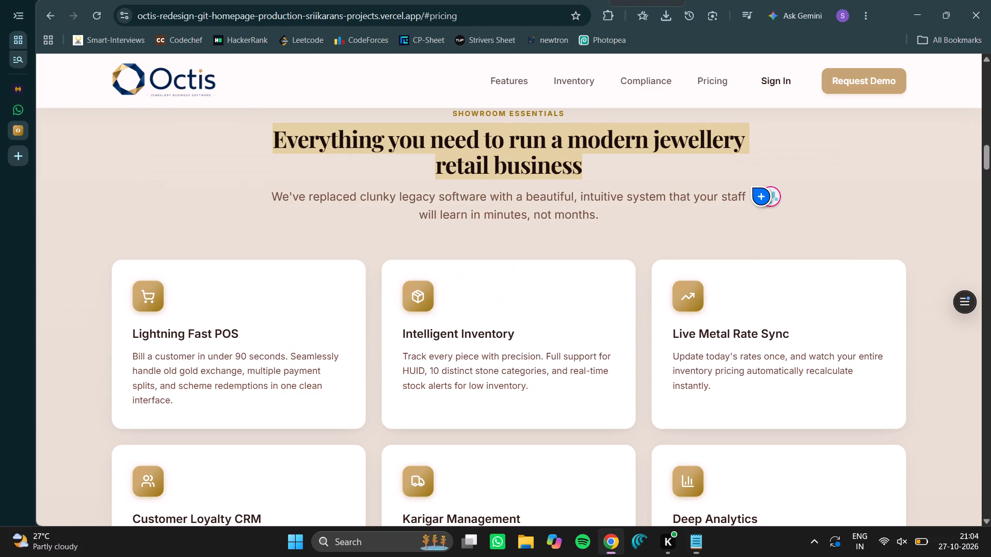
pyautogui.click(584, 228)
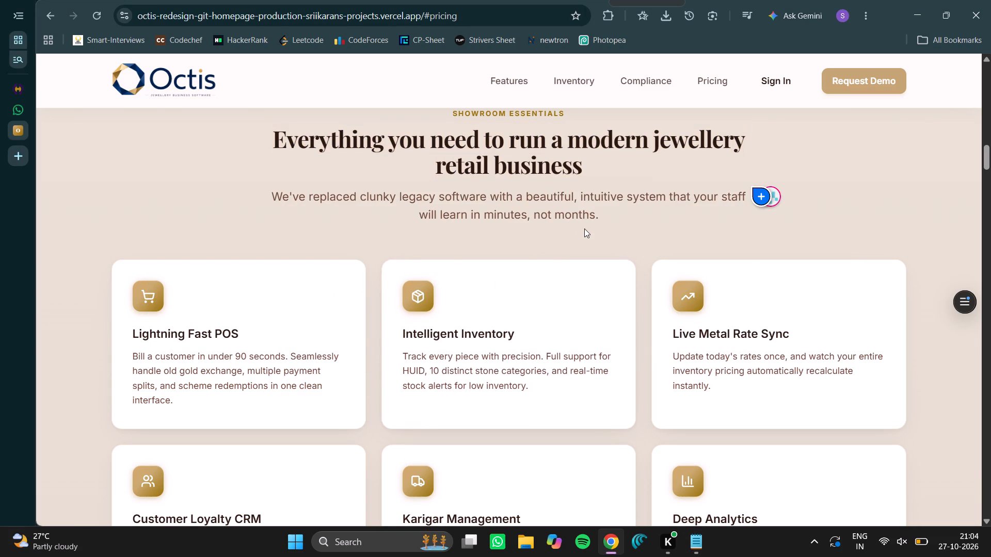
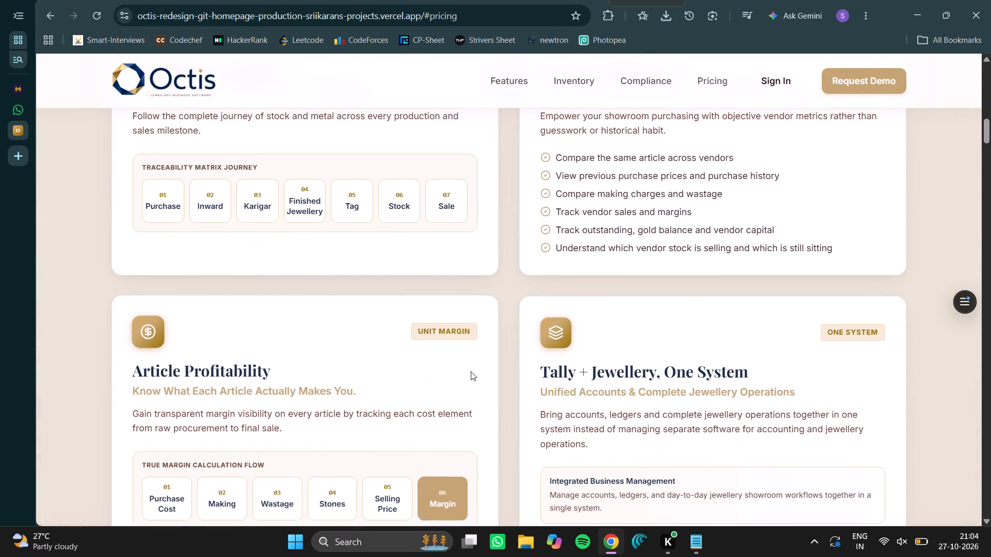
# Copy the section heading "What Makes Octis Truly Different" from the homepage.
pyautogui.scroll(4, 471, 371)
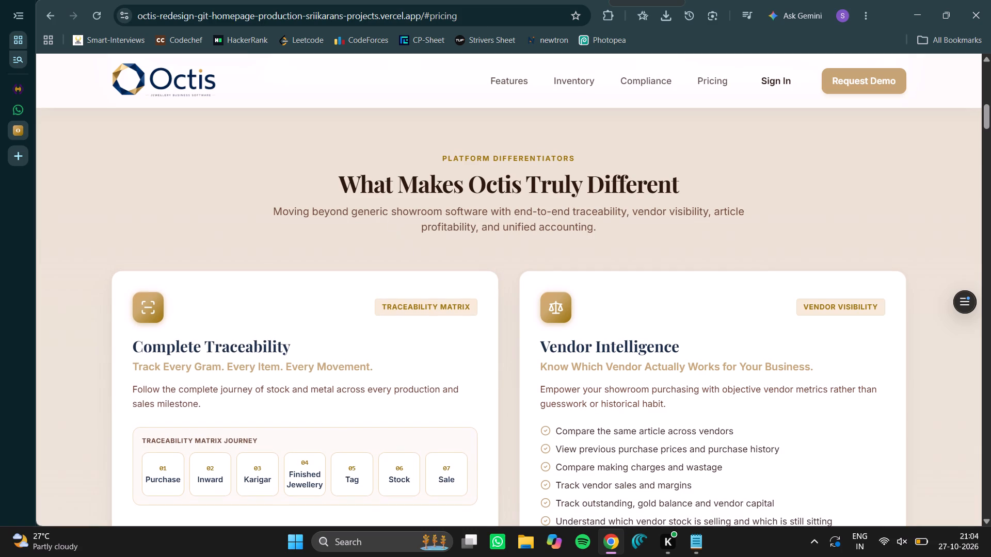
pyautogui.moveTo(345, 184); pyautogui.dragTo(686, 177)
pyautogui.hotkey('ctrl', 'c')
# In the Notepad notes, add blank lines at the end and extend the dark bg images note with "and this dark comlete part,".
pyautogui.hotkey('alt', 'Tab')
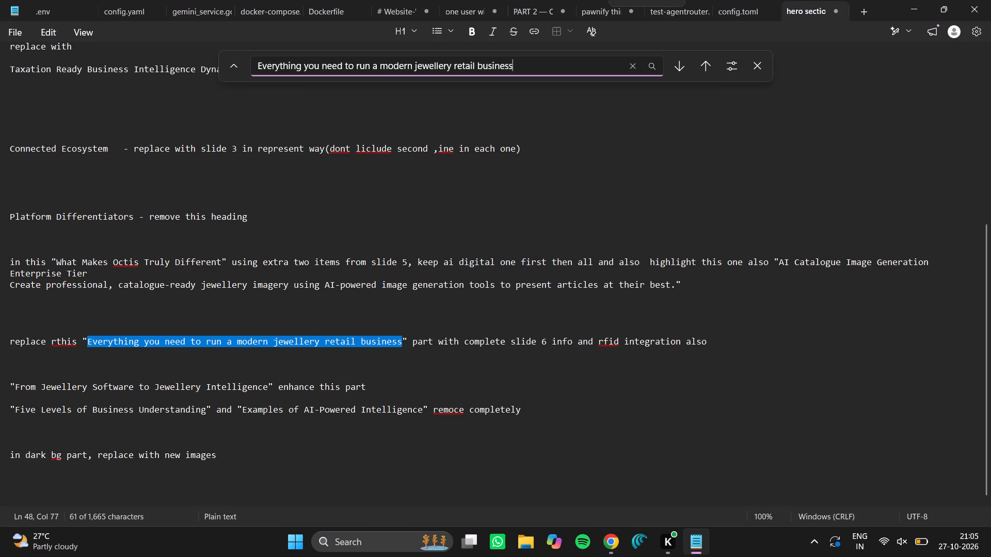
pyautogui.scroll(-2, 235, 454)
pyautogui.scroll(-2, 200, 503)
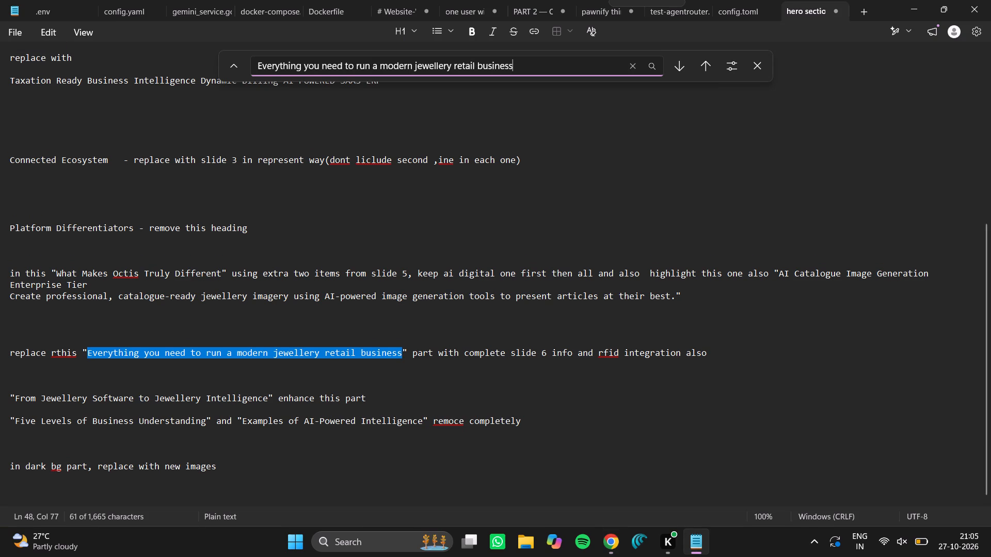
pyautogui.click(221, 487)
pyautogui.press('Return')
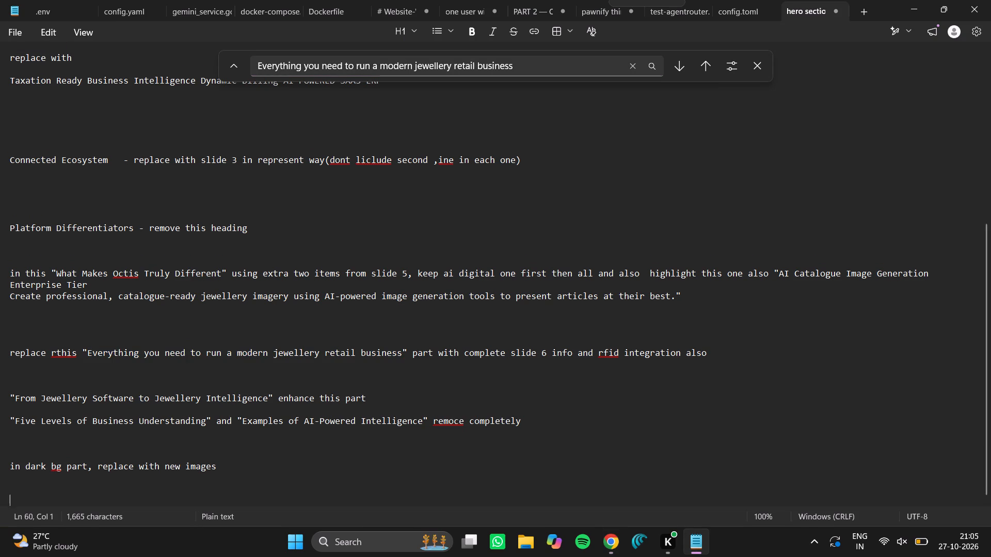
pyautogui.press('Return')
pyautogui.press('Return')
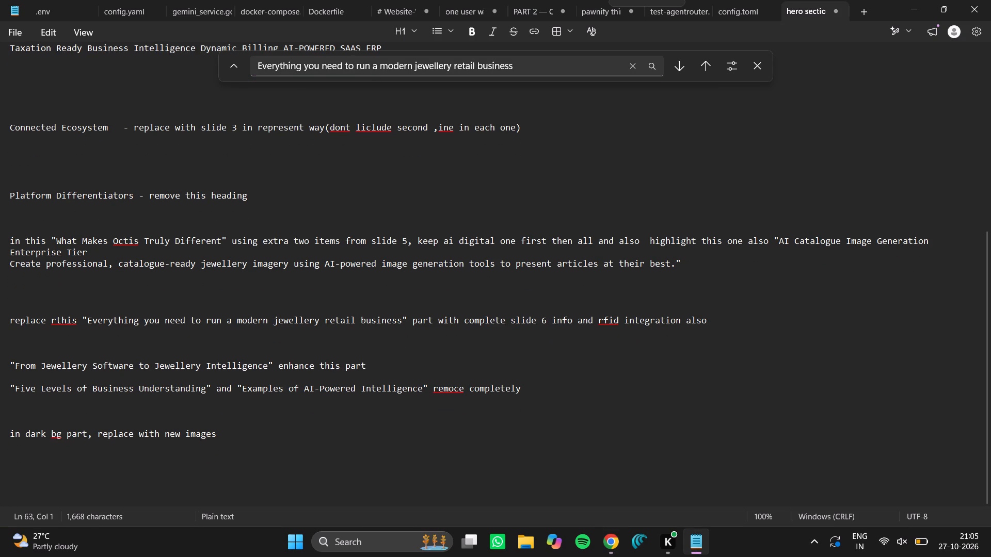
pyautogui.click(240, 434)
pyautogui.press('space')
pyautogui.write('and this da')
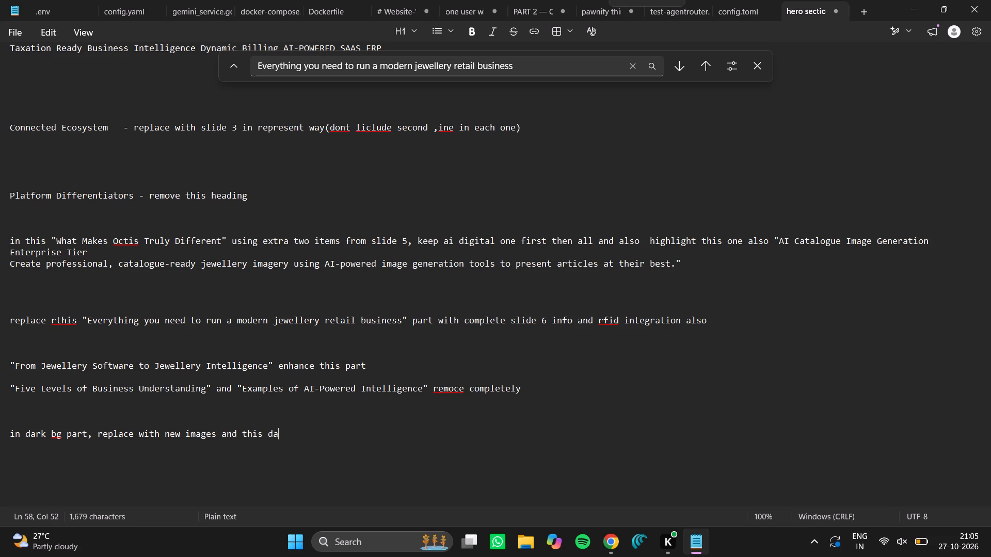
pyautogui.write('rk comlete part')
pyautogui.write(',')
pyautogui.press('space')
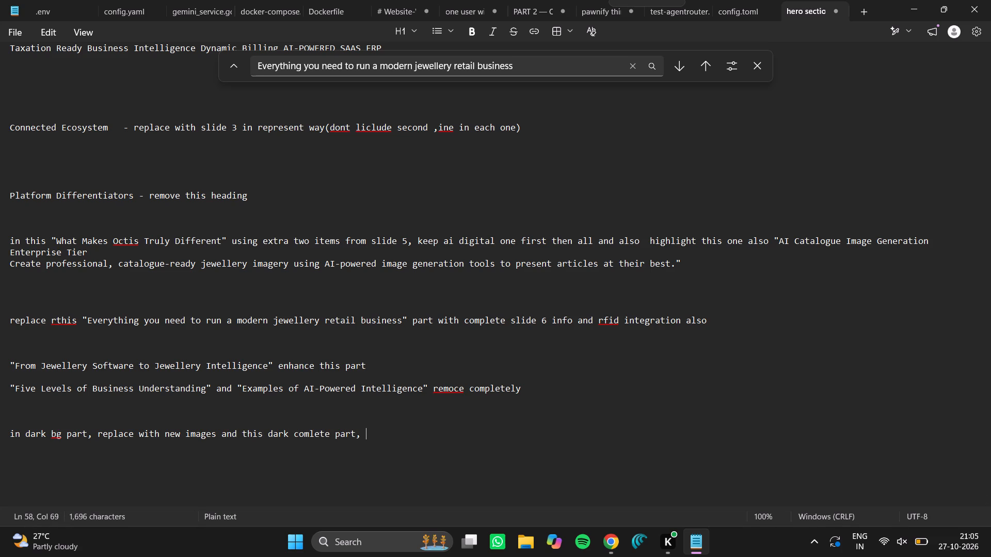
# Switch back to the homepage in Chrome and examine the dark-background part around Digital Commerce and the sections before it.
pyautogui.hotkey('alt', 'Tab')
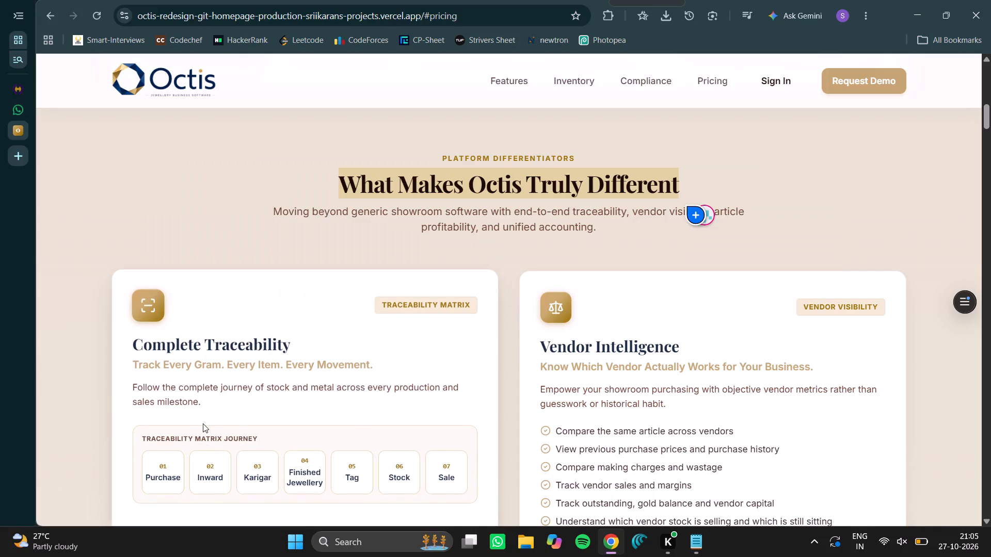
pyautogui.scroll(-12, 203, 423)
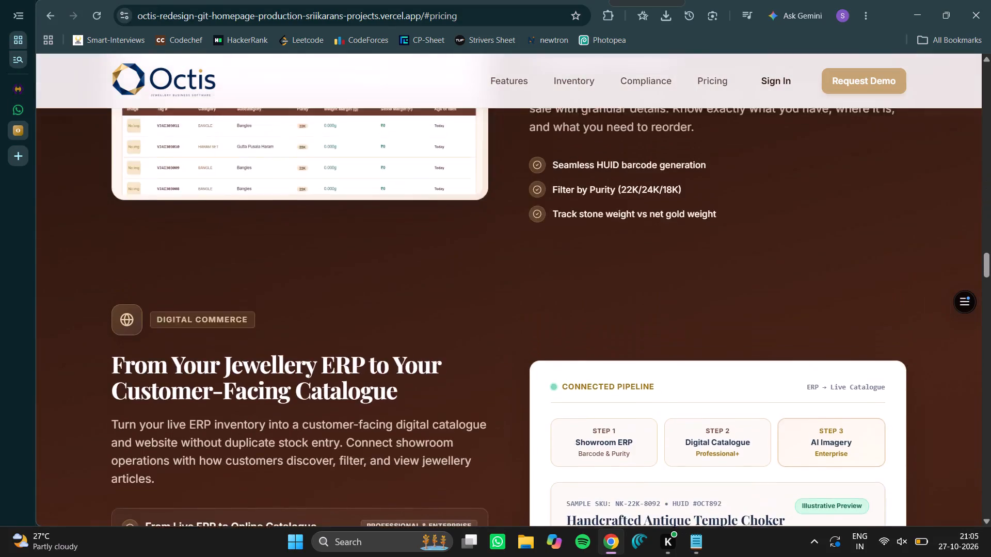
pyautogui.scroll(-5, 203, 423)
pyautogui.scroll(7, 193, 442)
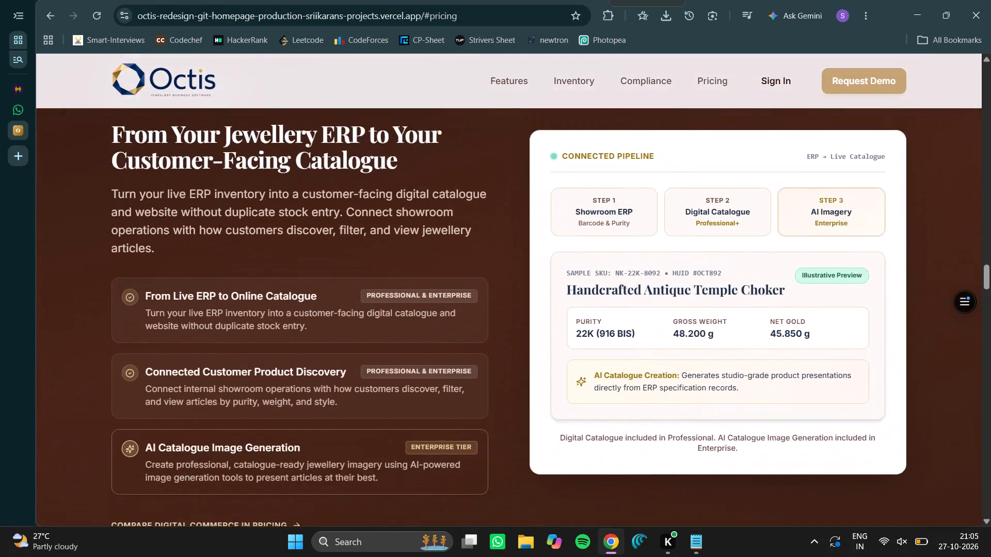
pyautogui.scroll(11, 183, 465)
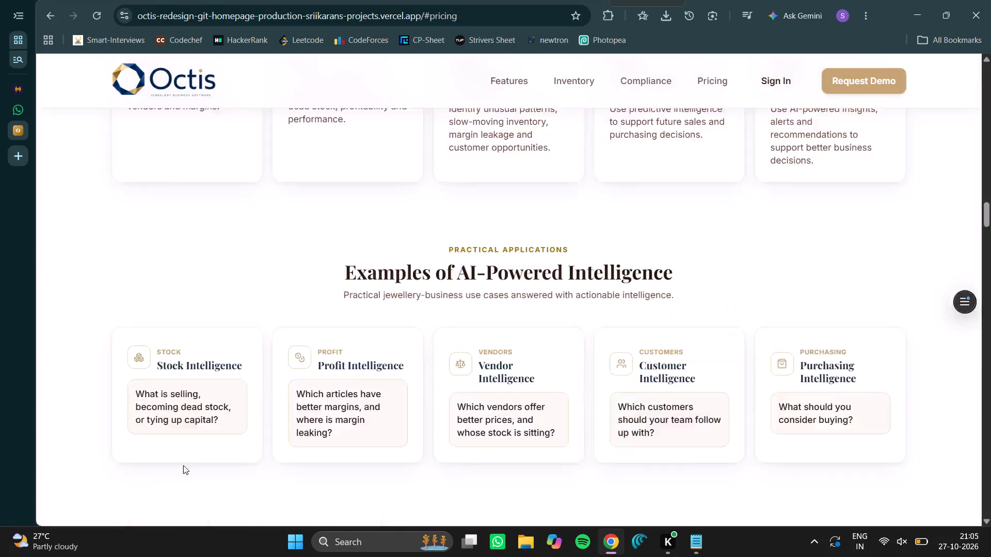
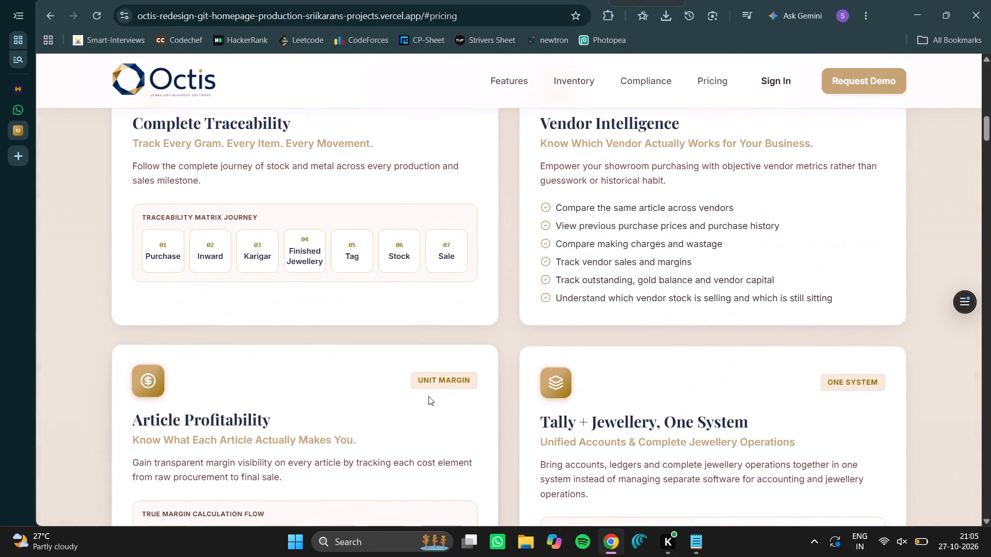
# Review the homepage from the Complete Traceability and Vendor Intelligence cards through the dark-background part to the Digital Commerce section.
pyautogui.scroll(-7, 428, 396)
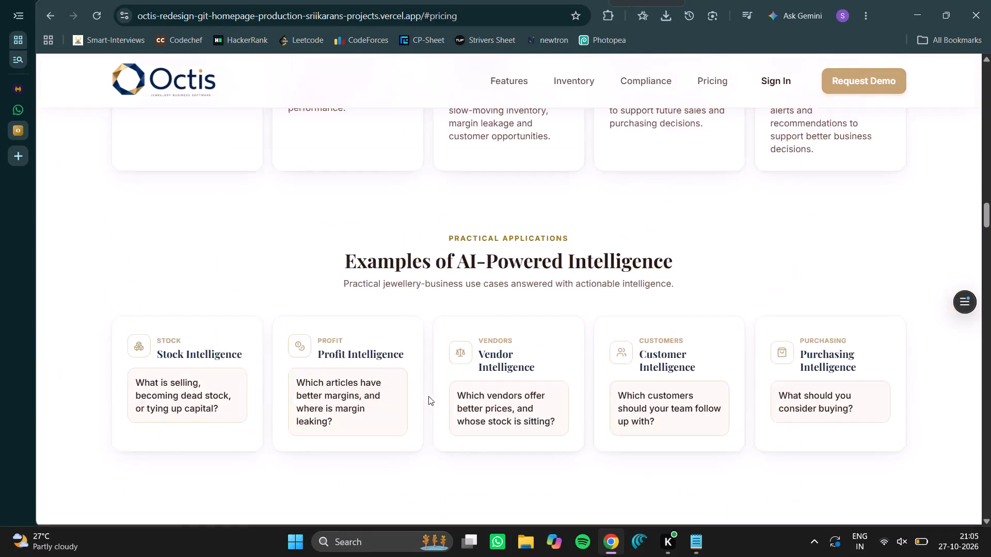
pyautogui.scroll(-6, 428, 396)
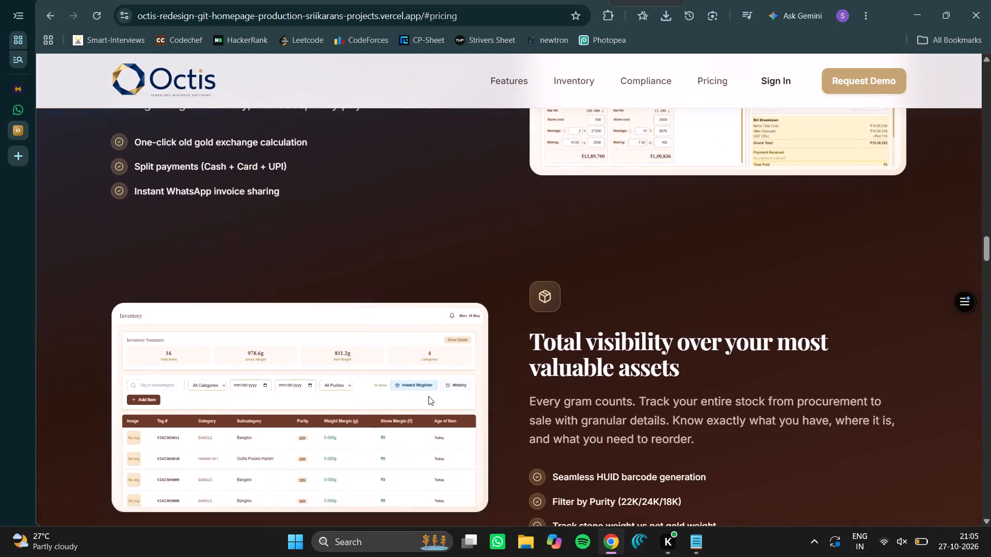
pyautogui.hscroll(2, 428, 396)
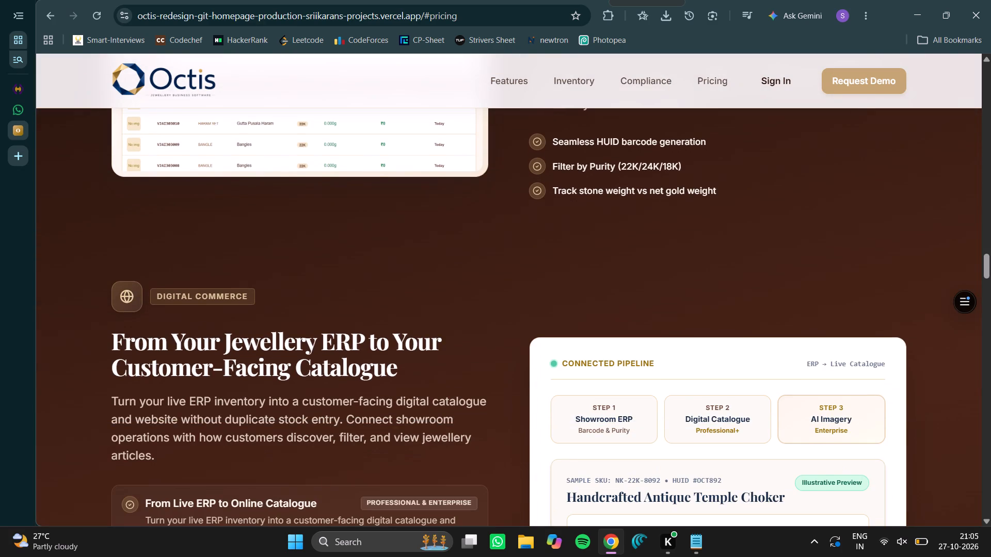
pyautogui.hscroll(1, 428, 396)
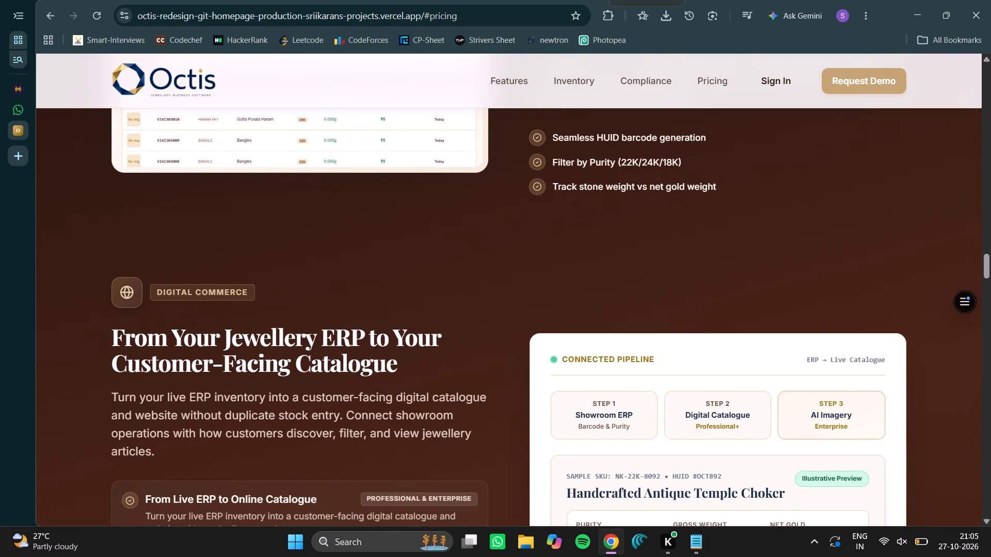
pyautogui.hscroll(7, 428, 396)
# Recheck the homepage sections above the dark part, and continue the dark background note in Notepad with the word "below".
pyautogui.scroll(7, 428, 396)
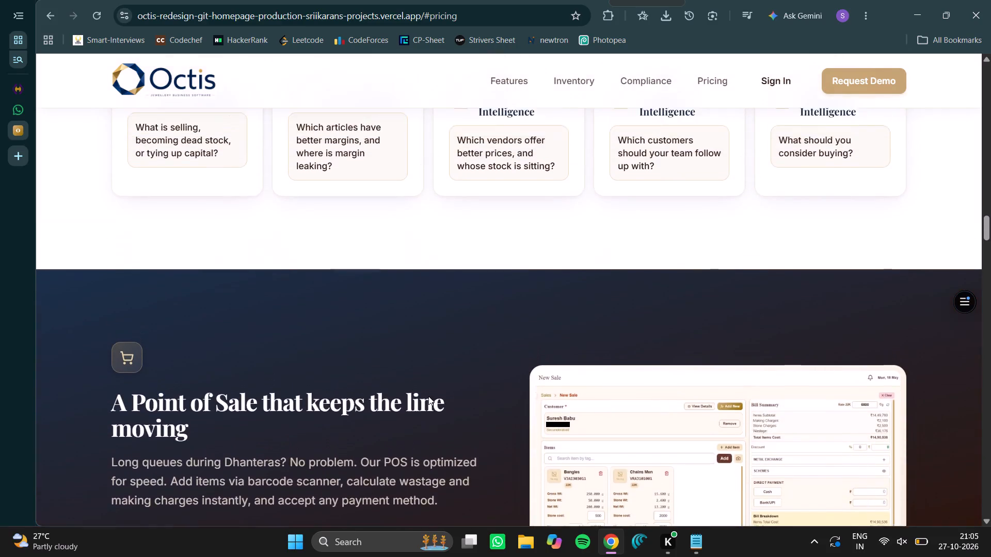
pyautogui.scroll(7, 428, 396)
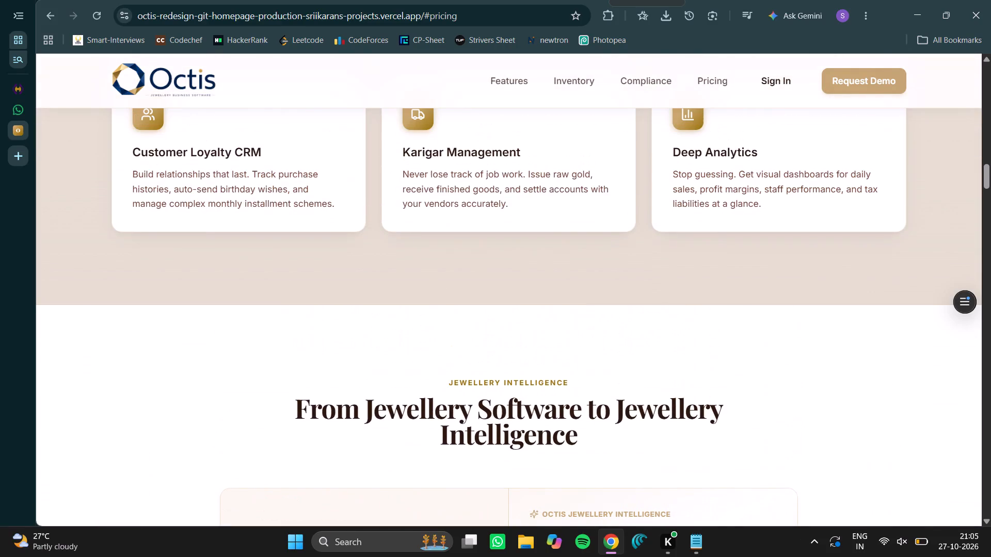
pyautogui.scroll(-3, 428, 396)
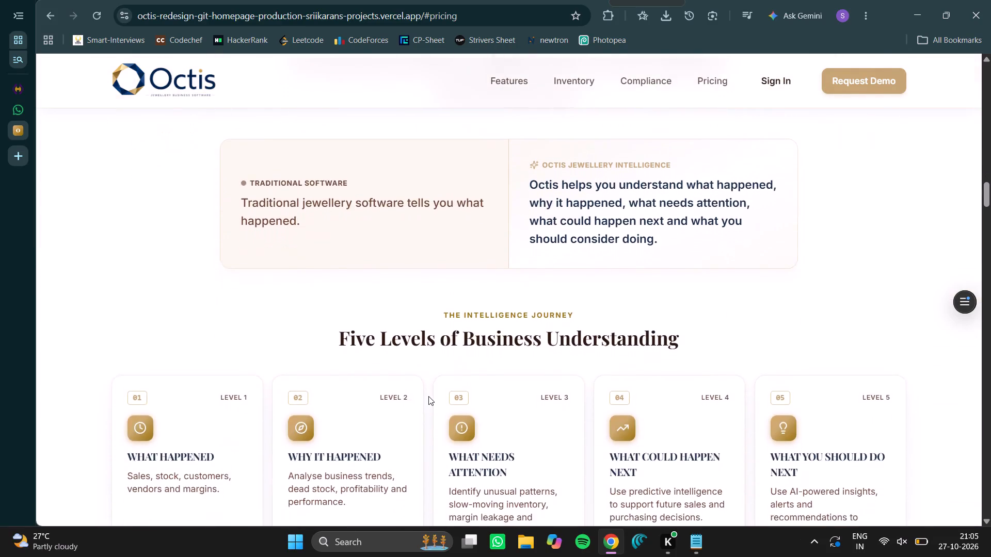
pyautogui.scroll(-2, 428, 396)
pyautogui.scroll(2, 428, 396)
pyautogui.hotkey('alt', 'Tab')
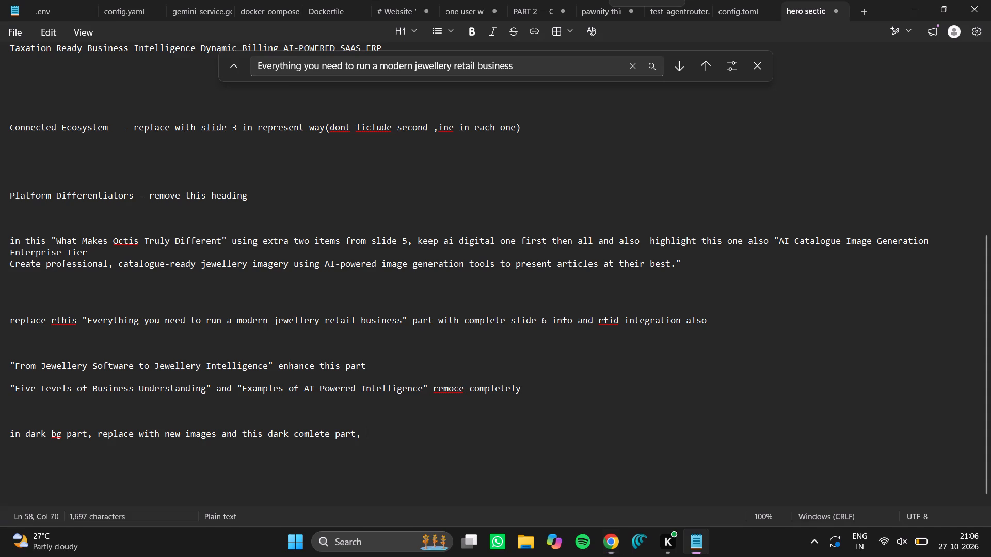
pyautogui.scroll(-1, 428, 396)
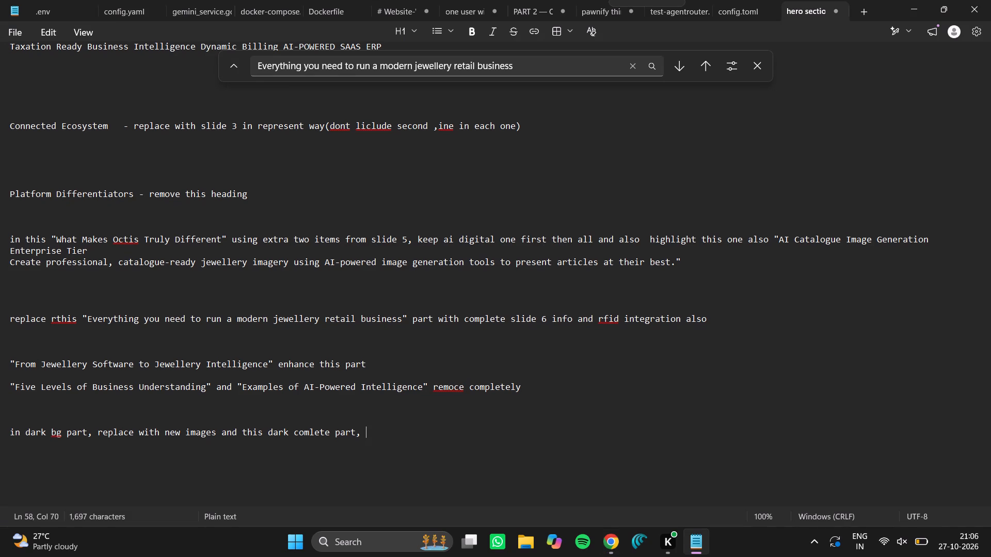
pyautogui.write('below')
pyautogui.press('space')
# Back on the homepage in Chrome, select the Connected Ecosystem heading "The Operating System for Modern Jewellery Businesses".
pyautogui.hotkey('alt', 'Tab')
pyautogui.scroll(7, 285, 300)
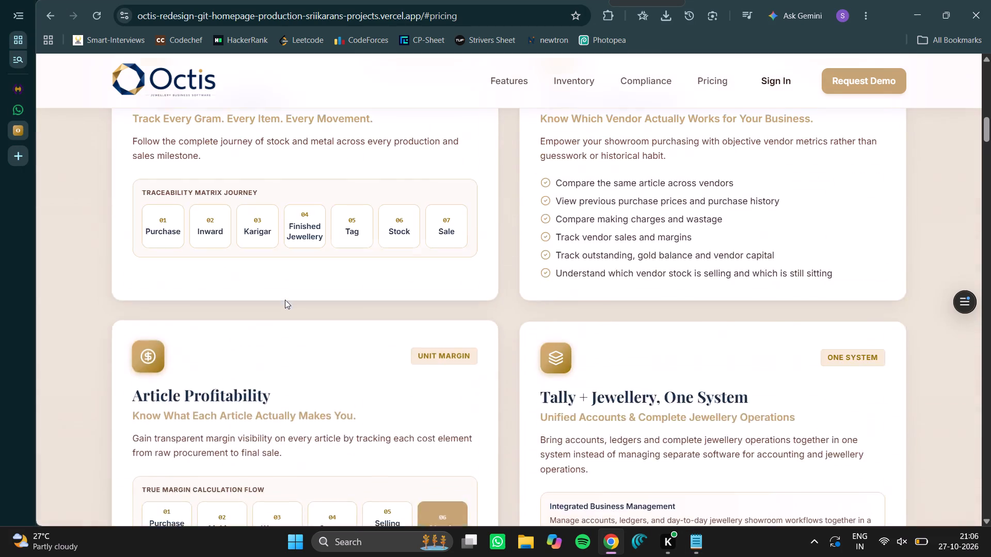
pyautogui.scroll(8, 285, 300)
pyautogui.scroll(-1, 285, 300)
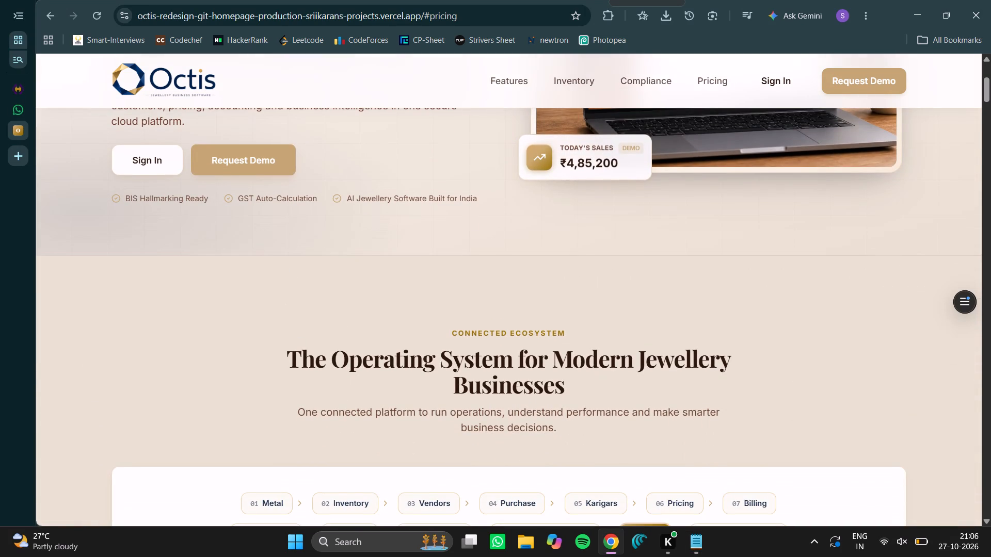
pyautogui.click(291, 357)
pyautogui.moveTo(291, 357); pyautogui.dragTo(568, 381)
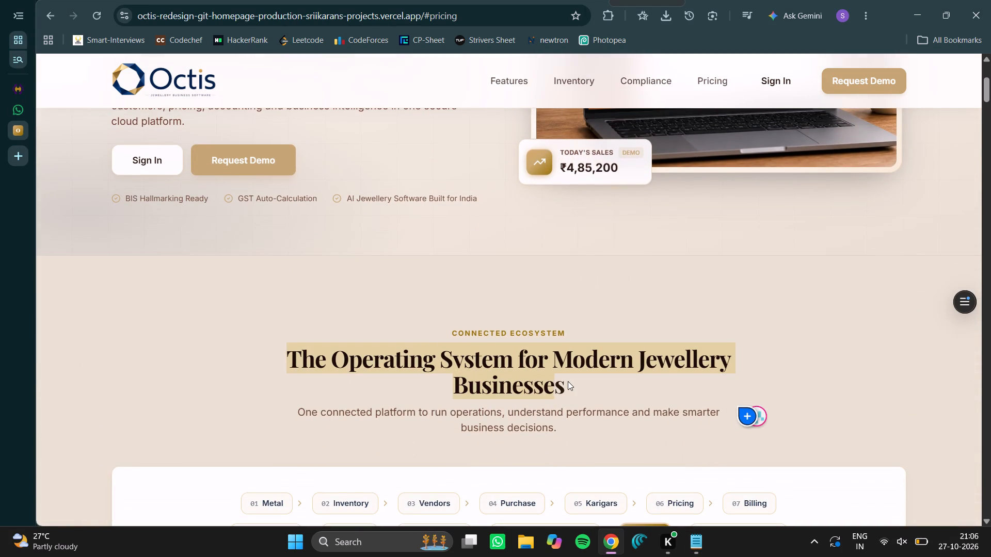
# Copy the heading "The Operating System for Modern Jewellery Businesses" and append it in quotes to Notepad's dark background note, followed by "section an".
pyautogui.moveTo(568, 381); pyautogui.dragTo(570, 381)
pyautogui.hotkey('ctrl', 'c')
pyautogui.hotkey('alt', 'Tab')
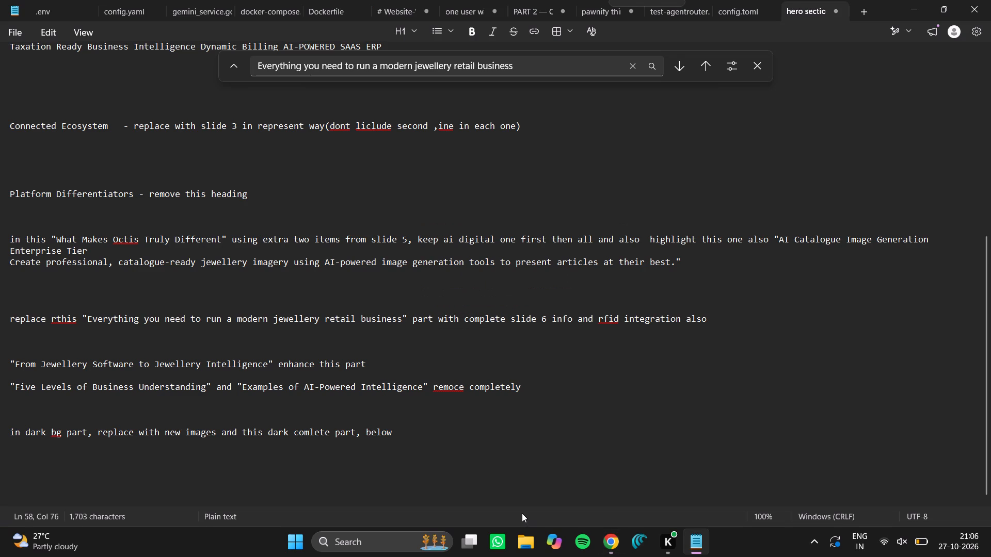
pyautogui.hotkey('shift', '"')
pyautogui.hotkey('ctrl', 'v')
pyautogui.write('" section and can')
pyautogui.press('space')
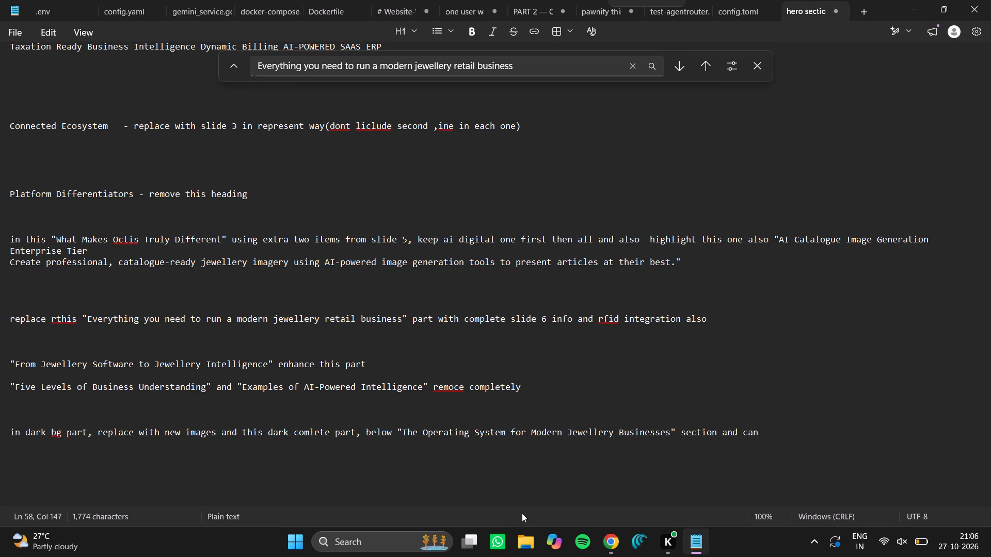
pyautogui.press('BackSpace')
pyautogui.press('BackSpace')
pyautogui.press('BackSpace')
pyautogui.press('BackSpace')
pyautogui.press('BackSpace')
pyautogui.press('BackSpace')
# Switch back to the homepage in Chrome and copy the Core Value Proposition heading "Why Octis" below the dark part.
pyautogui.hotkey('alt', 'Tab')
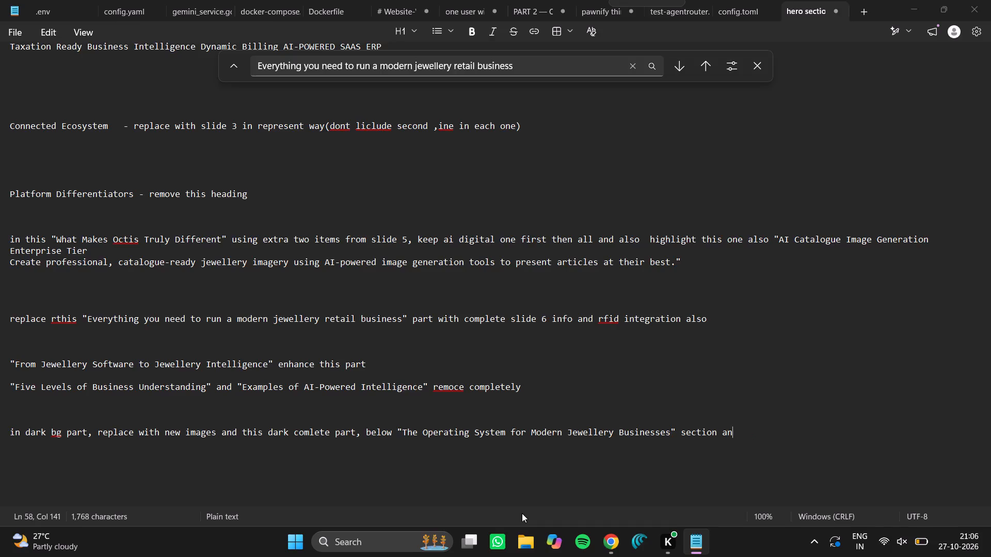
pyautogui.scroll(-12, 522, 513)
pyautogui.scroll(1, 522, 513)
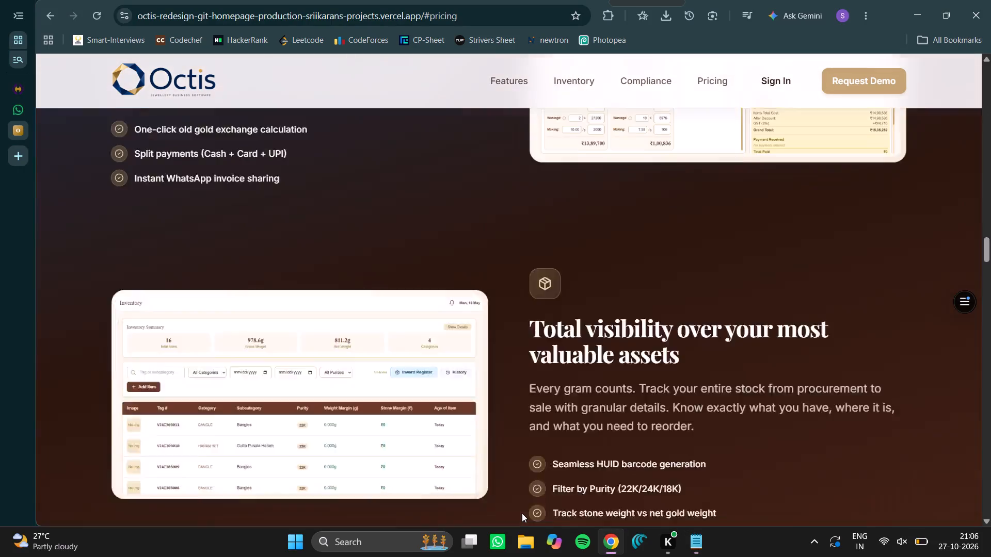
pyautogui.scroll(-1, 522, 513)
pyautogui.scroll(1, 522, 513)
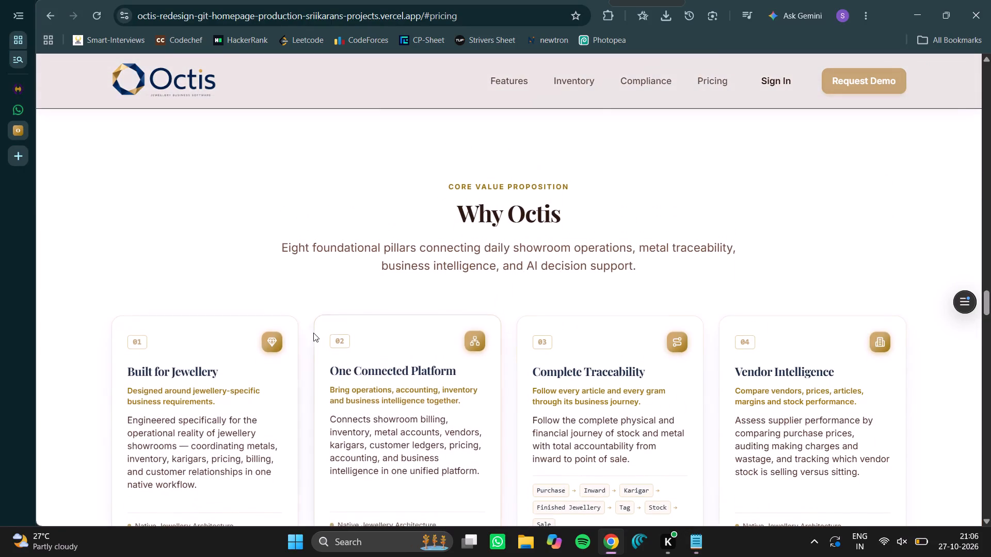
pyautogui.moveTo(464, 212); pyautogui.dragTo(561, 210)
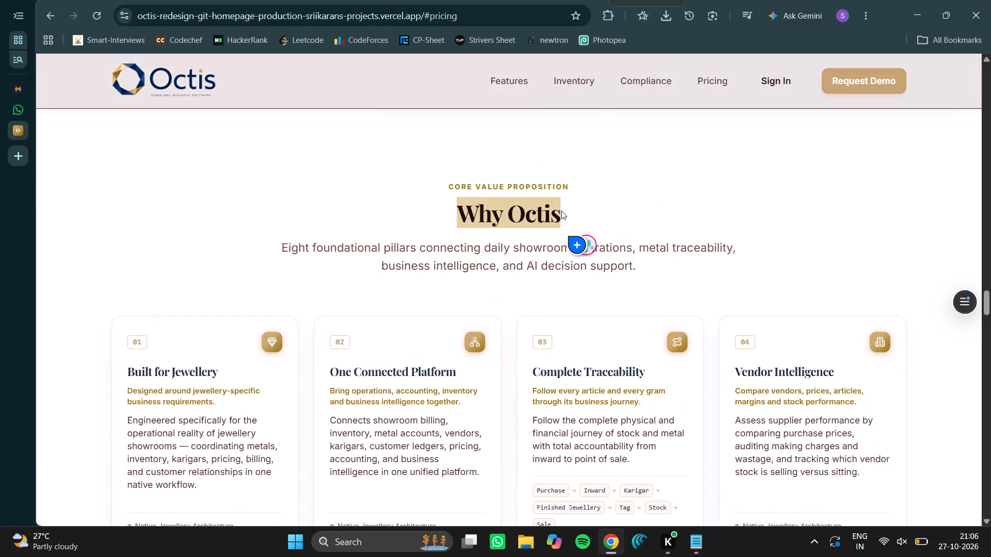
pyautogui.hotkey('ctrl', 'c')
# Look over the homepage sections following Why Octis, including the Indian jewellery regulations cards.
pyautogui.scroll(-7, 561, 210)
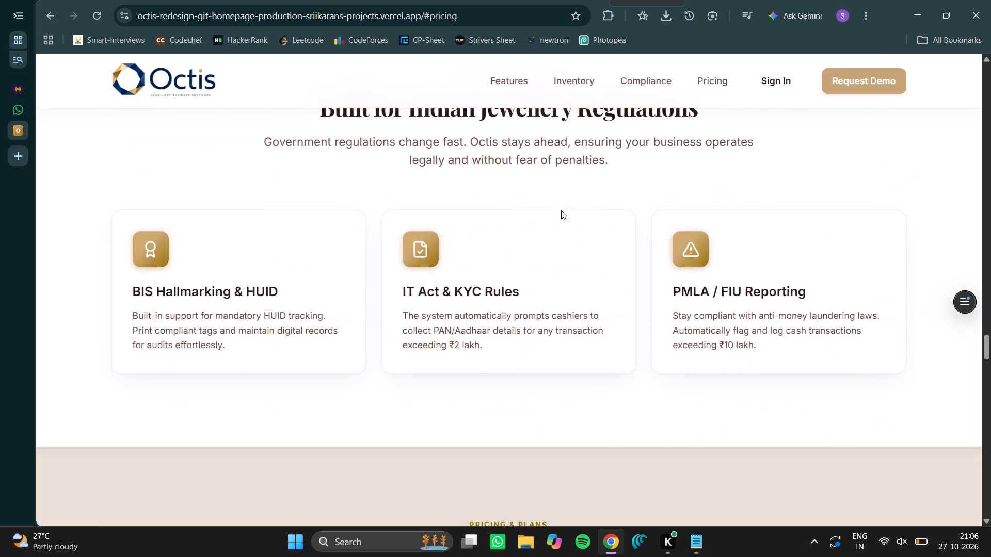
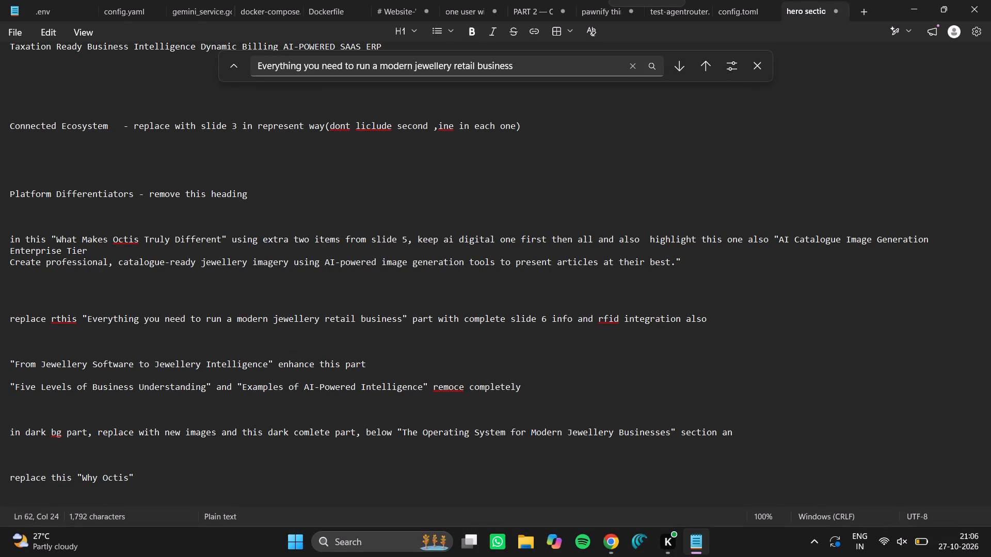
# Continue the "Why Octis" replacement note with the word "part" after the quoted heading.
pyautogui.press('Right')
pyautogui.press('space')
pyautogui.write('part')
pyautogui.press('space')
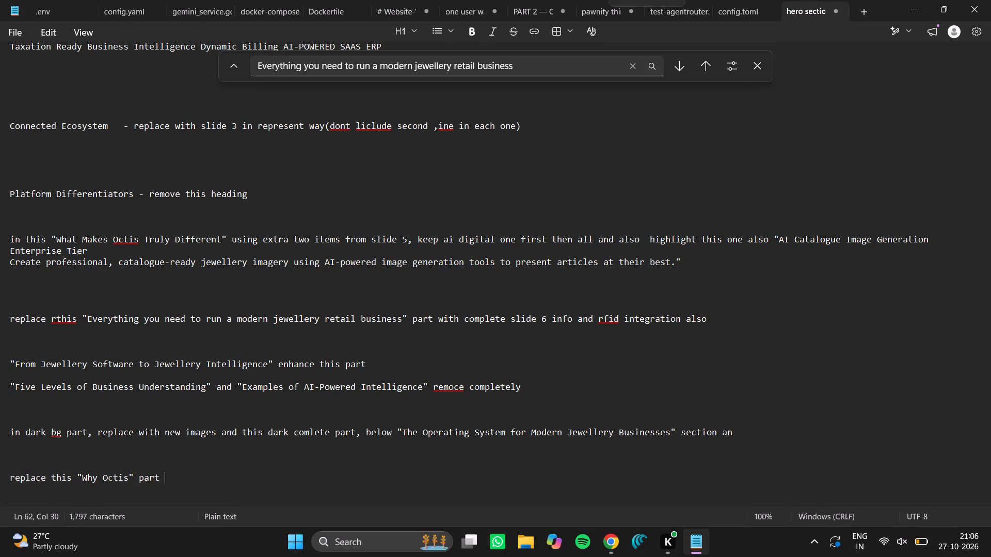
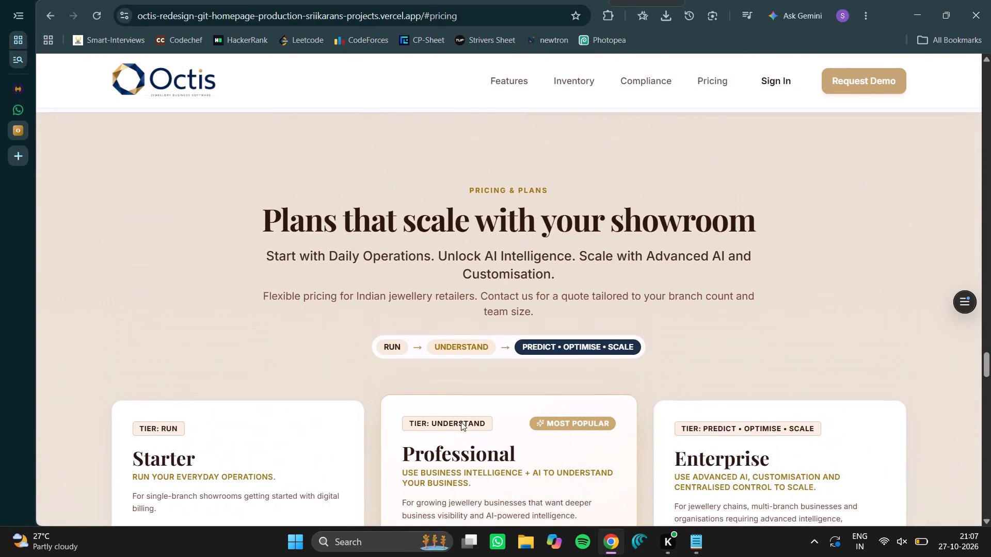
# Copy the "Pricing & Plans" label above the "Plans that scale with your showroom" heading on the homepage.
pyautogui.hscroll(2, 461, 422)
pyautogui.scroll(1, 461, 422)
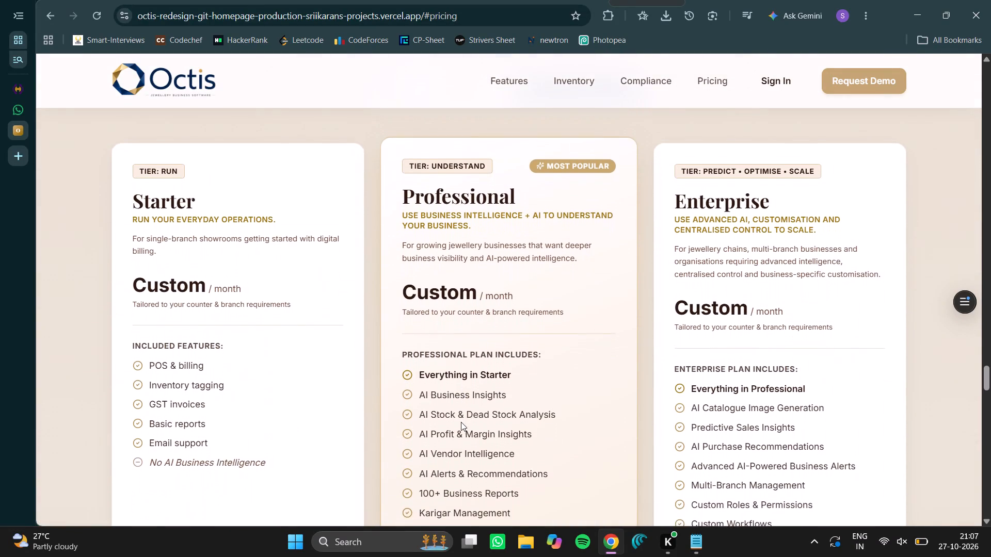
pyautogui.scroll(2, 461, 422)
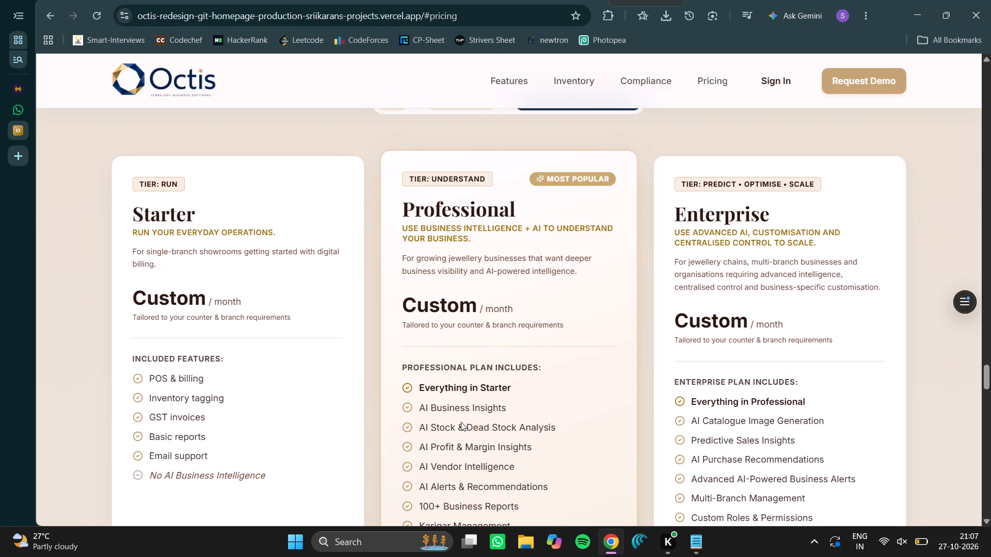
pyautogui.scroll(3, 461, 422)
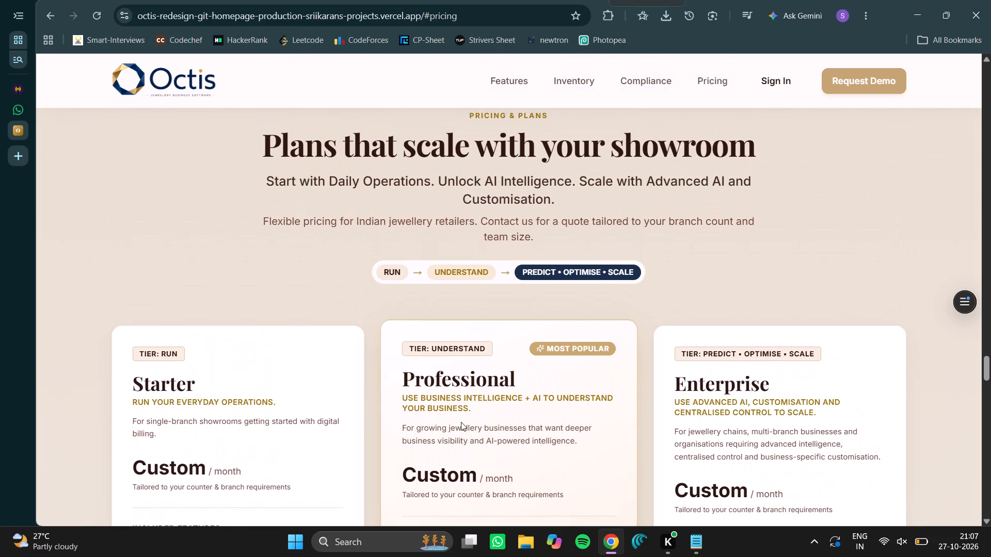
pyautogui.scroll(1, 461, 422)
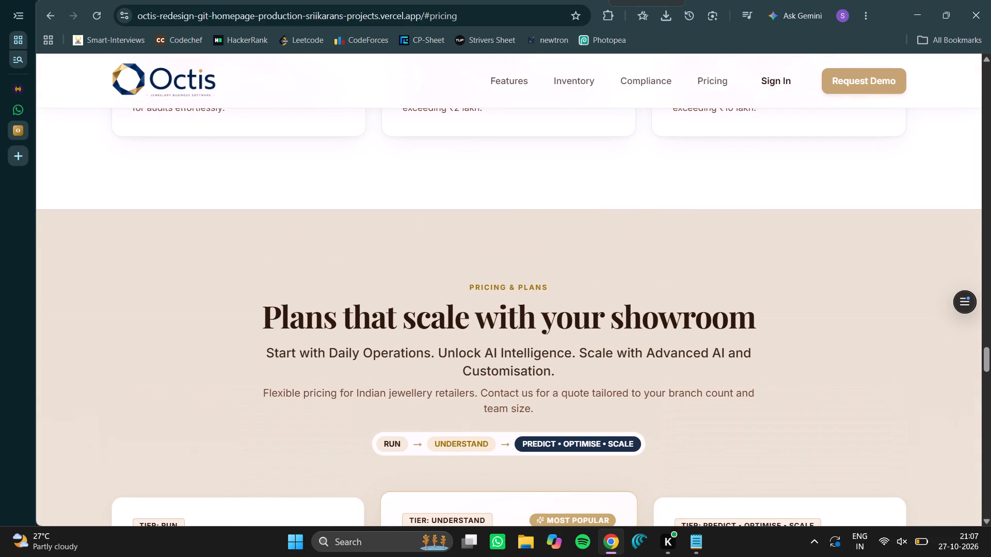
pyautogui.moveTo(470, 284); pyautogui.dragTo(565, 289)
pyautogui.hotkey('ctrl', 'c')
# In Notepad, add the note ""Pricing & Plans" improve the redabillty and also make it enhanced" below the "Why Octis" note.
pyautogui.hotkey('alt', 'Tab')
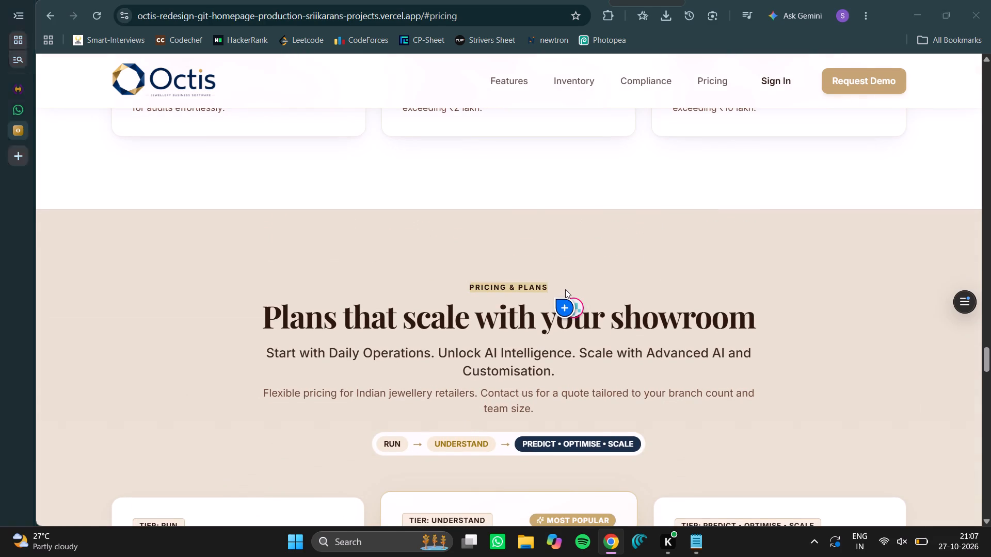
pyautogui.scroll(-1, 317, 398)
pyautogui.press('Return')
pyautogui.press('Return')
pyautogui.press('Return')
pyautogui.press('Return')
pyautogui.press('Return')
pyautogui.press('Return')
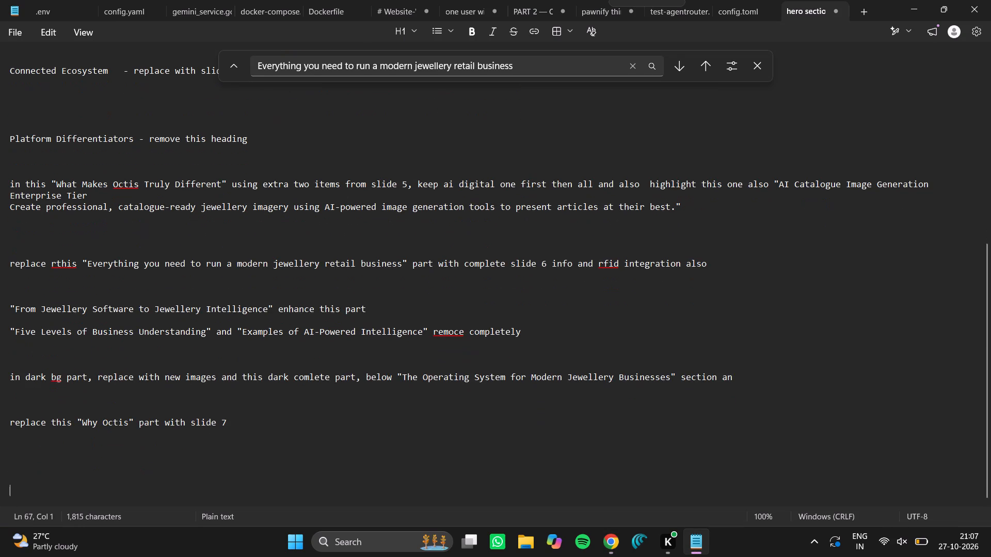
pyautogui.write('""')
pyautogui.press('Left')
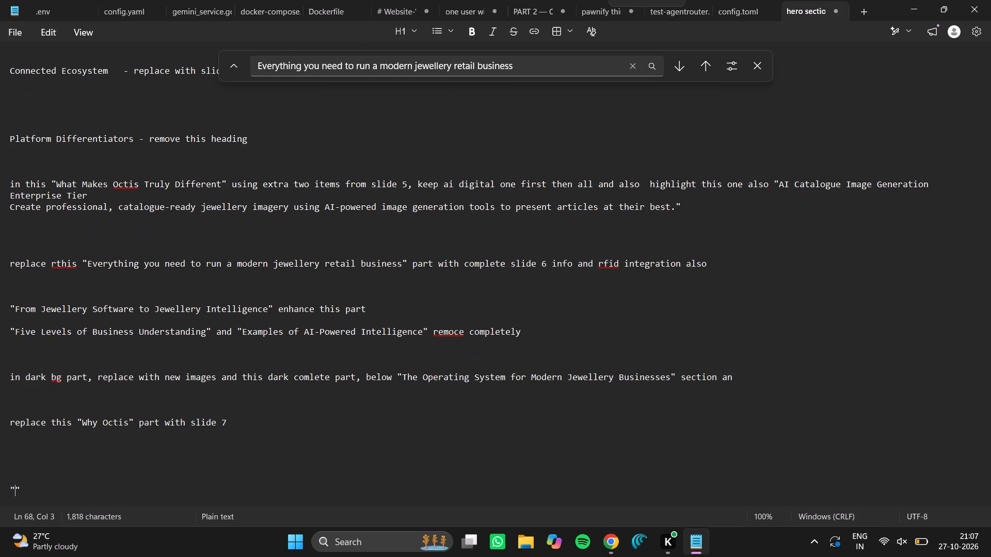
pyautogui.hotkey('ctrl', 'v')
pyautogui.press('Right')
pyautogui.press('space')
pyautogui.write('improve the redabillty and also make it en')
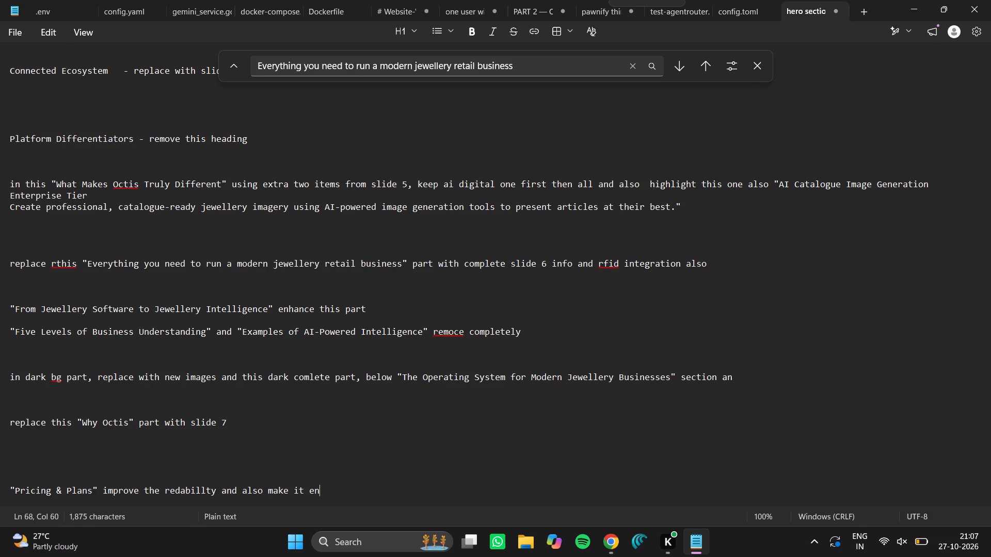
pyautogui.write('hanced')
# Back in Chrome, examine the pricing tier cards, the Enterprise block, the FAQ and the dark closing section of the homepage.
pyautogui.hotkey('alt', 'Tab')
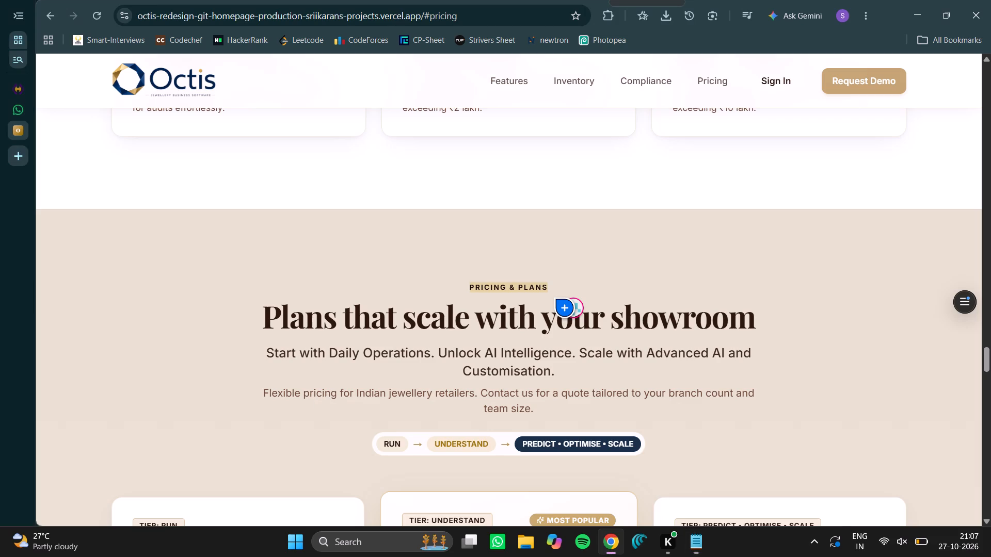
pyautogui.scroll(-3, 317, 398)
pyautogui.click(444, 357)
pyautogui.scroll(-2, 444, 357)
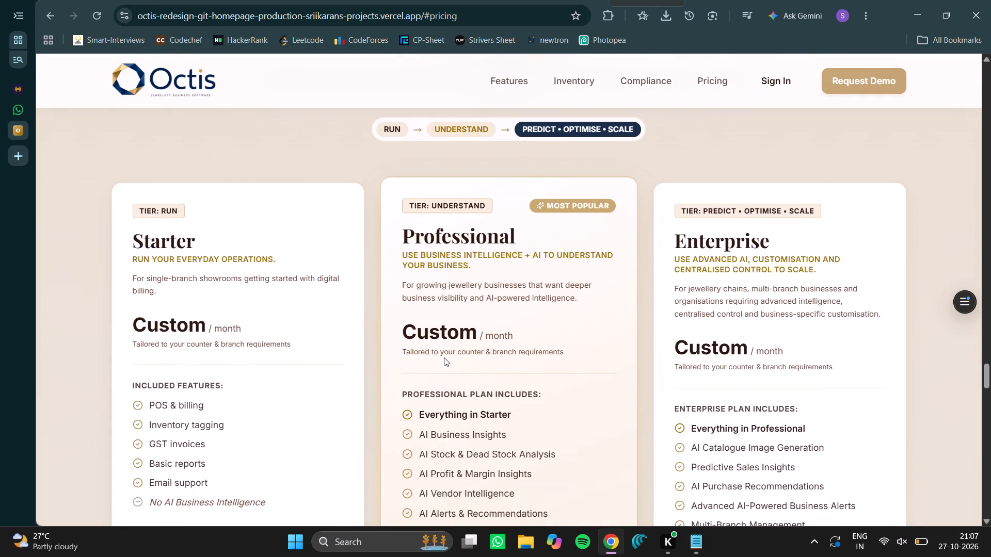
pyautogui.click(533, 154)
pyautogui.scroll(-3, 533, 154)
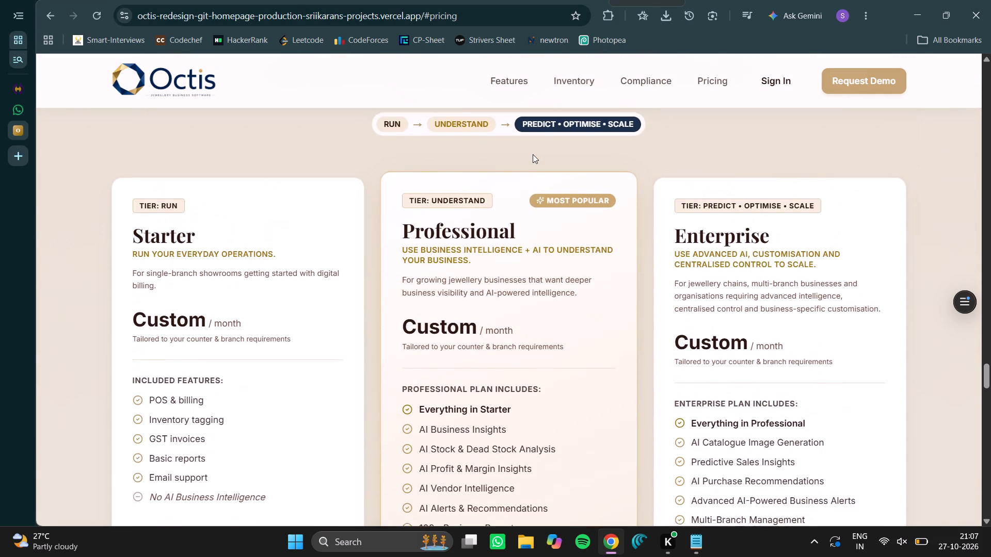
pyautogui.scroll(-1, 533, 154)
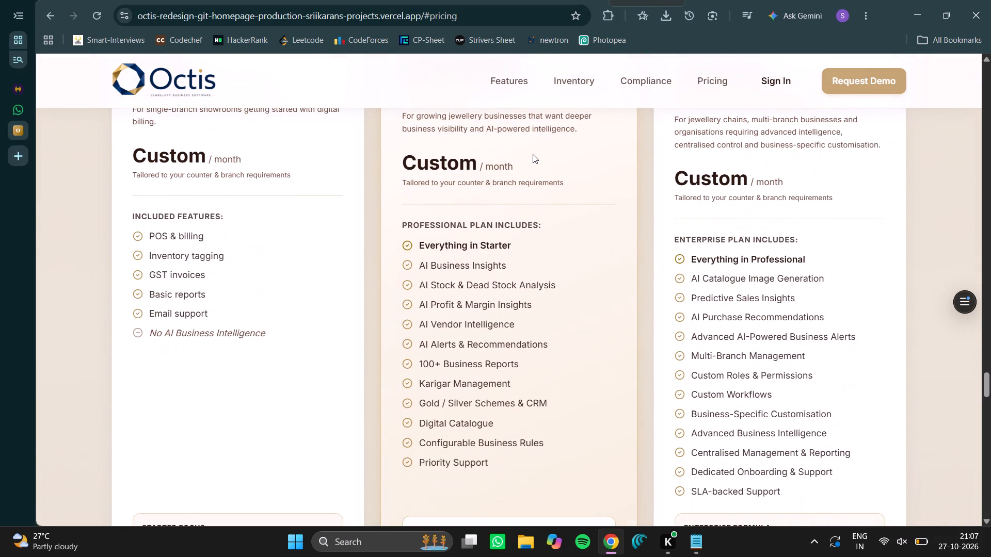
pyautogui.scroll(-1, 533, 154)
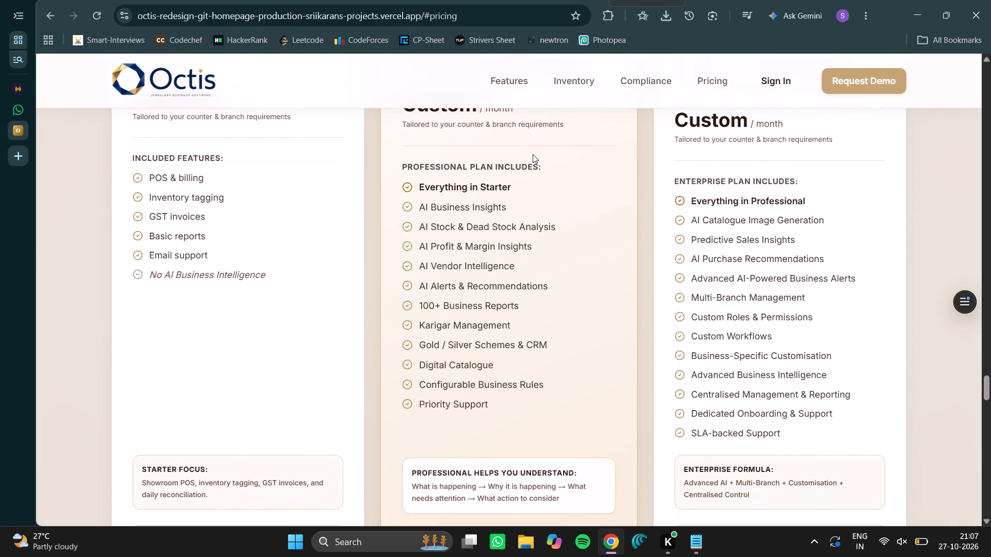
pyautogui.scroll(-3, 533, 154)
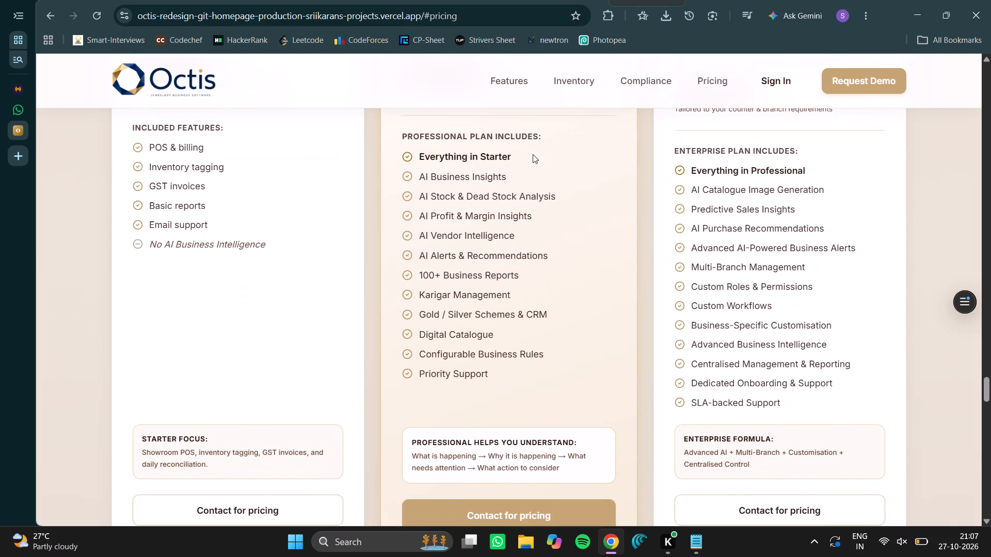
pyautogui.scroll(-5, 533, 154)
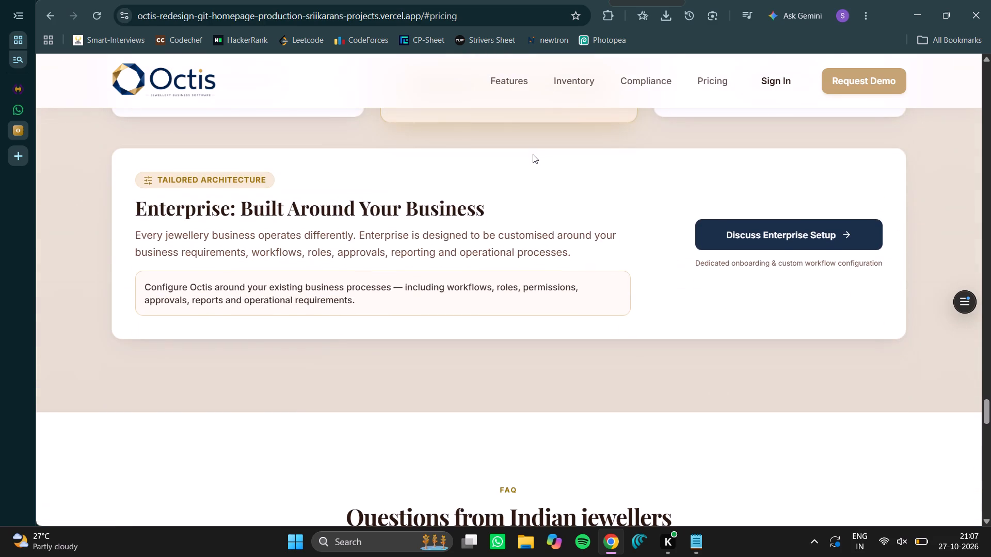
pyautogui.scroll(-1, 533, 154)
pyautogui.scroll(3, 533, 154)
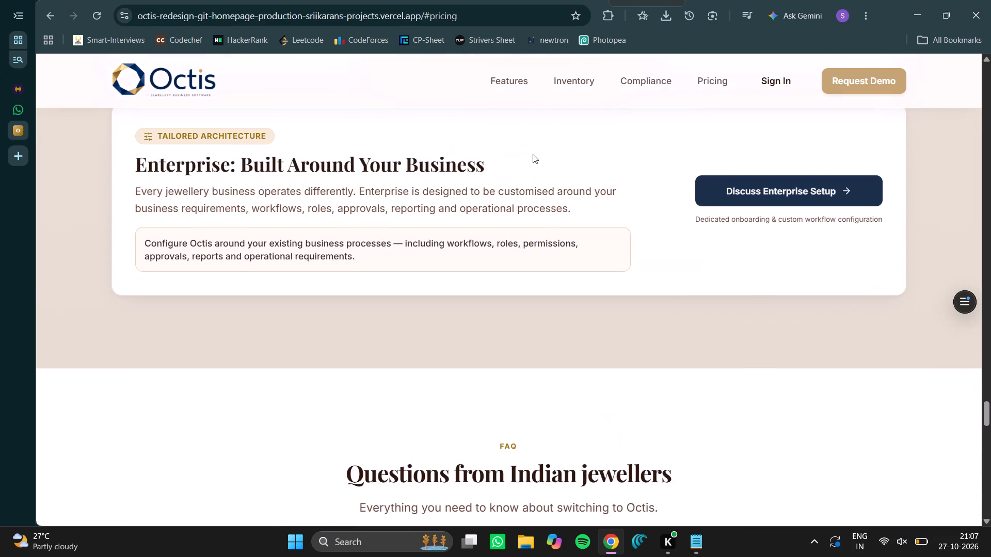
pyautogui.scroll(-9, 533, 154)
pyautogui.scroll(1, 533, 154)
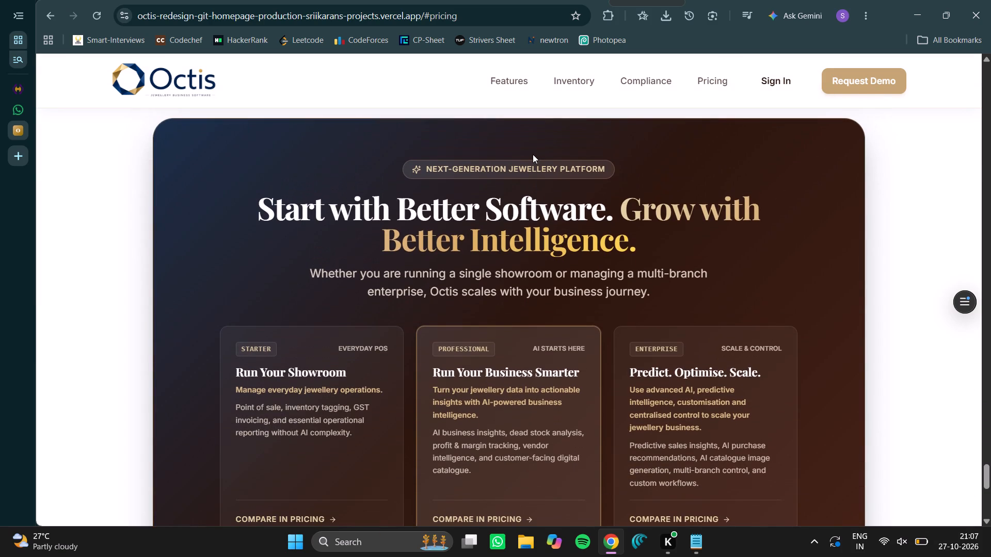
pyautogui.scroll(-1, 561, 306)
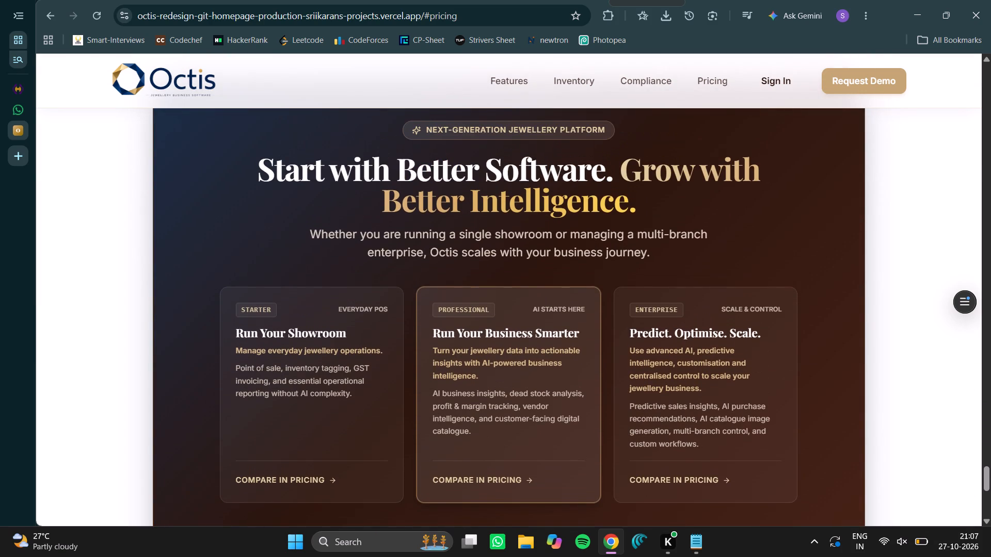
# Copy the "Next-Generation Jewellery Platform" label above the dark closing section's heading.
pyautogui.scroll(1, 503, 101)
pyautogui.moveTo(404, 185); pyautogui.dragTo(627, 187)
pyautogui.hotkey('ctrl', 'c')
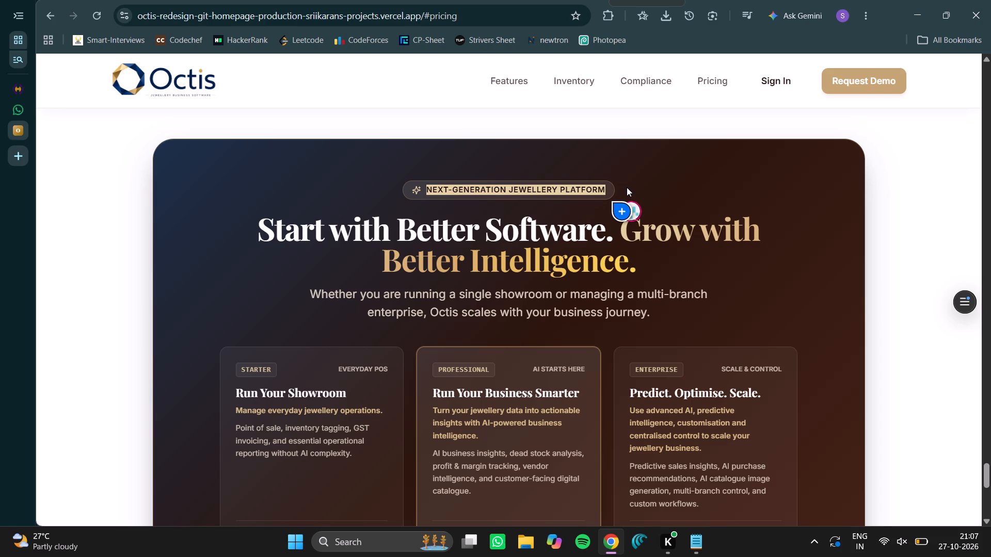
pyautogui.hotkey('alt', 'space')
pyautogui.hotkey('alt', 'Tab')
pyautogui.click(493, 311)
pyautogui.hotkey('alt', 'Tab')
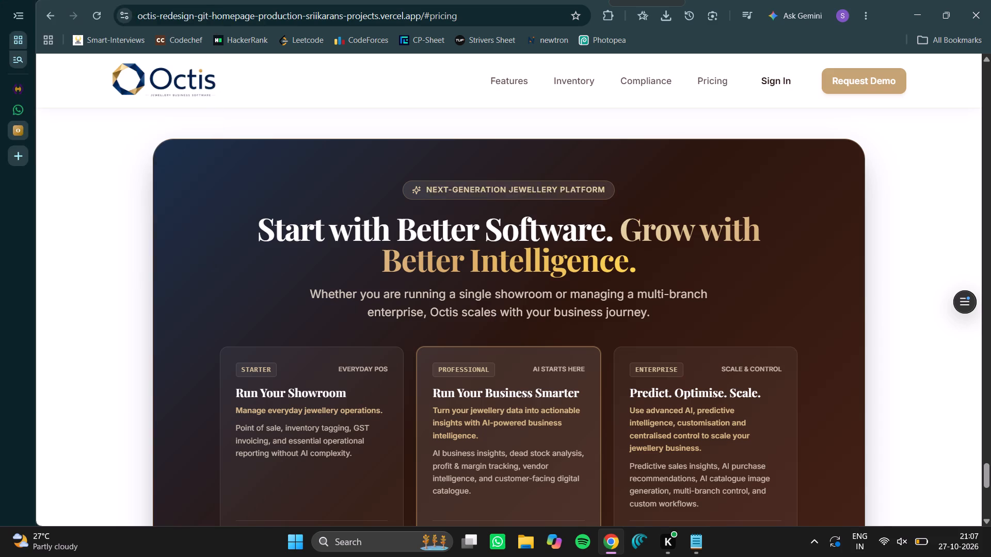
pyautogui.hotkey('alt', 'Tab')
# Review the closing section down to its contact options, and recheck the FAQ and the Enterprise block below the pricing cards.
pyautogui.scroll(-2, 495, 384)
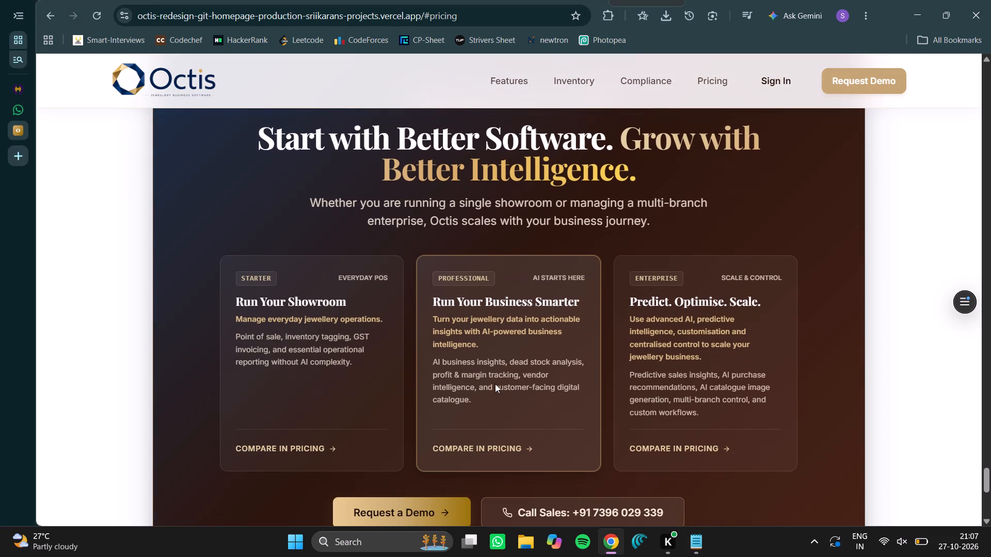
pyautogui.scroll(-4, 495, 384)
pyautogui.scroll(1, 495, 384)
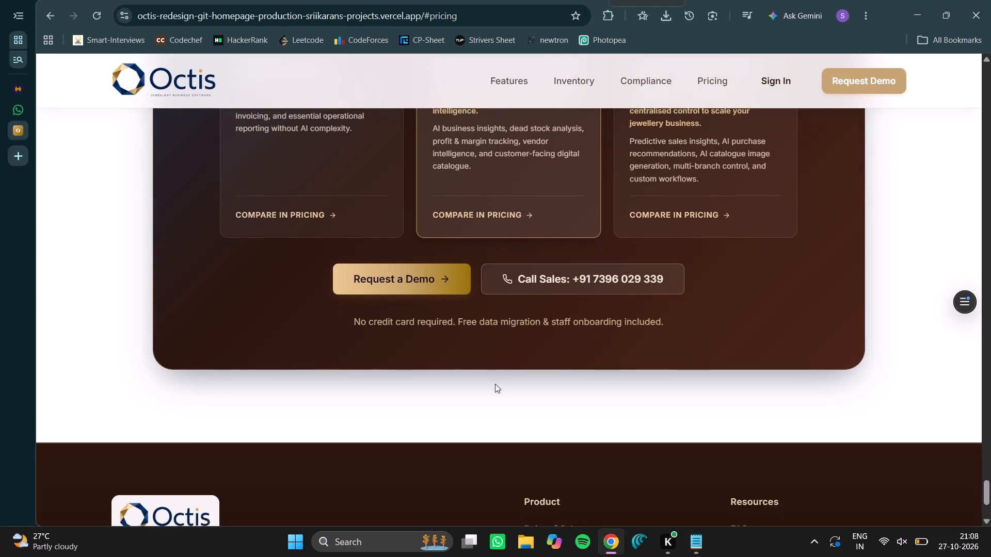
pyautogui.scroll(7, 495, 384)
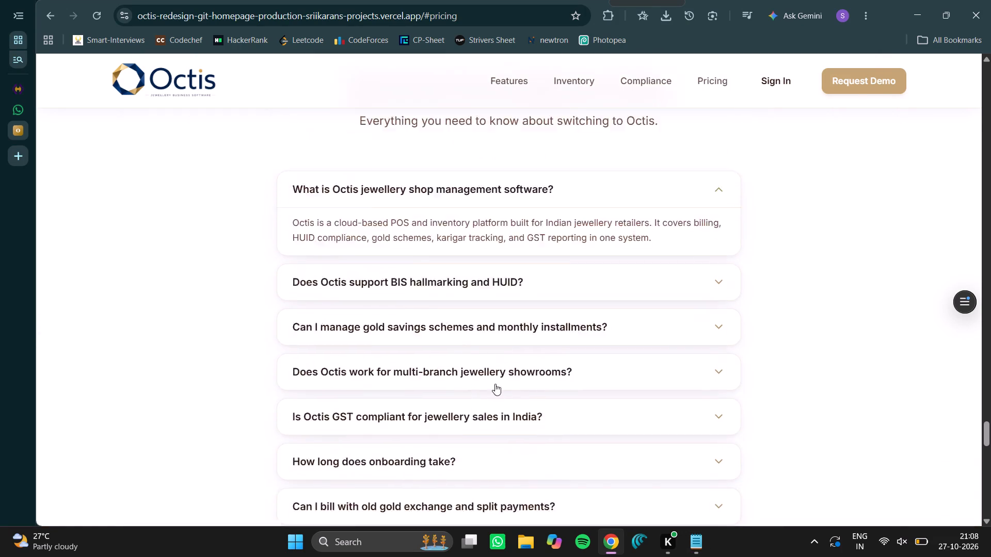
pyautogui.scroll(6, 495, 384)
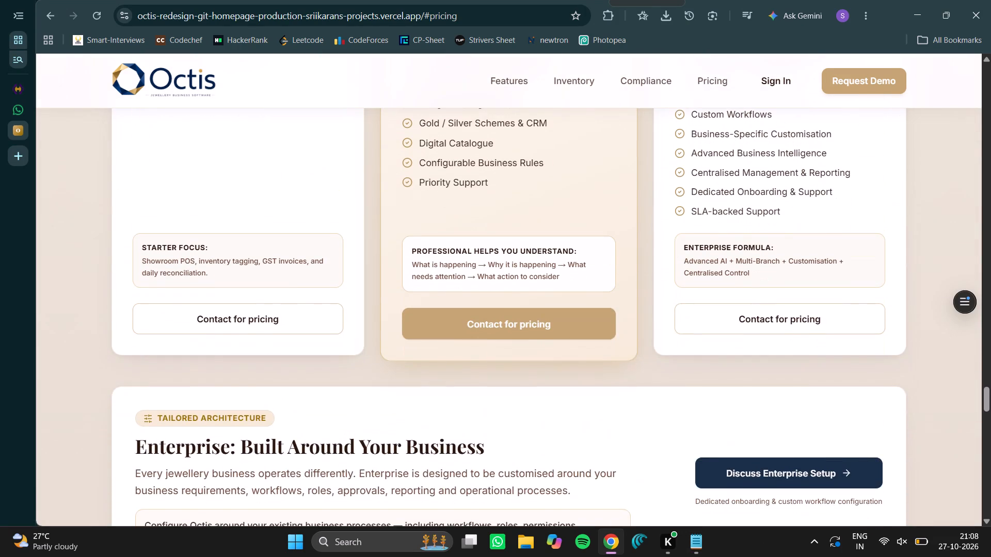
pyautogui.scroll(1, 495, 384)
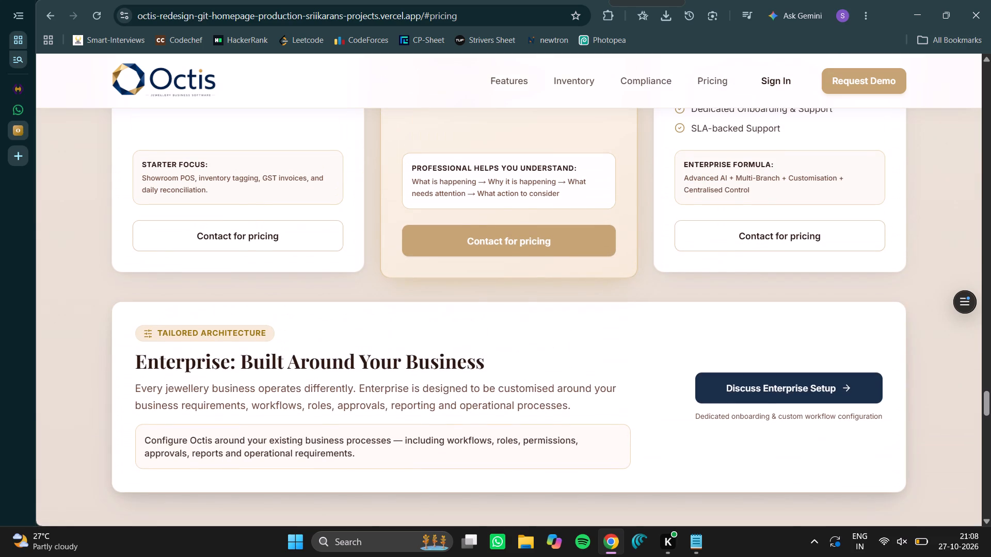
# In Notepad, start a new note below the pricing one with the quoted copied label "Next-Generation Jewellery Platform".
pyautogui.hotkey('alt', 'Tab')
pyautogui.press('Return')
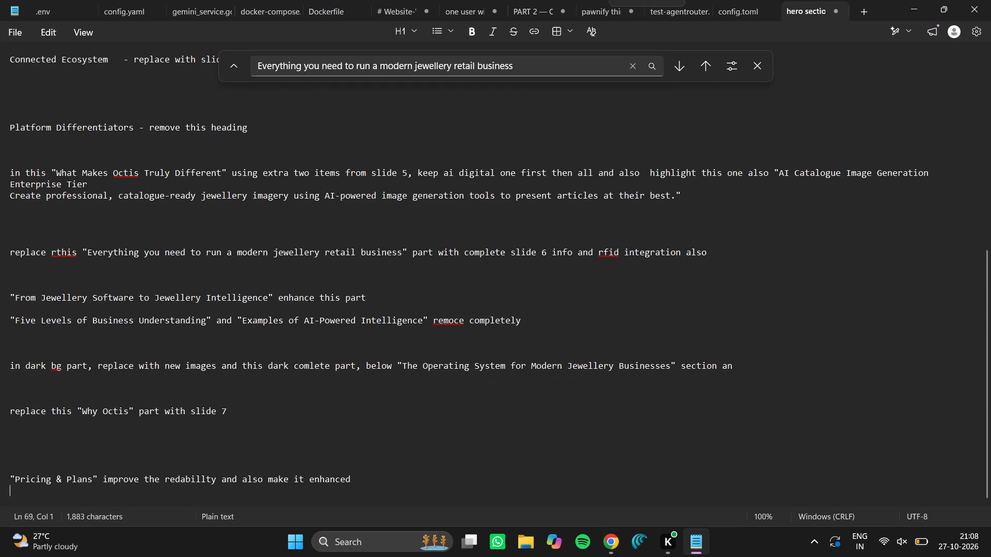
pyautogui.press('Return')
pyautogui.press('Return')
pyautogui.press('Return')
pyautogui.press('Return')
pyautogui.press('Return')
pyautogui.write('""')
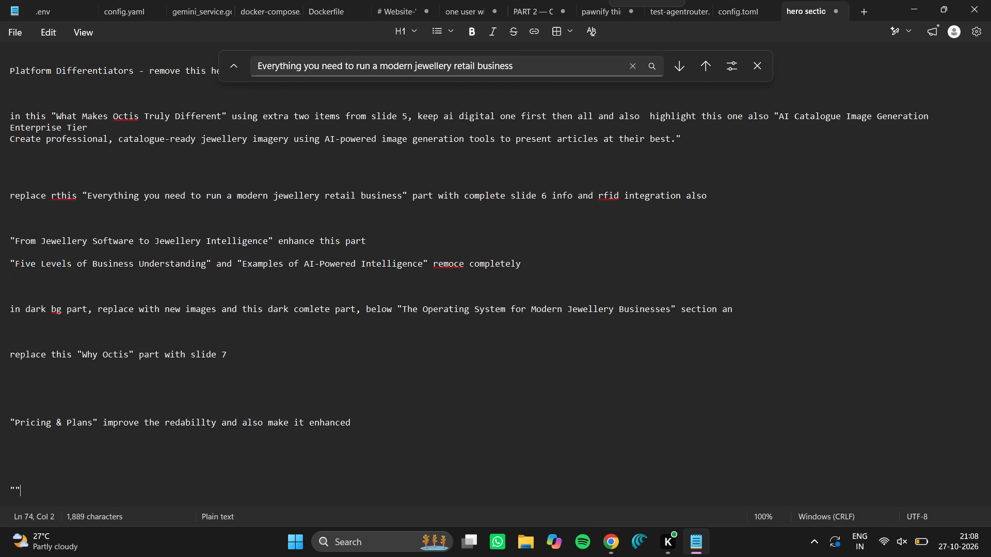
pyautogui.press('Left')
pyautogui.hotkey('ctrl', 'v')
# Back in Chrome, copy the "Tailored Architecture" label above "Enterprise: Built Around Your Business".
pyautogui.hotkey('alt', 'Tab')
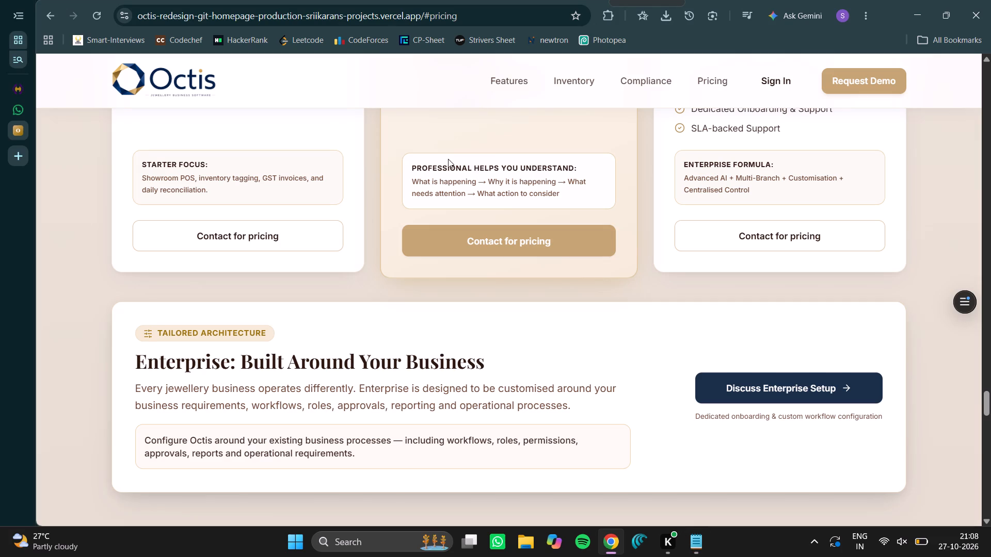
pyautogui.click(268, 338)
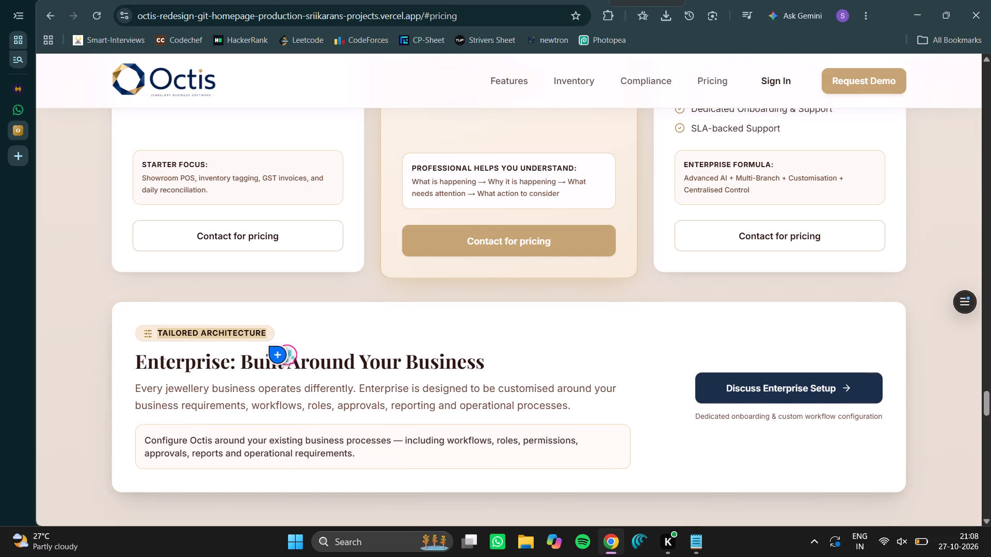
pyautogui.hotkey('ctrl', 'c')
pyautogui.click(357, 323)
# Recheck the Starter, Professional and Enterprise pricing cards above the Tailored Architecture block.
pyautogui.scroll(1, 357, 323)
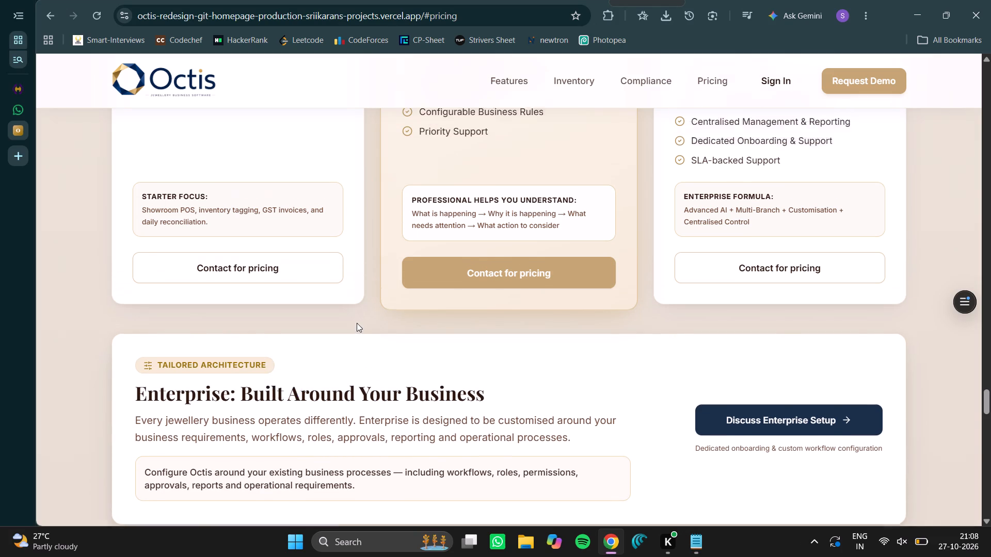
pyautogui.scroll(3, 357, 323)
pyautogui.scroll(2, 537, 452)
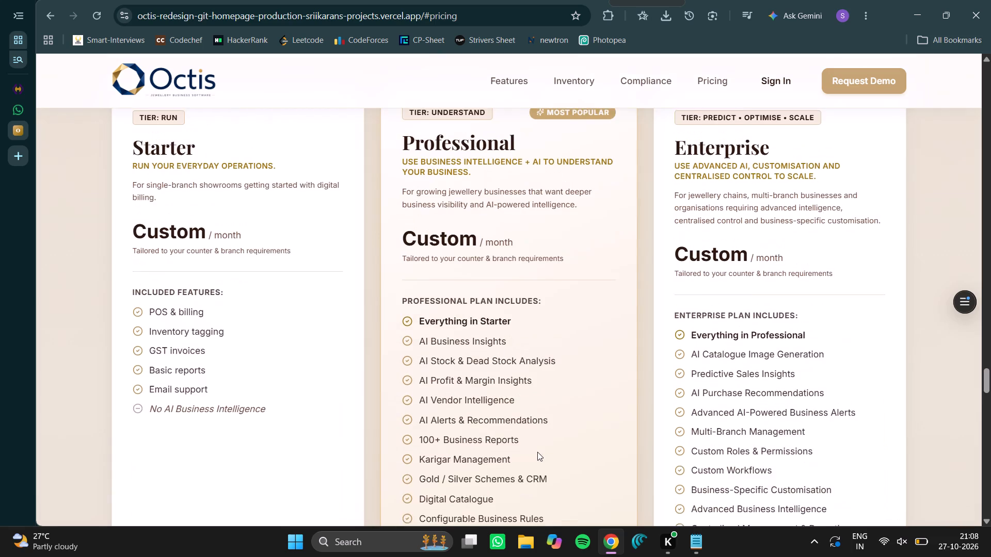
pyautogui.scroll(2, 537, 452)
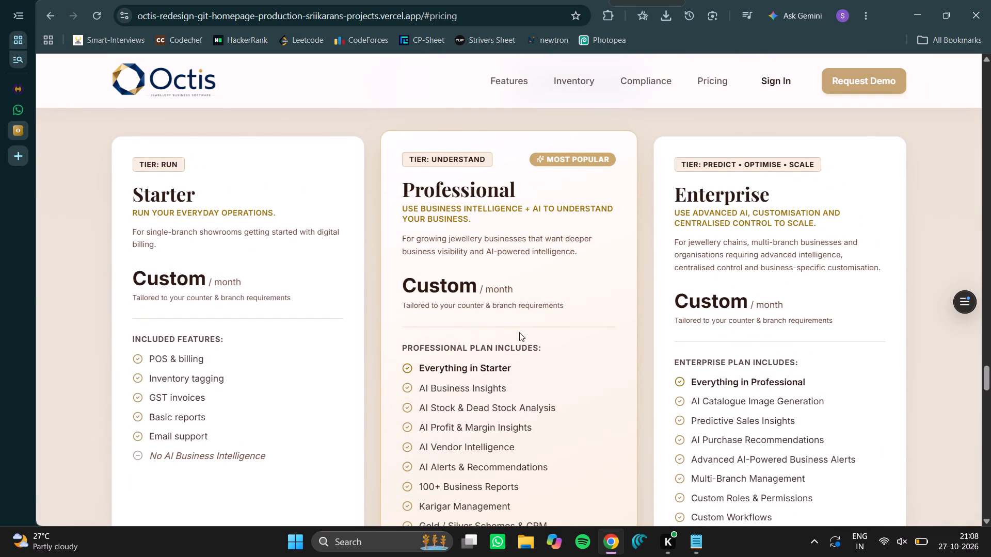
pyautogui.scroll(-1, 497, 335)
# In Notepad, extend the "Next-Generation Jewellery Platform" line with: and "Tailored Architecture" remove these parts completely.
pyautogui.hotkey('alt', 'Tab')
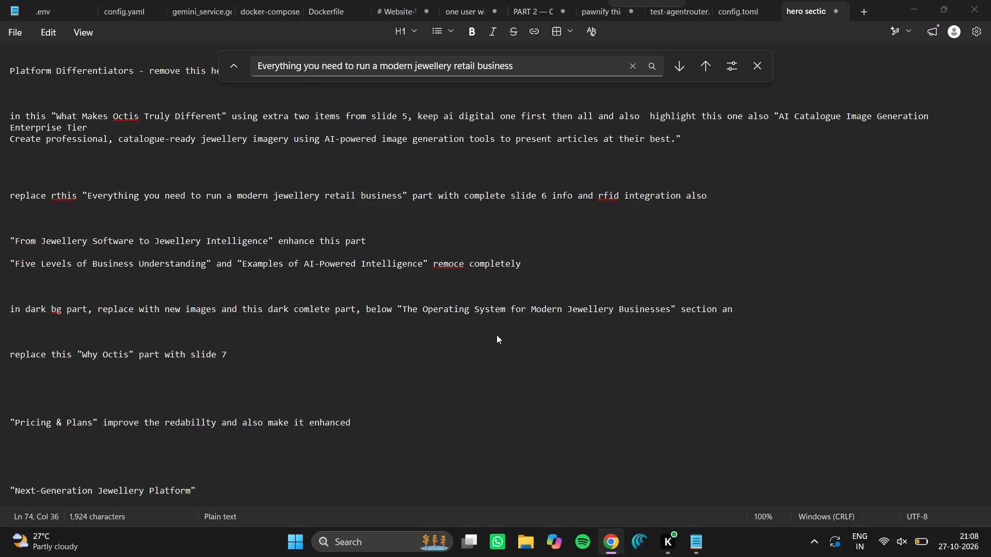
pyautogui.click(220, 490)
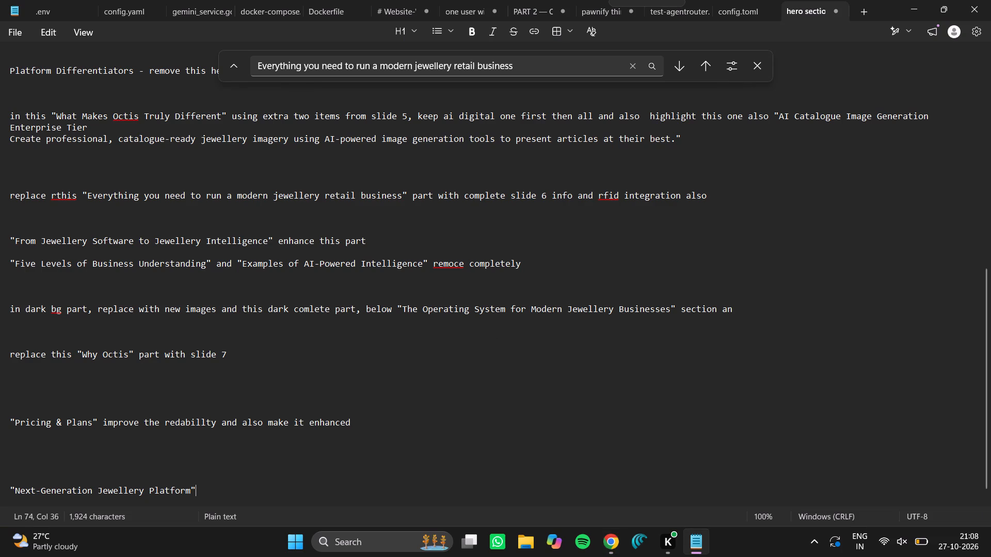
pyautogui.press('space')
pyautogui.write('and')
pyautogui.press('space')
pyautogui.hotkey('shift', '"')
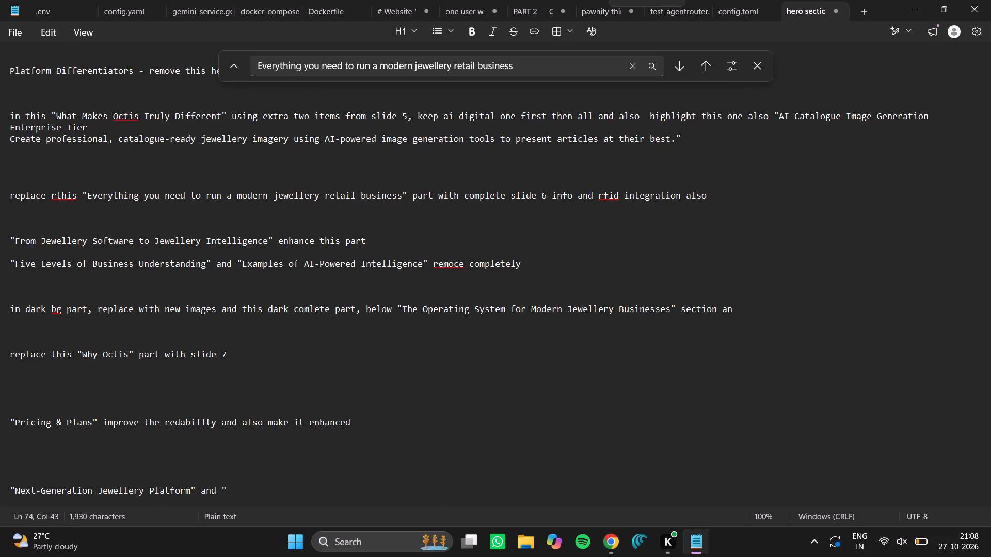
pyautogui.hotkey('ctrl', 'v')
pyautogui.hotkey('shift', '"')
pyautogui.press('space')
pyautogui.write('remove thi=')
pyautogui.press('BackSpace')
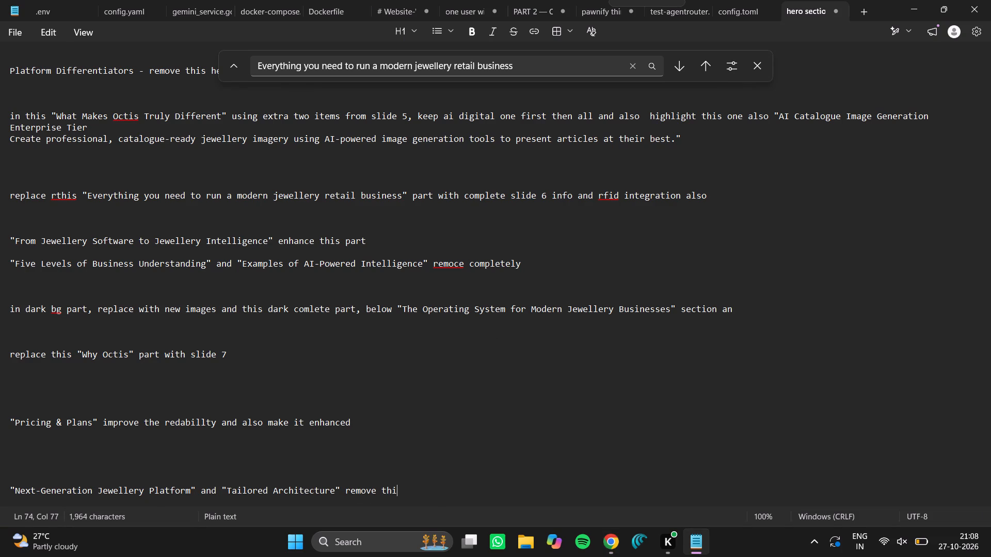
pyautogui.press('BackSpace')
pyautogui.write('ese parts com')
pyautogui.write('pletely')
# Back in Chrome, review the footer, closing section, FAQ and Tailored Architecture block, returning up to the pricing cards.
pyautogui.hotkey('alt', 'Tab')
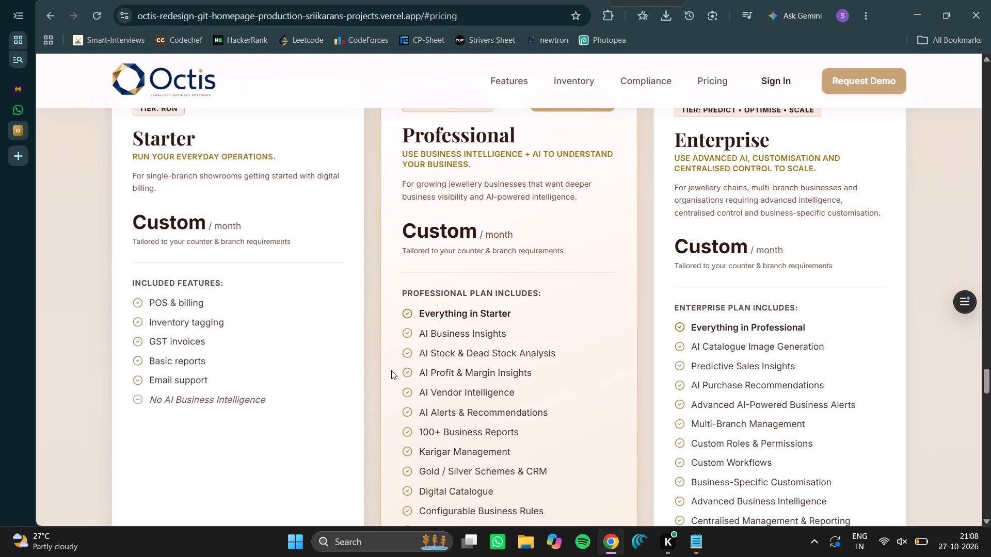
pyautogui.scroll(-9, 391, 370)
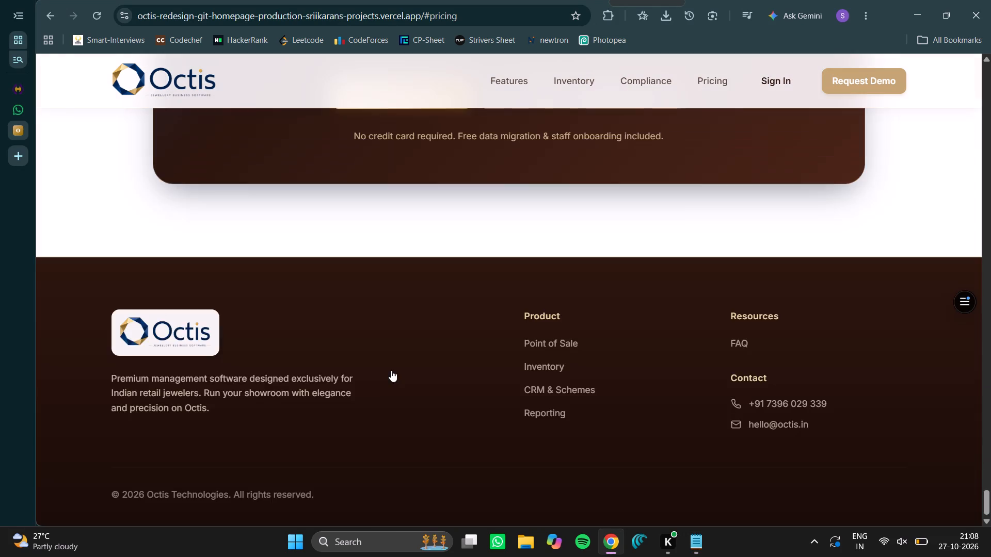
pyautogui.scroll(3, 391, 370)
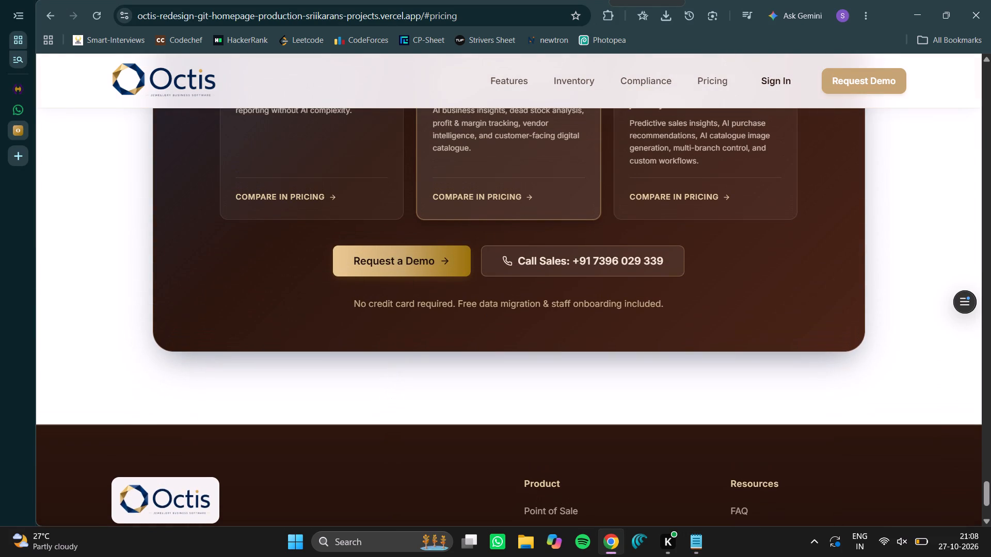
pyautogui.scroll(5, 568, 291)
pyautogui.scroll(-1, 568, 291)
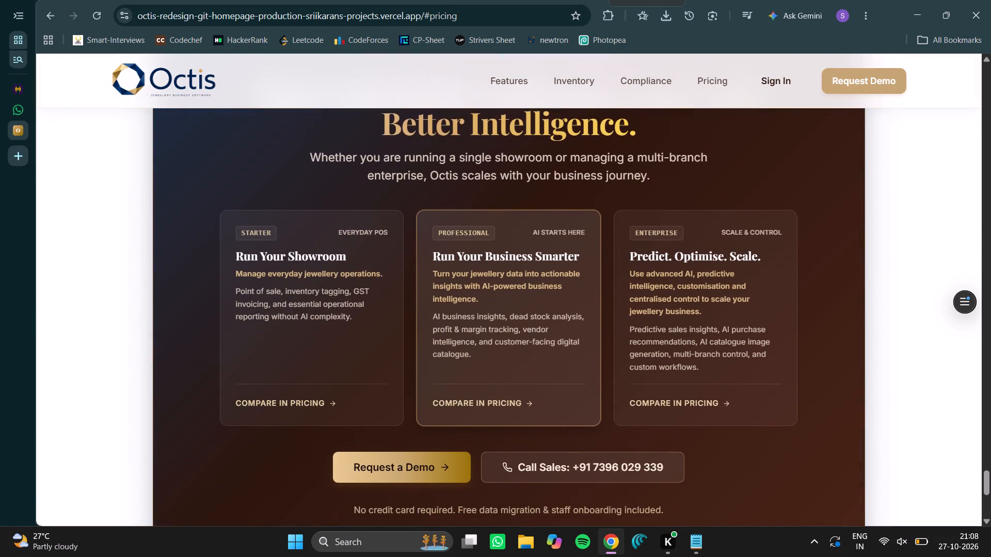
pyautogui.scroll(-1, 568, 291)
pyautogui.hscroll(1, 568, 291)
pyautogui.scroll(5, 568, 291)
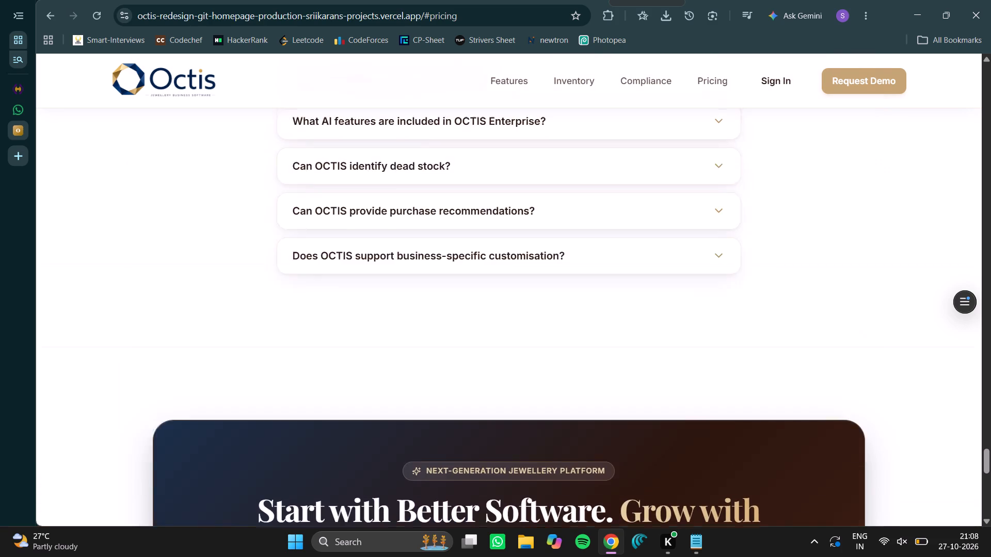
pyautogui.scroll(5, 568, 291)
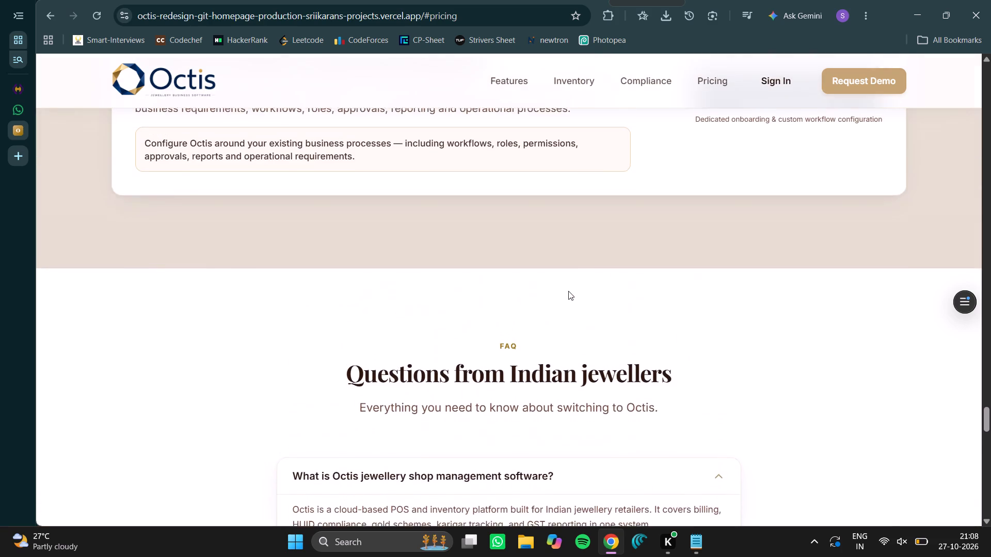
pyautogui.scroll(6, 568, 291)
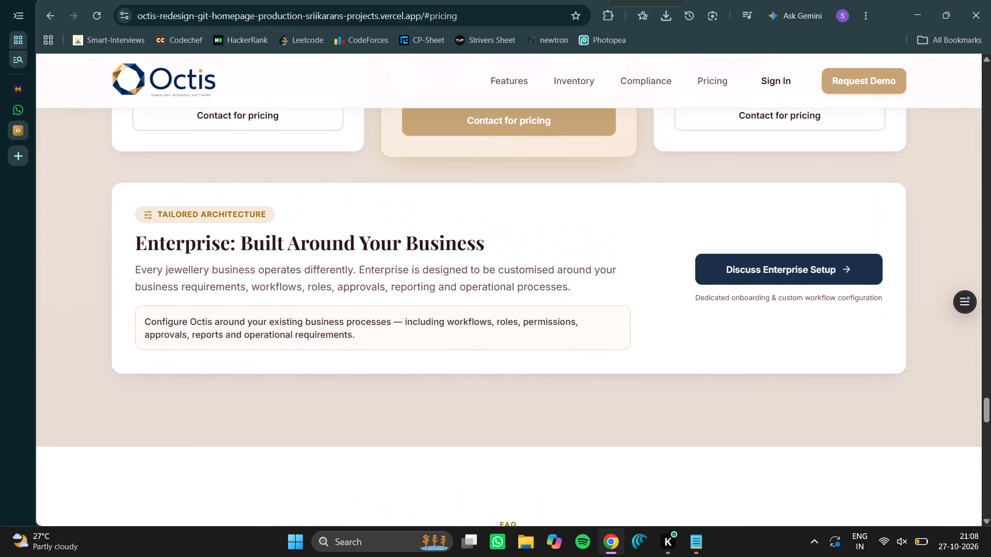
pyautogui.scroll(7, 568, 291)
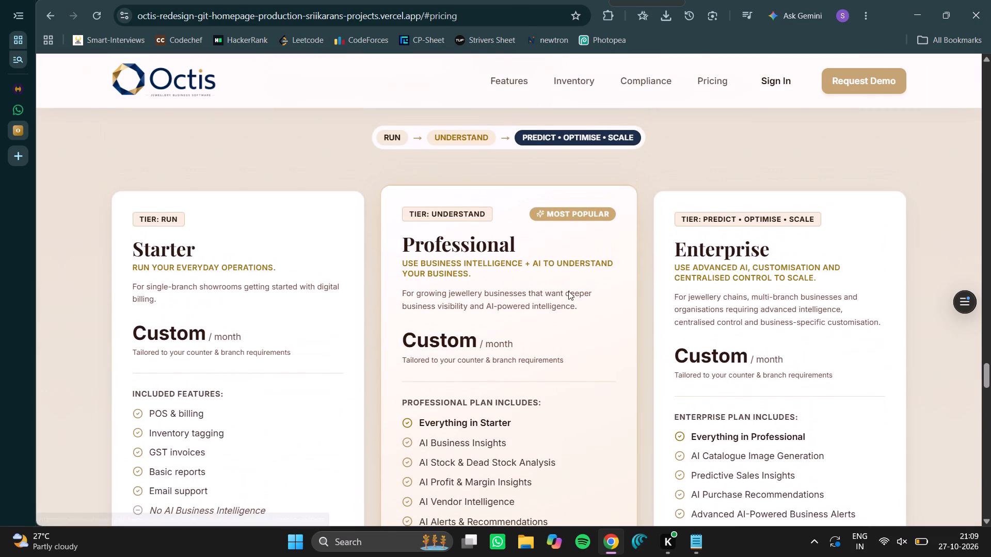
# Extend the "Pricing & Plans" note in Notepad with "and instead of custom in each card, add contact button with karthik sir phone no.".
pyautogui.hotkey('alt', 'Tab')
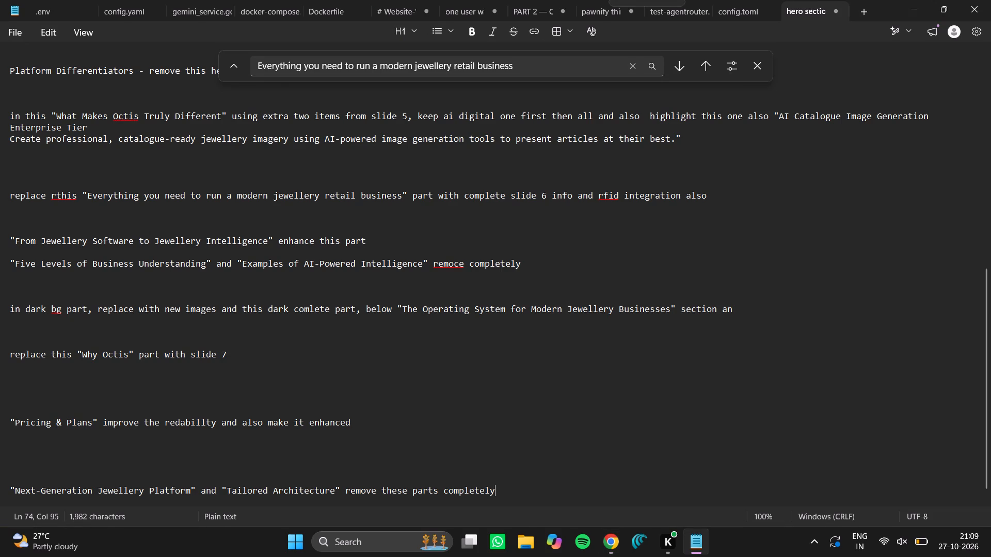
pyautogui.click(367, 420)
pyautogui.press('space')
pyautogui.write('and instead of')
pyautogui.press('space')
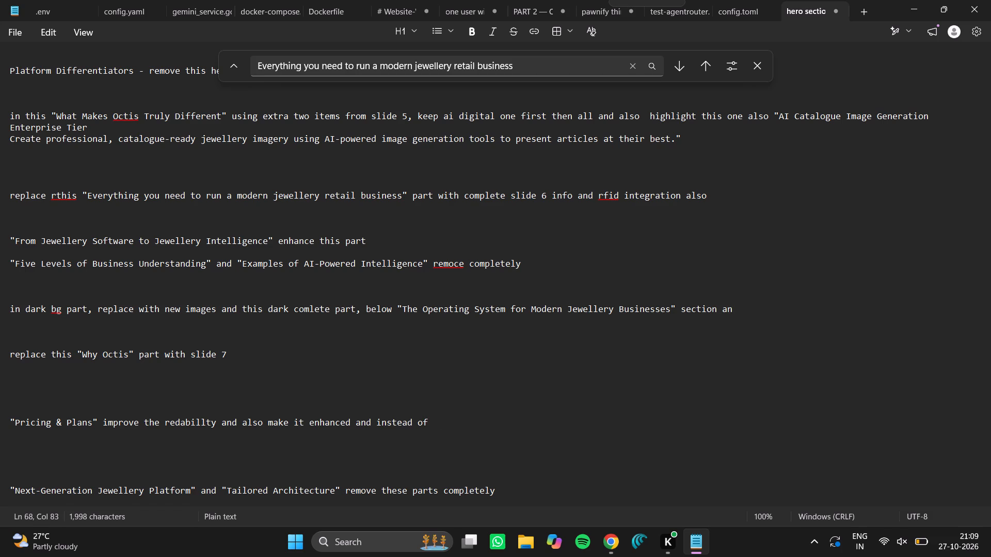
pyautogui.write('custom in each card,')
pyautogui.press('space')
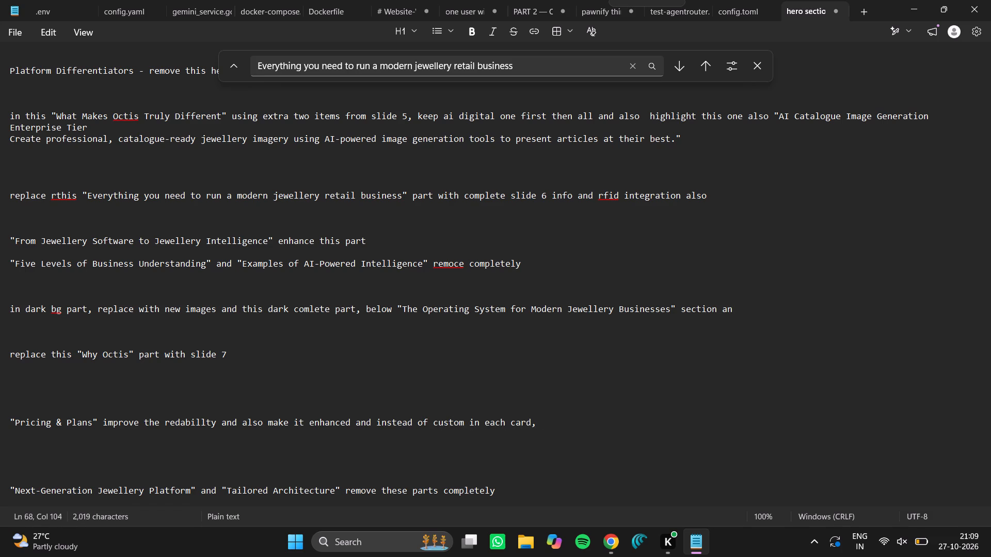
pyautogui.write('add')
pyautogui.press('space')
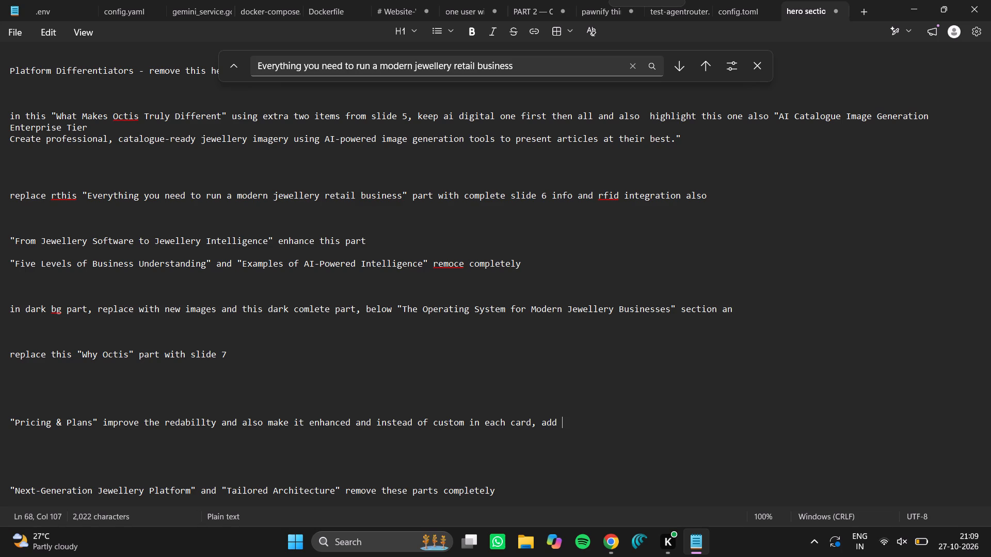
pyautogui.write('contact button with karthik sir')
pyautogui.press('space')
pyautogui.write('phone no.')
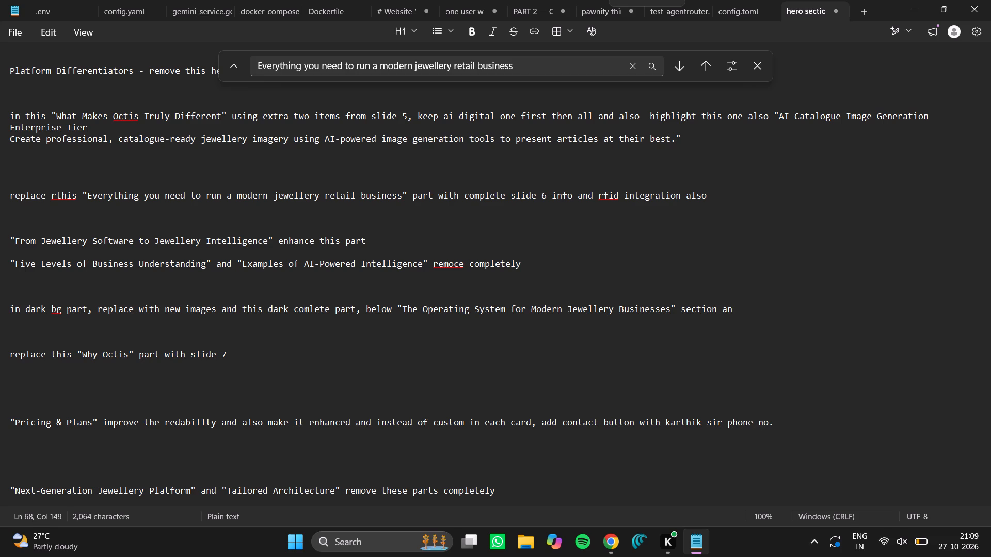
# Recheck the page from the pricing cards to the closing section in Chrome, and start a new "add" note below Notepad's last line.
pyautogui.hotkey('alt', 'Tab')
pyautogui.scroll(-4, 367, 420)
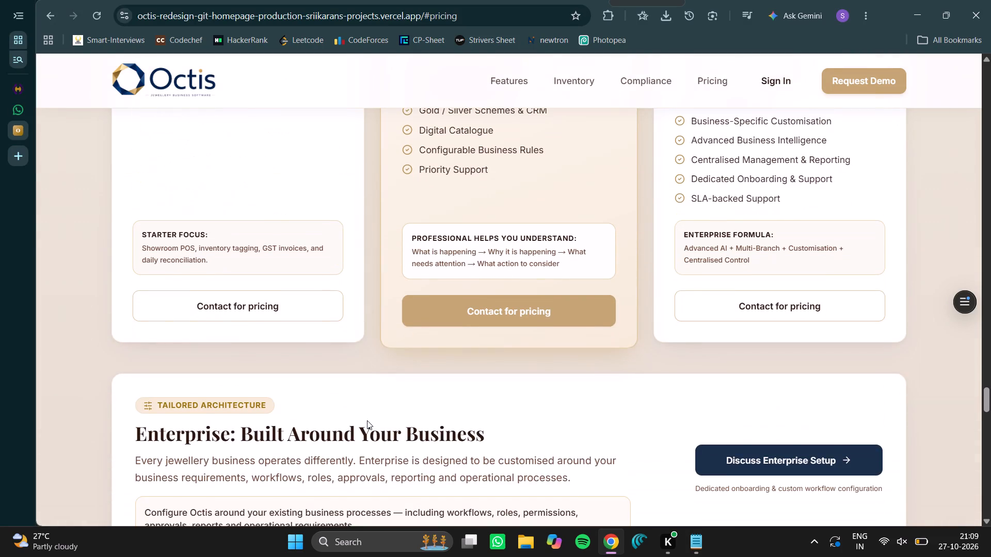
pyautogui.scroll(-9, 367, 420)
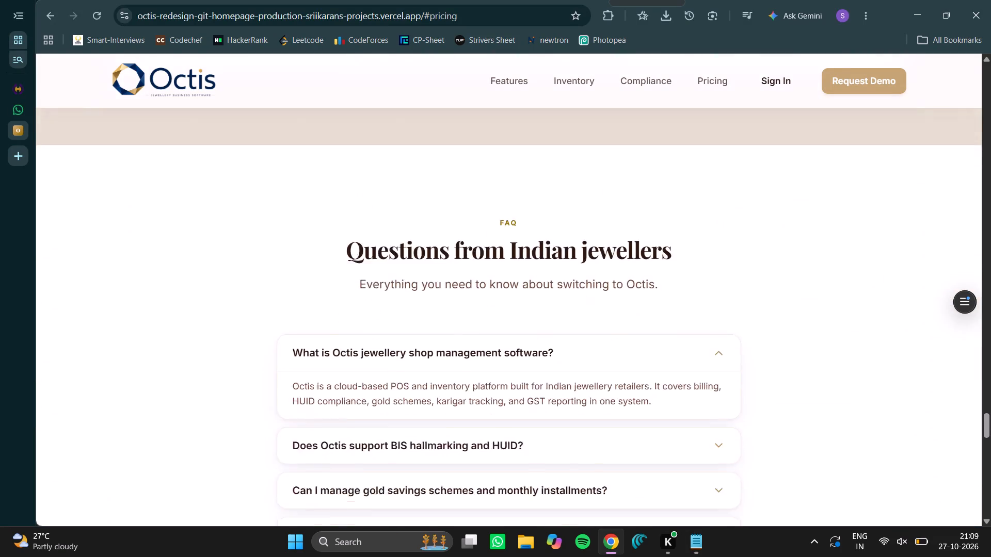
pyautogui.scroll(-4, 367, 420)
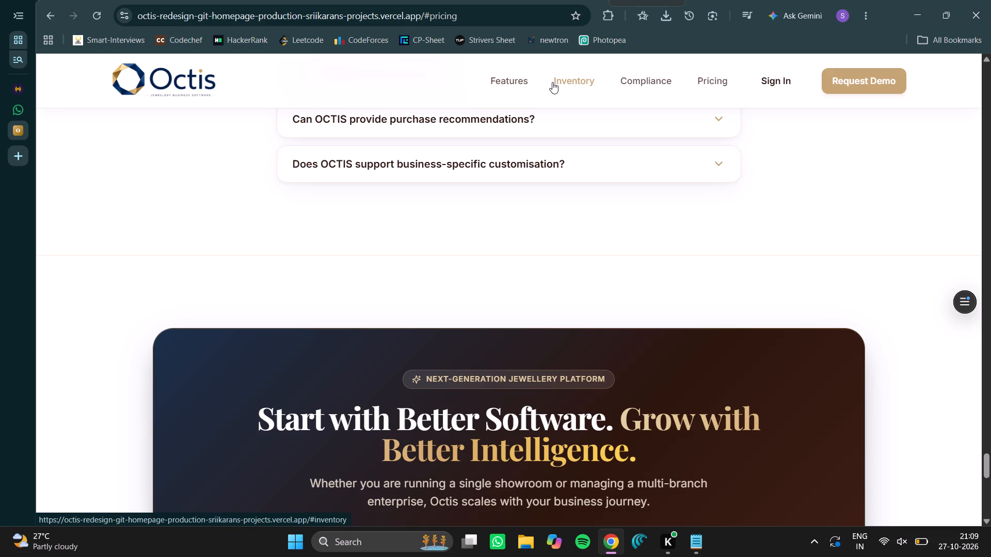
pyautogui.hotkey('alt', 'Tab')
pyautogui.scroll(-3, 551, 394)
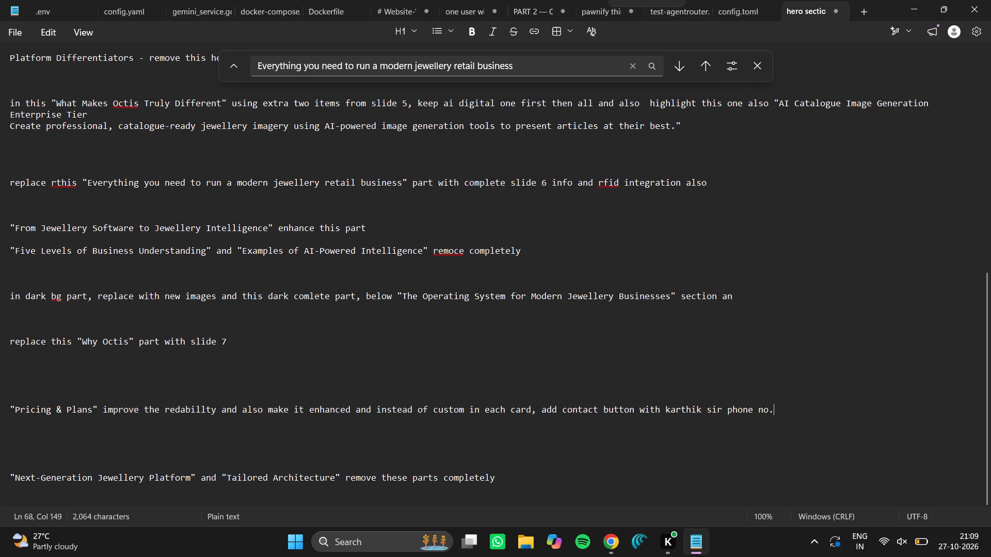
pyautogui.click(511, 477)
pyautogui.press('Return')
pyautogui.press('Return')
pyautogui.press('Return')
pyautogui.press('Return')
pyautogui.press('Return')
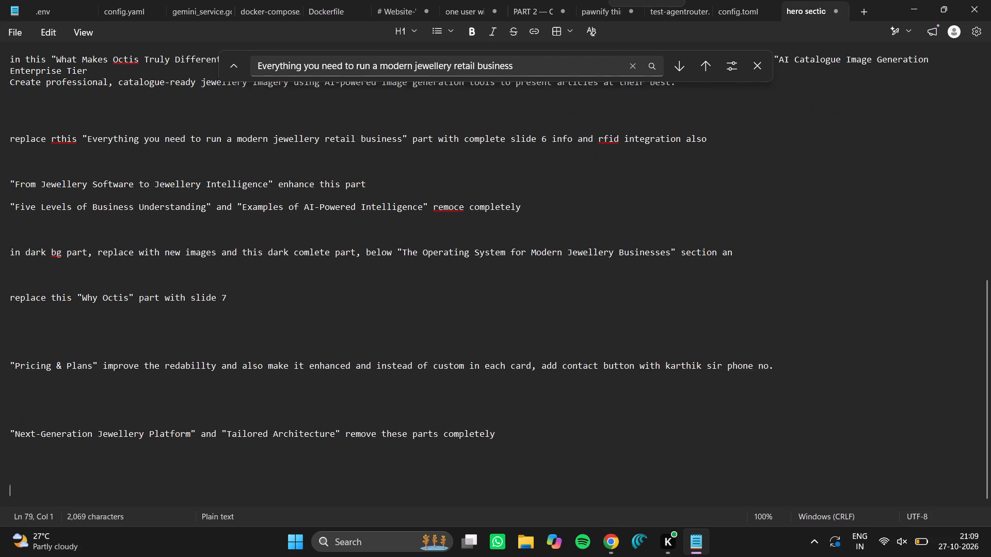
pyautogui.press('Return')
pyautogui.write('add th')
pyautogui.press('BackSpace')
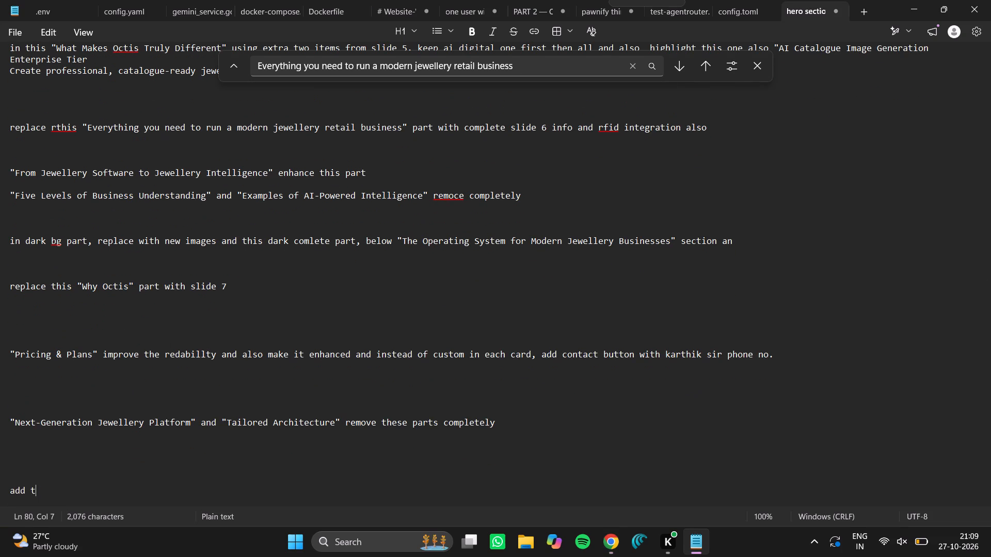
# Complete the last "add" note so it reads: add extra sextion "products" in thew website.
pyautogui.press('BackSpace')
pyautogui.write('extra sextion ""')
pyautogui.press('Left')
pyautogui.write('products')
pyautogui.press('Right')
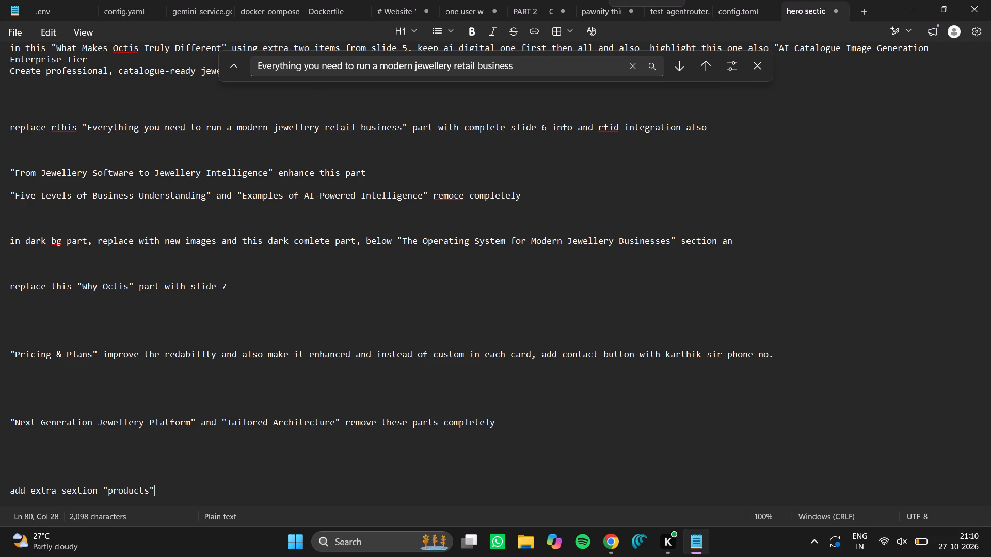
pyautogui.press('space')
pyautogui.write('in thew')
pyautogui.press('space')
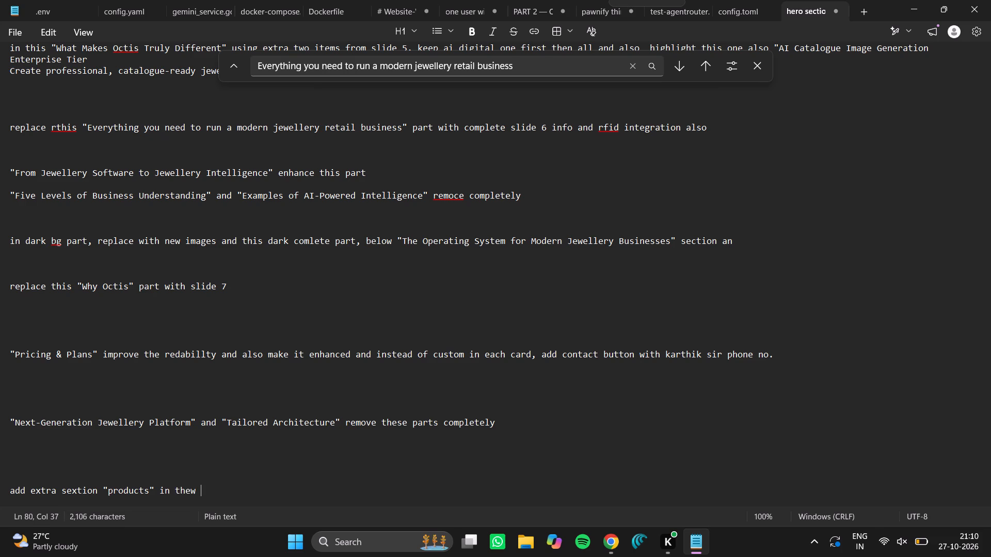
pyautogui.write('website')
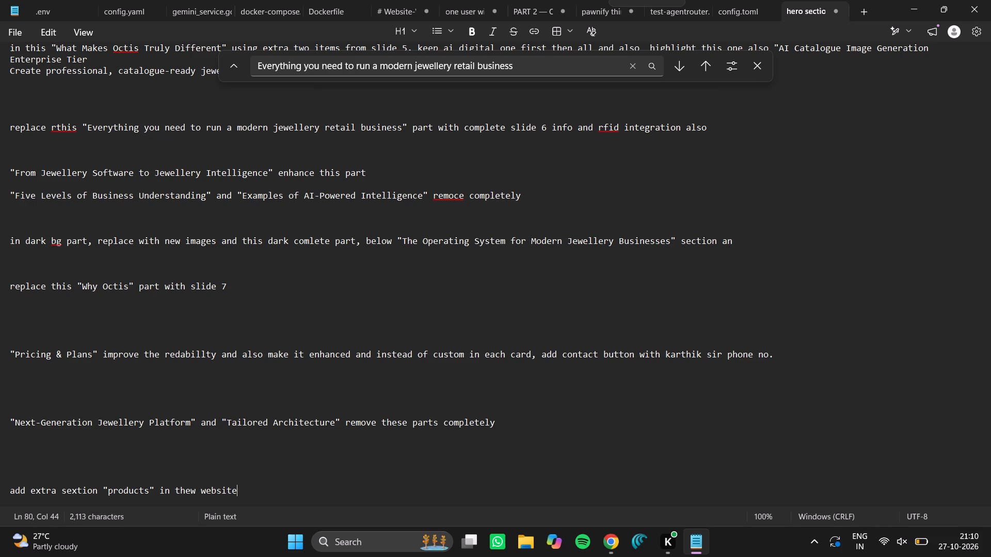
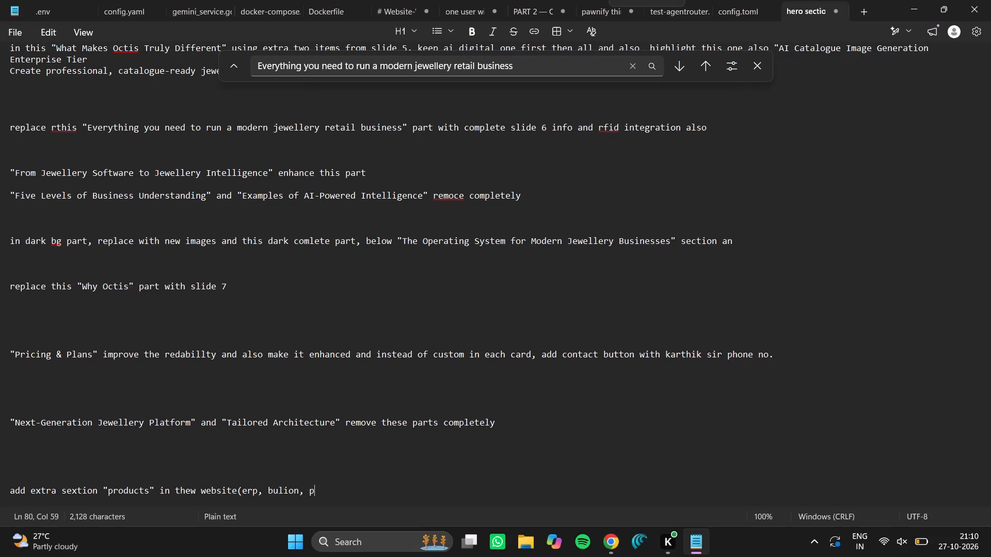
# Complete the product list in the extra products section note so it reads "(erp, bulion, pawnbroker)".
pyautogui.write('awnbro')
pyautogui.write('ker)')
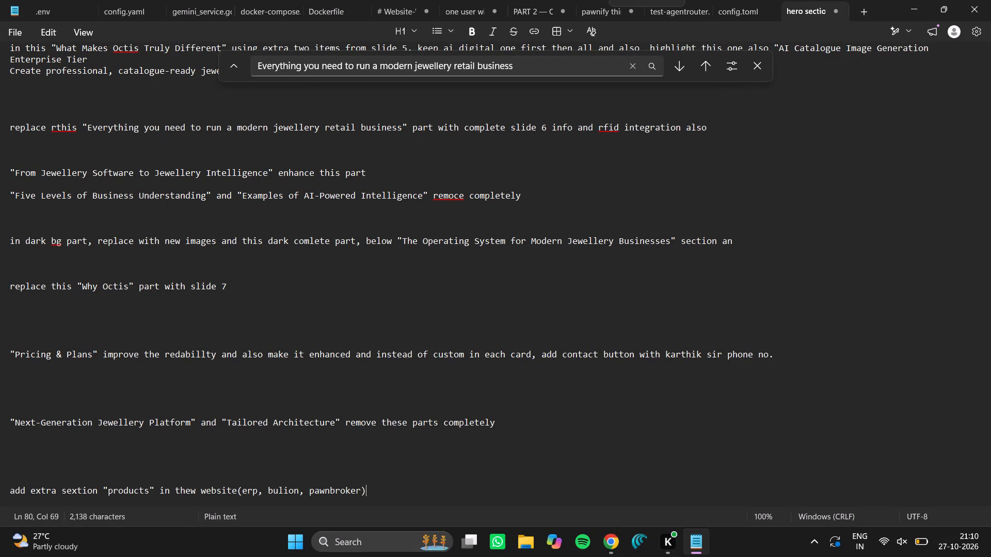
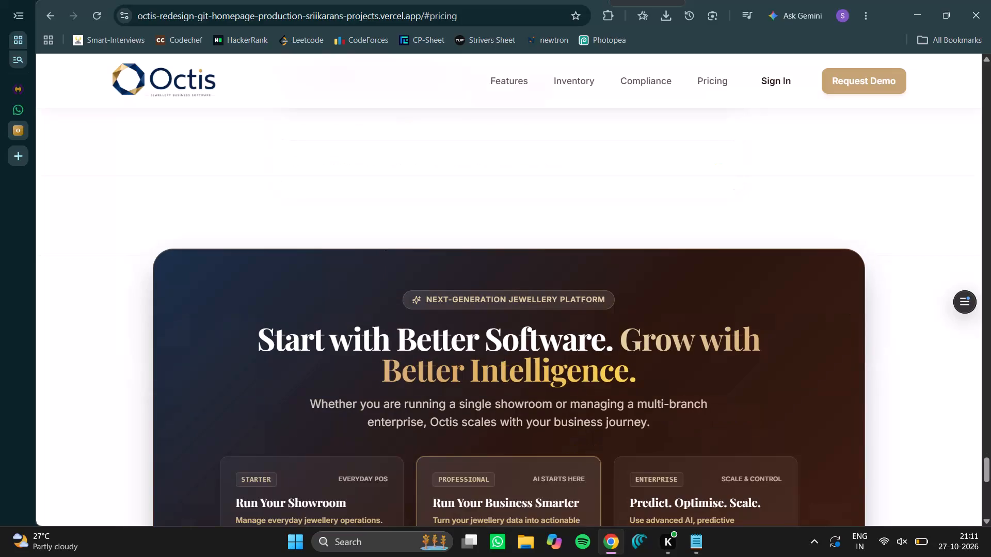
# Check the last four FAQ answers by expanding and collapsing each, from business-specific customisation up to the OCTIS Enterprise AI features.
pyautogui.hscroll(1, 682, 406)
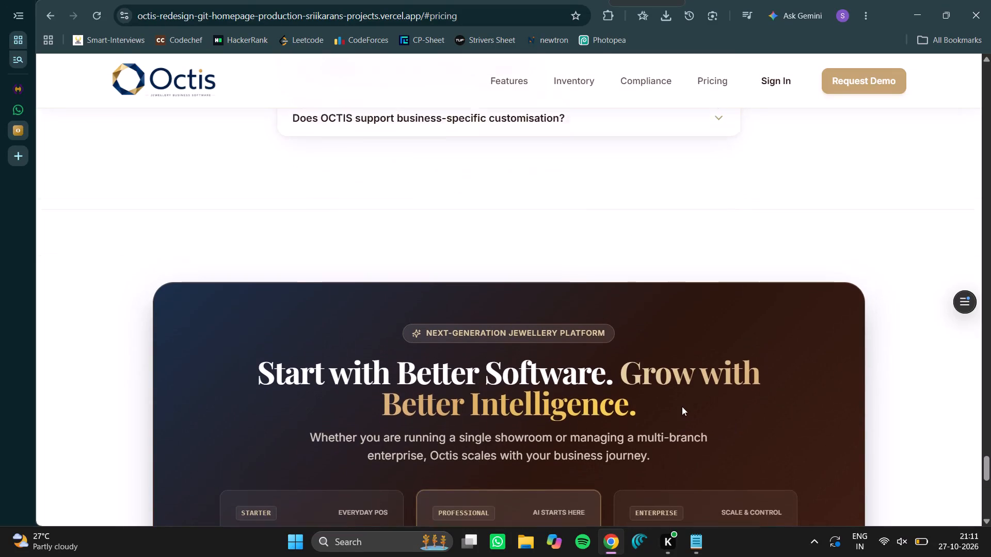
pyautogui.hscroll(1, 682, 406)
pyautogui.scroll(2, 690, 290)
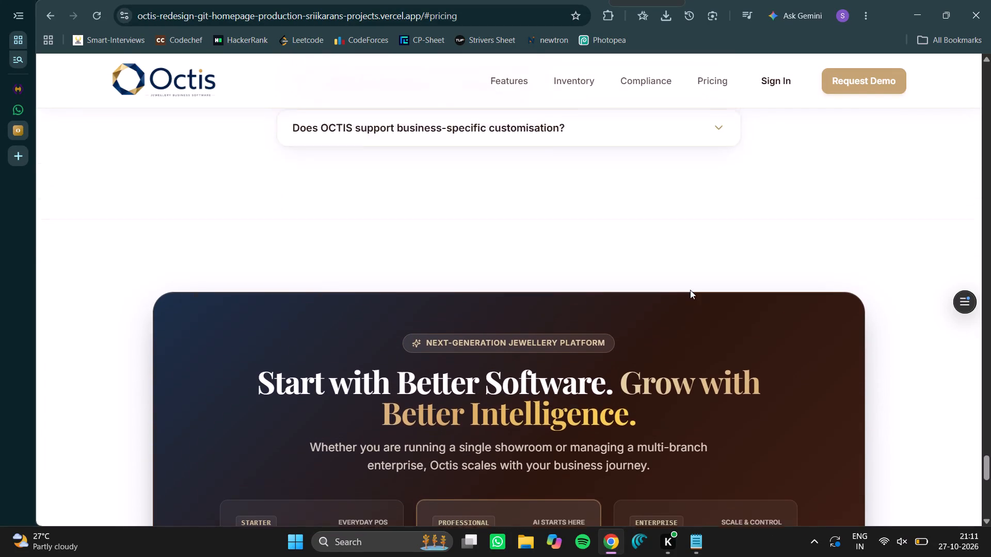
pyautogui.scroll(2, 690, 290)
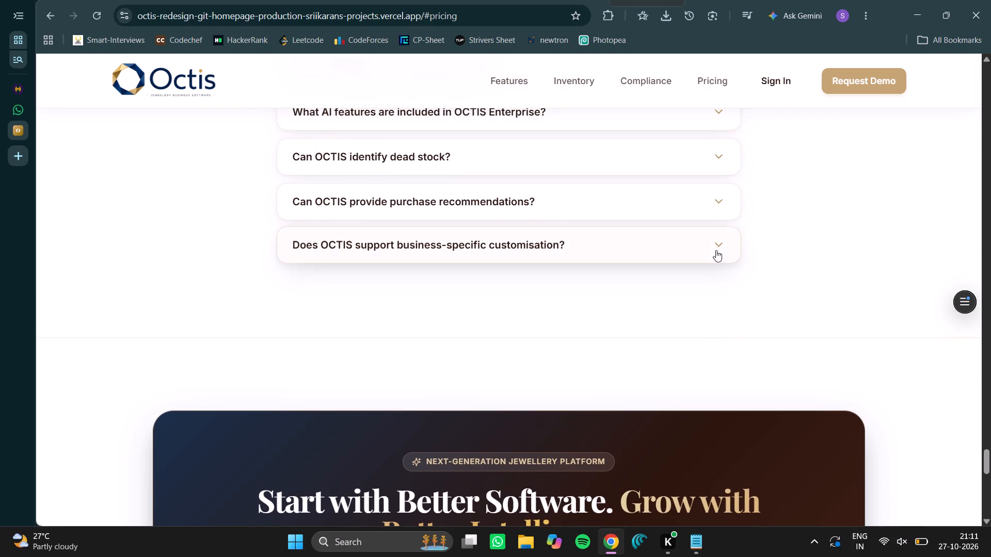
pyautogui.click(716, 250)
pyautogui.click(716, 250)
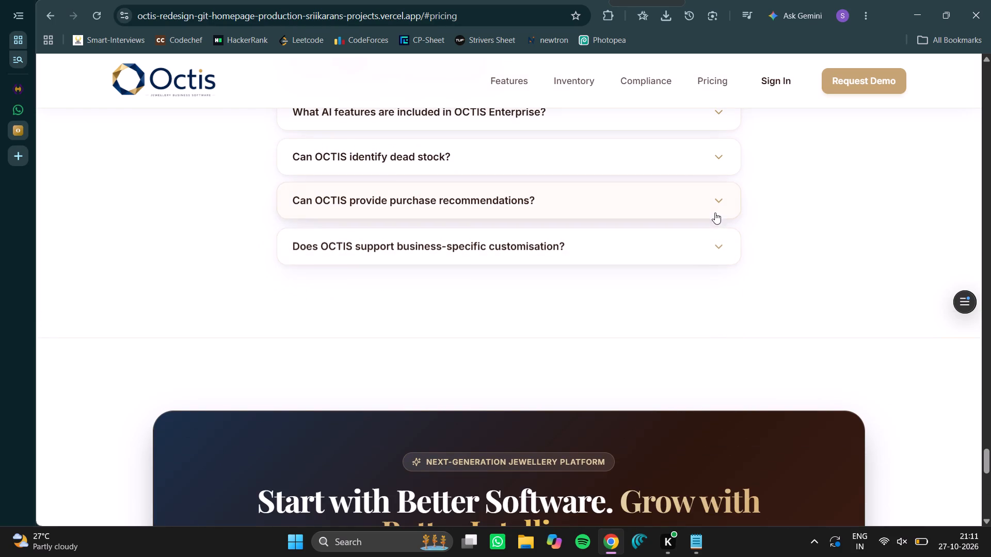
pyautogui.click(717, 205)
pyautogui.click(717, 205)
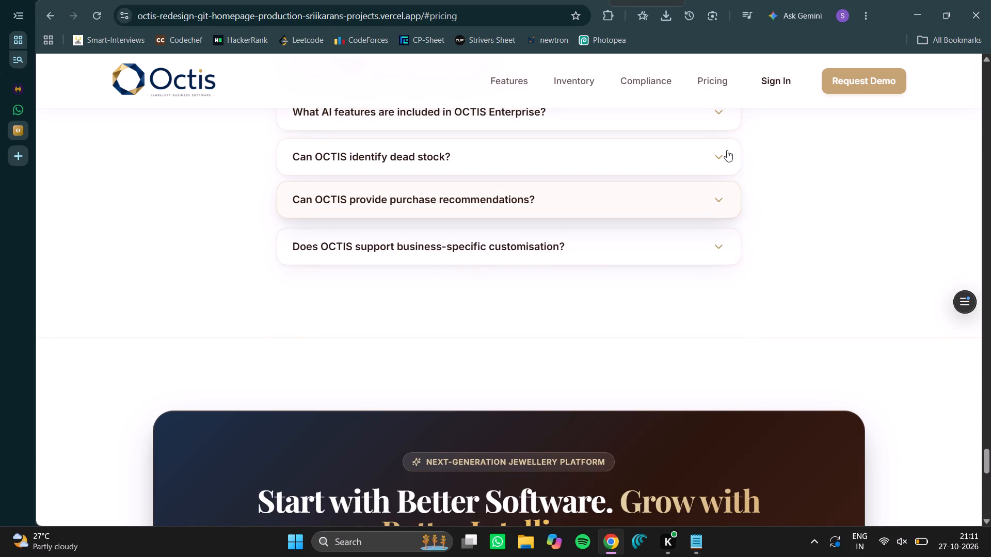
pyautogui.click(719, 154)
pyautogui.click(719, 154)
pyautogui.scroll(1, 719, 154)
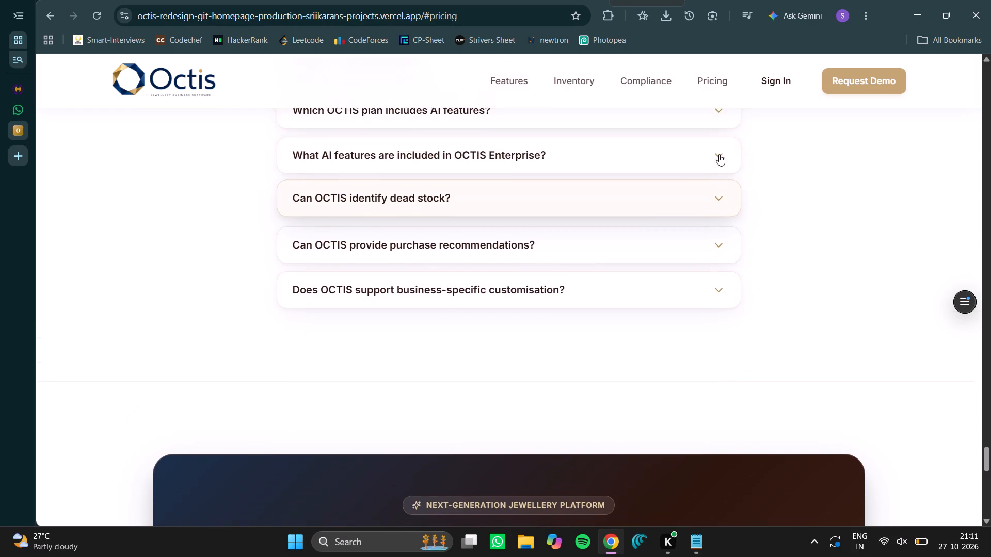
pyautogui.scroll(1, 719, 154)
pyautogui.click(718, 160)
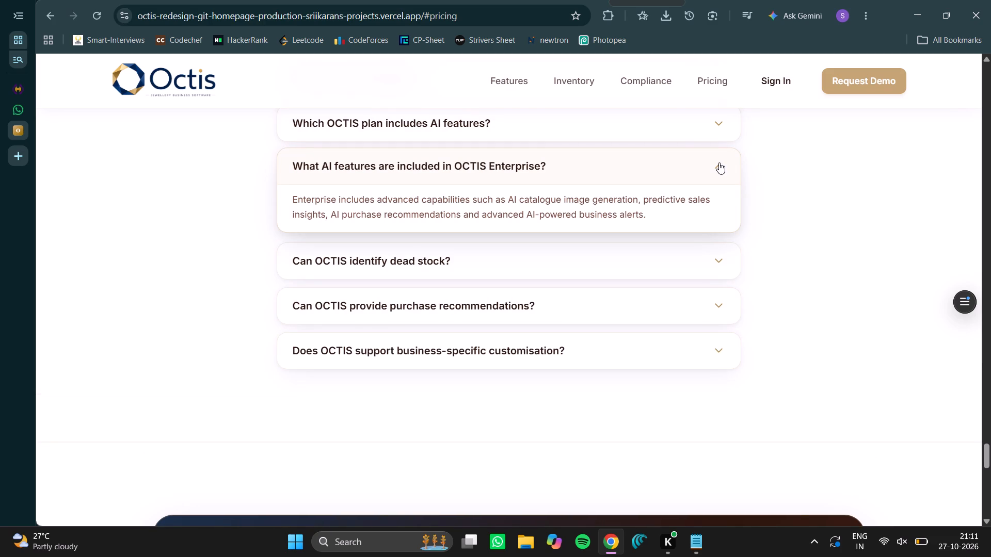
pyautogui.click(719, 162)
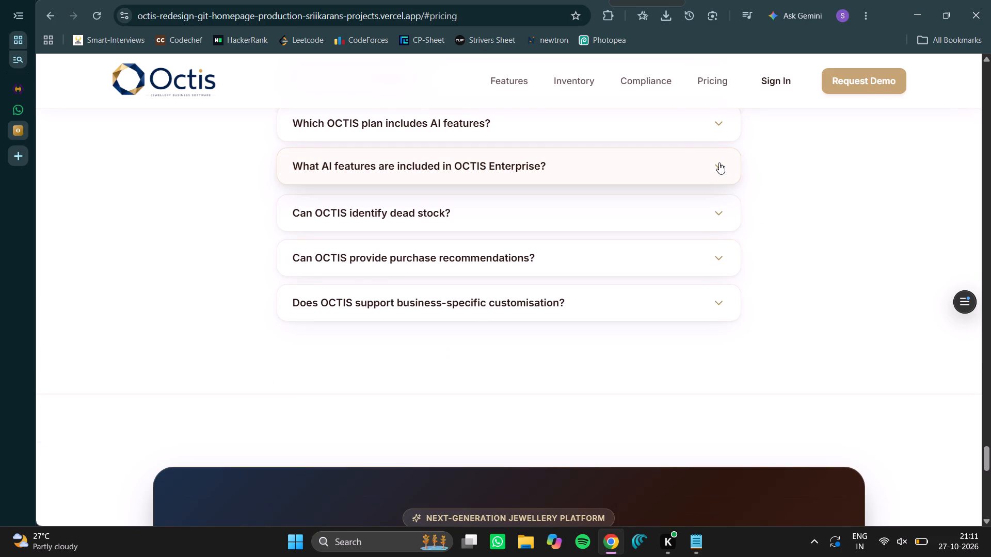
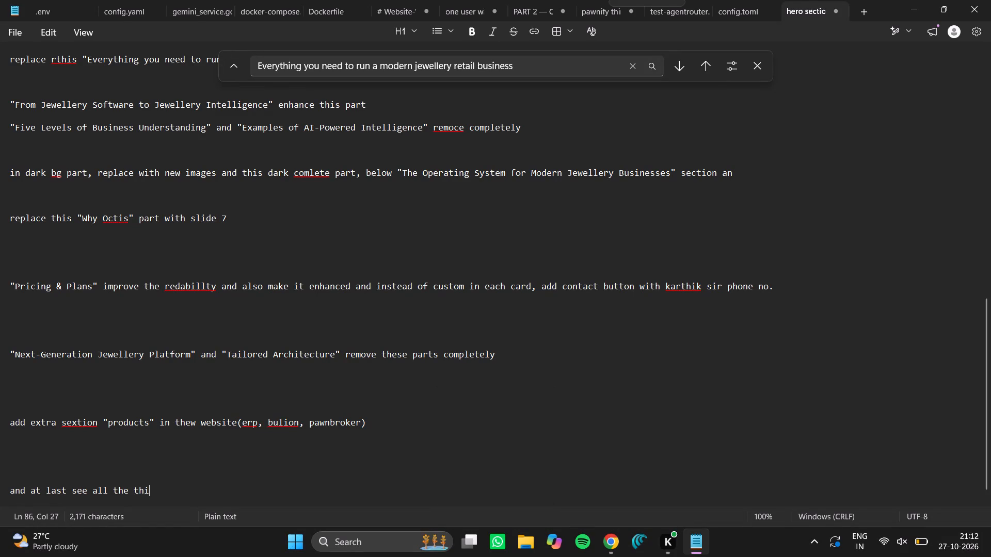
# Complete the last line of the notes so it reads "and at last see all the things karthjik mentioned in WhatsApp".
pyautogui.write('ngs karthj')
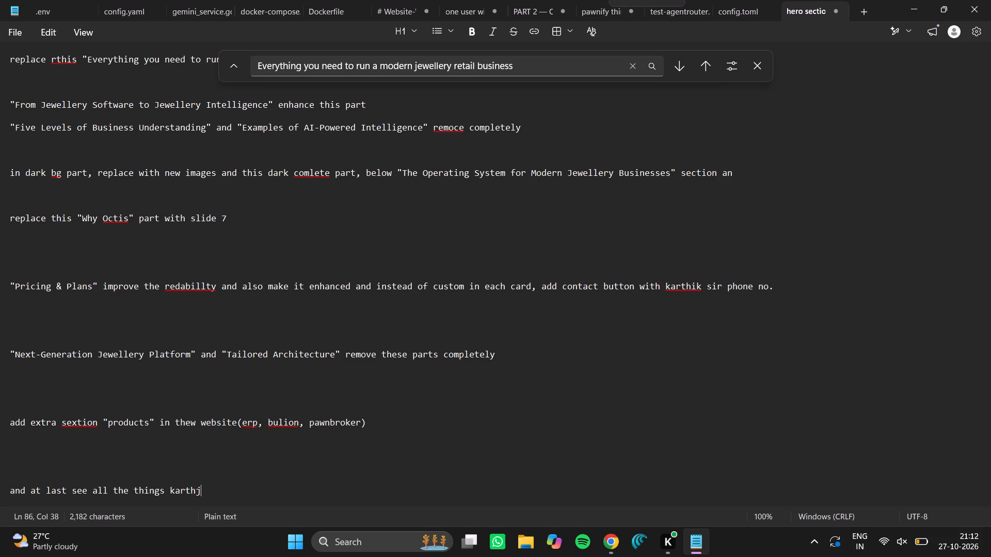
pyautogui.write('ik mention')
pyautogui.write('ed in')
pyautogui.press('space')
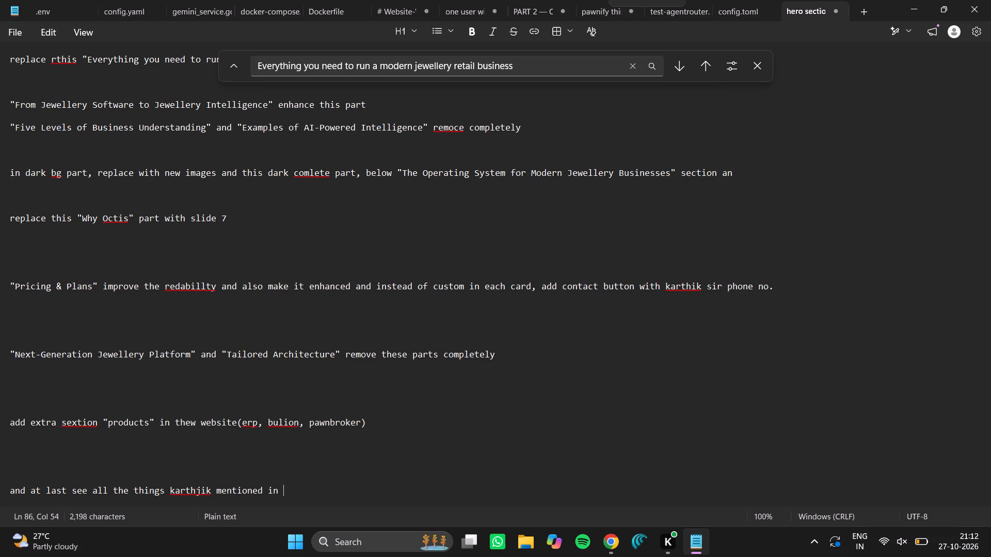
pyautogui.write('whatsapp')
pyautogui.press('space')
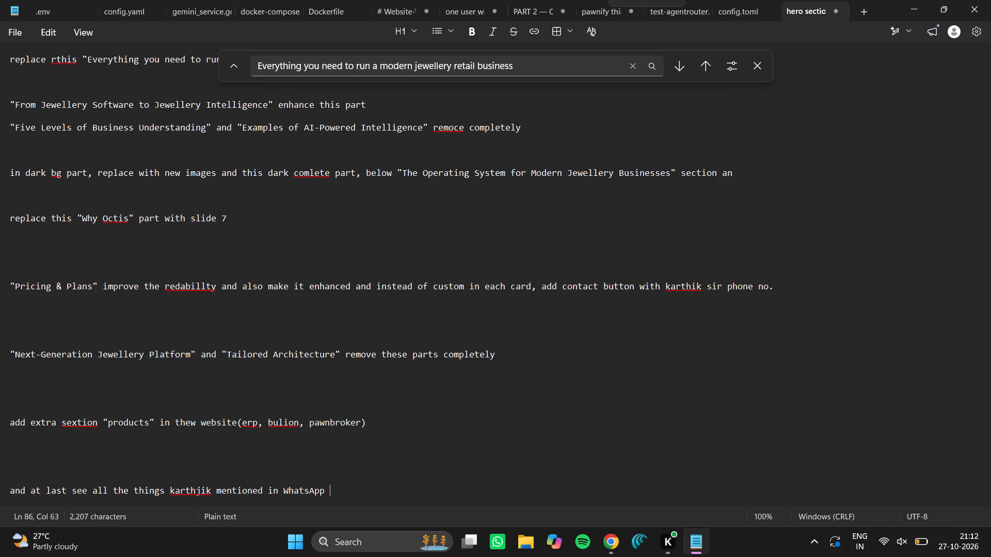
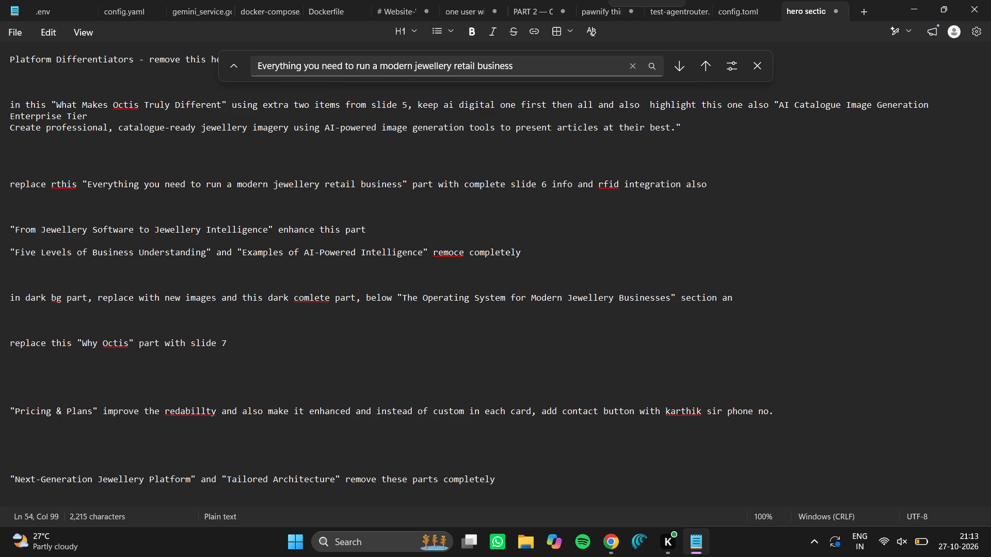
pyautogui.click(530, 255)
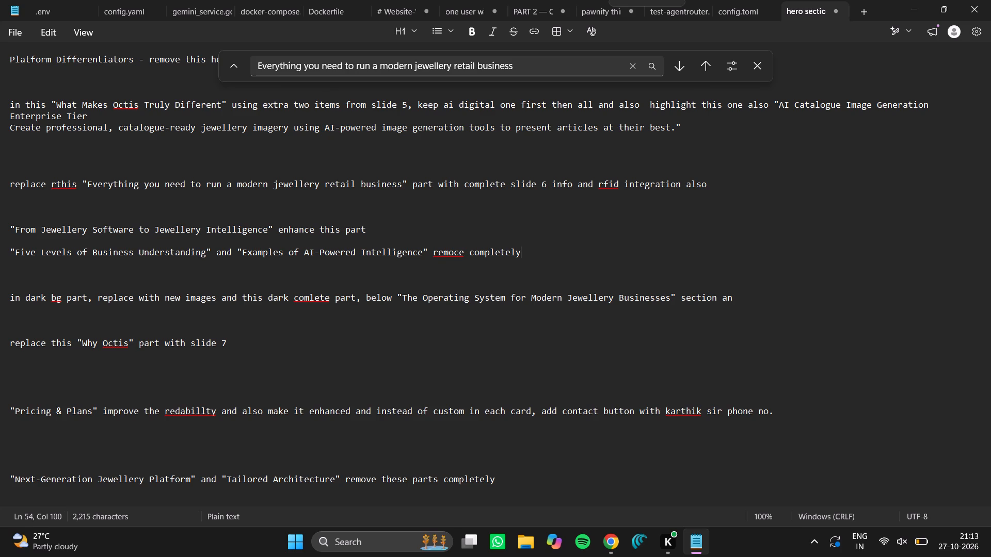
# Open the Windows quick settings for network, sound and battery.
pyautogui.click(891, 551)
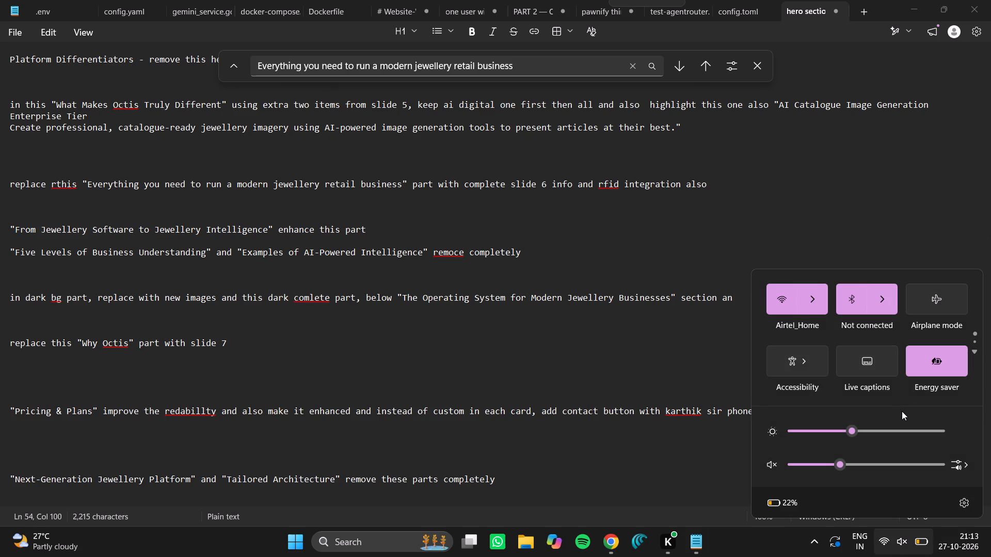
# Return to the homepage change notes and look back over them from the closing removal items up to the hero section.
pyautogui.click(955, 556)
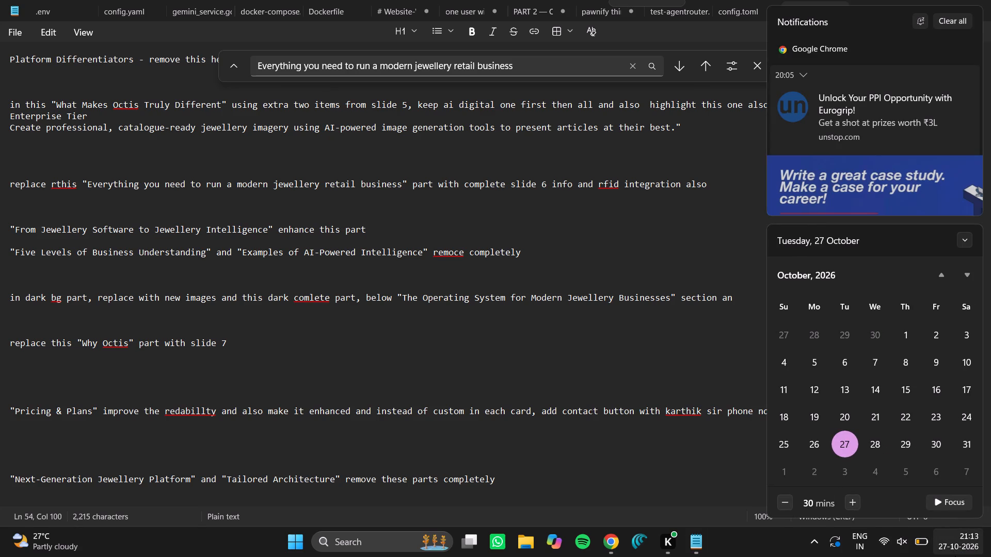
pyautogui.click(727, 497)
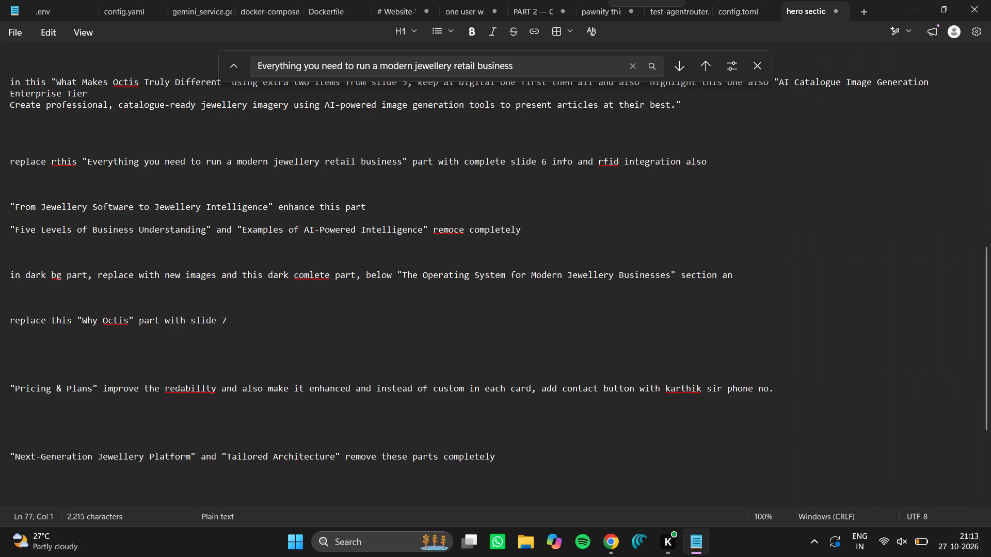
pyautogui.scroll(7, 791, 270)
pyautogui.scroll(-4, 791, 270)
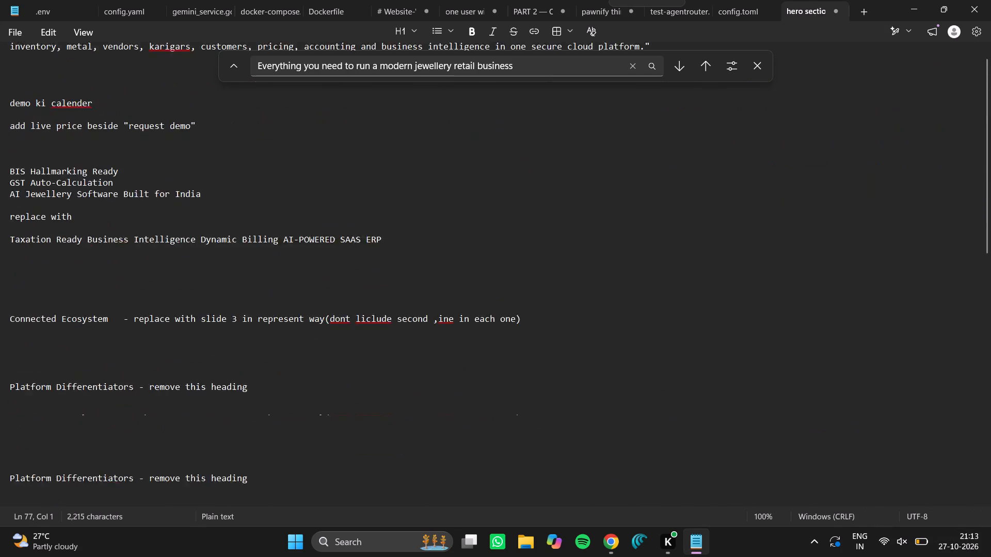
pyautogui.scroll(-1, 791, 270)
pyautogui.scroll(4, 791, 270)
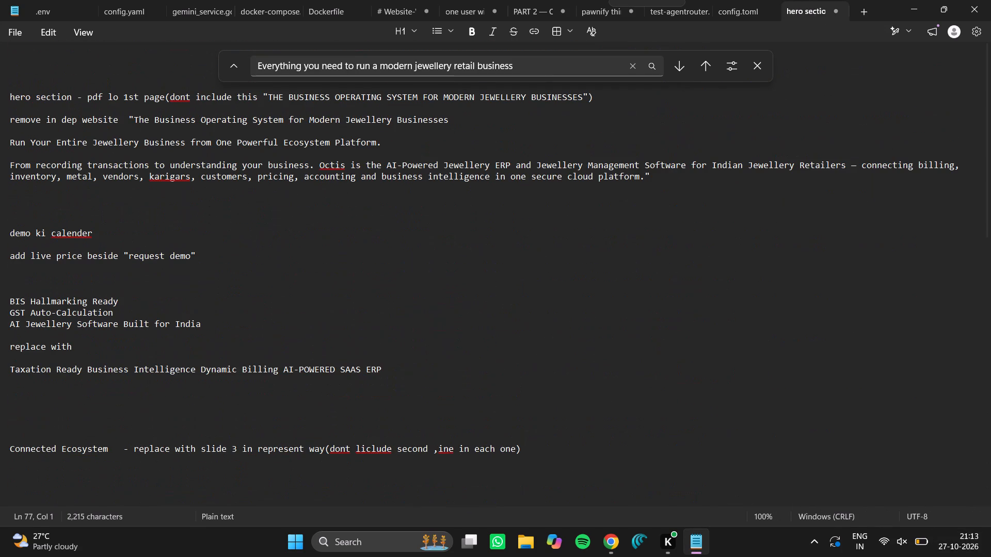
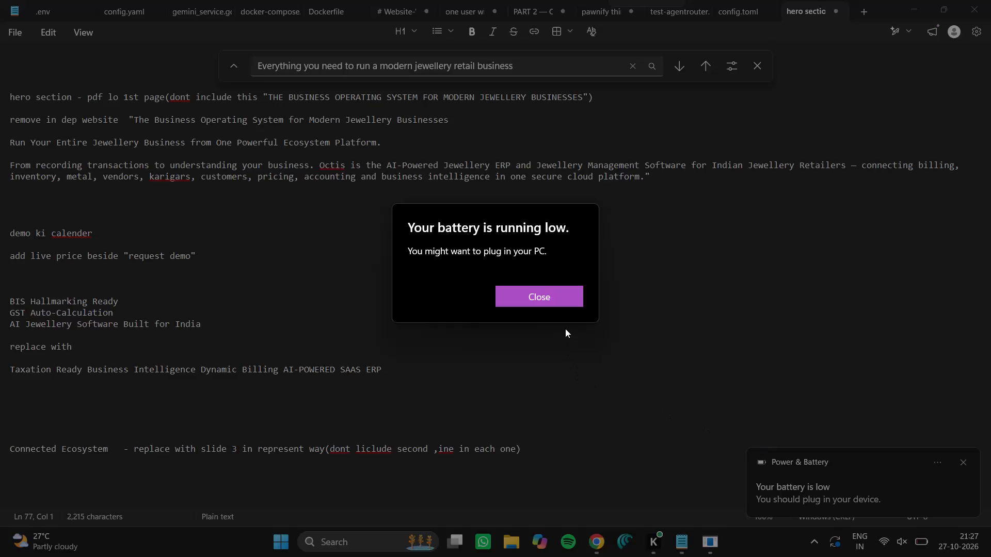
# Dismiss the low-battery dialog covering the homepage change notes.
pyautogui.click(565, 299)
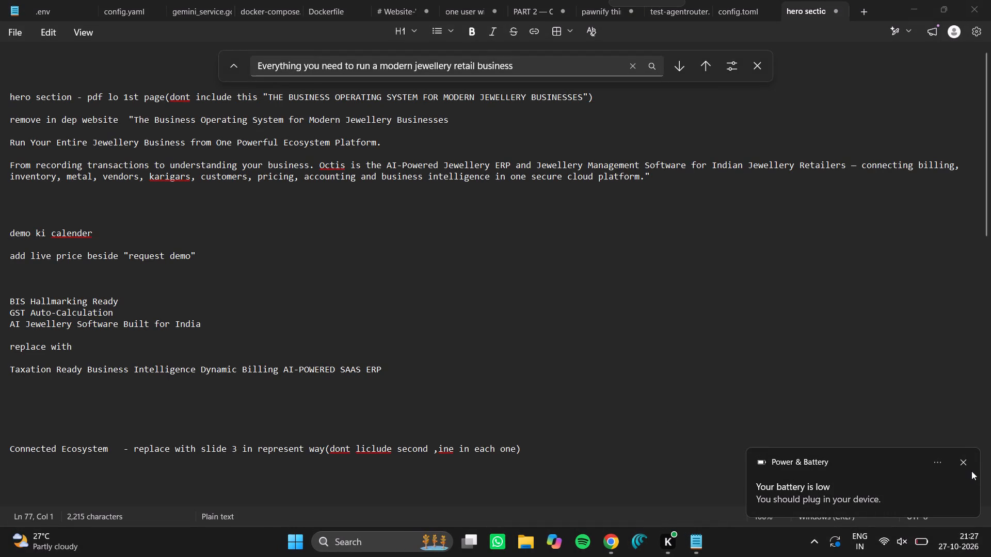
# Dismiss the low-battery notification covering the lower corner of the homepage change notes.
pyautogui.click(966, 463)
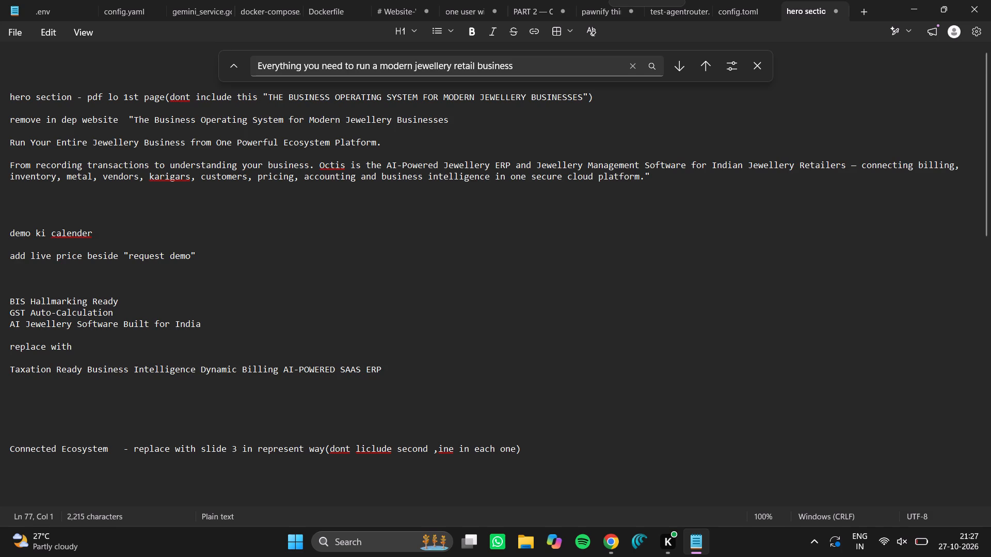
# Read through the homepage change notes from the hero section down to the closing WhatsApp chat reminder.
pyautogui.scroll(6, 455, 209)
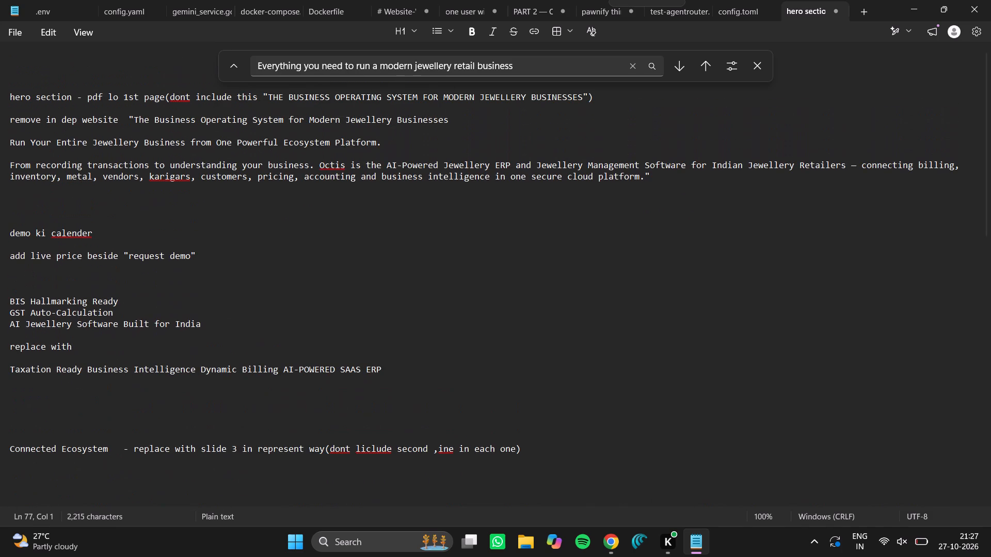
pyautogui.scroll(-3, 455, 209)
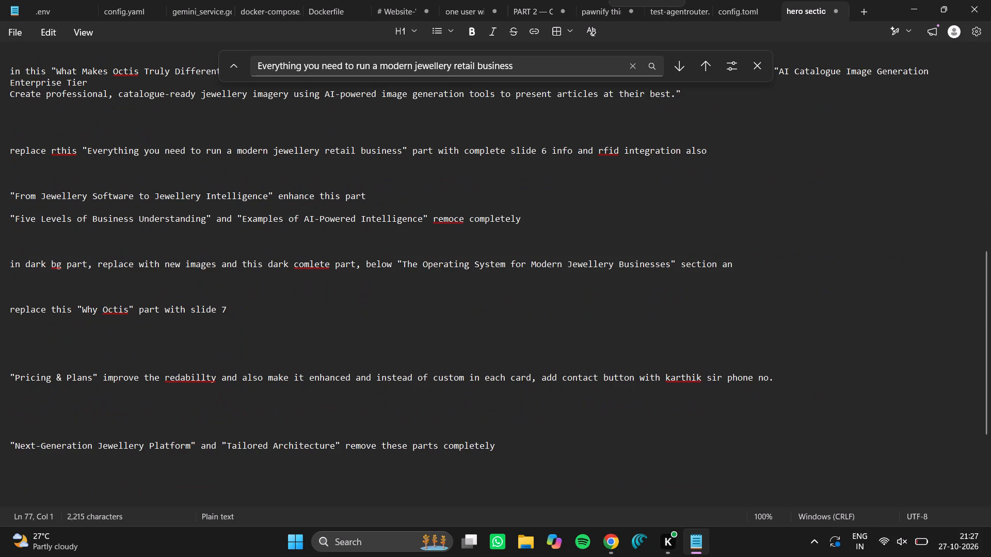
pyautogui.scroll(-11, 455, 209)
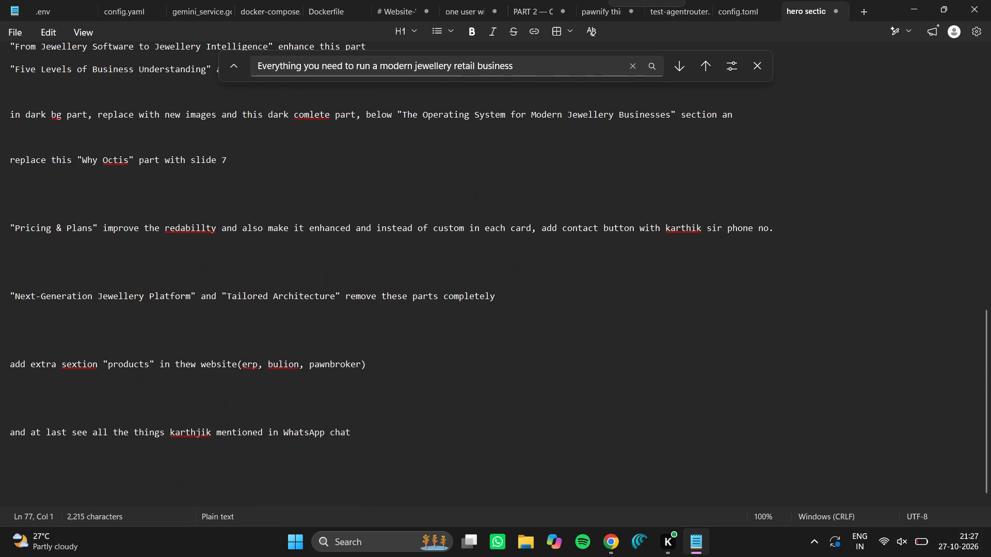
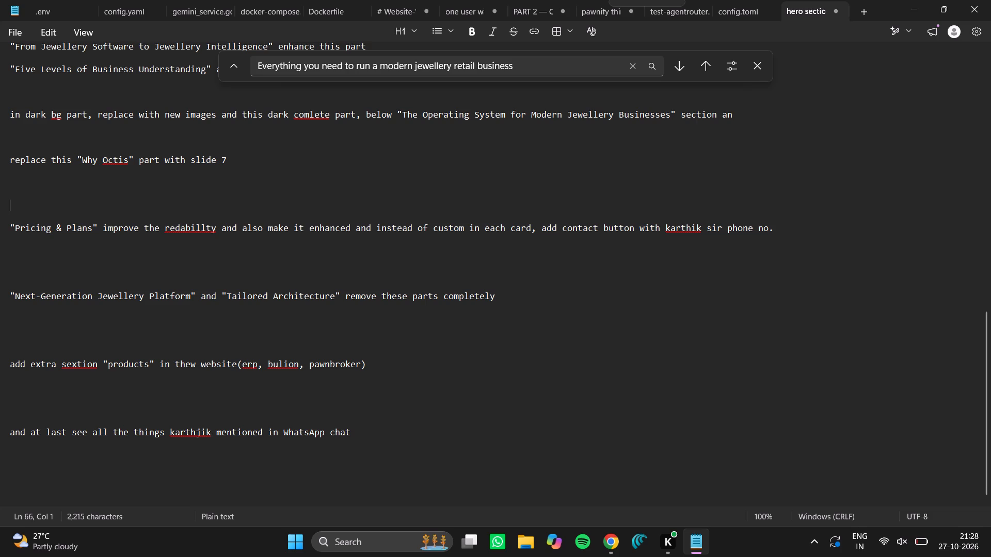
# Close the text search over the homepage change notes.
pyautogui.click(754, 60)
pyautogui.click(751, 125)
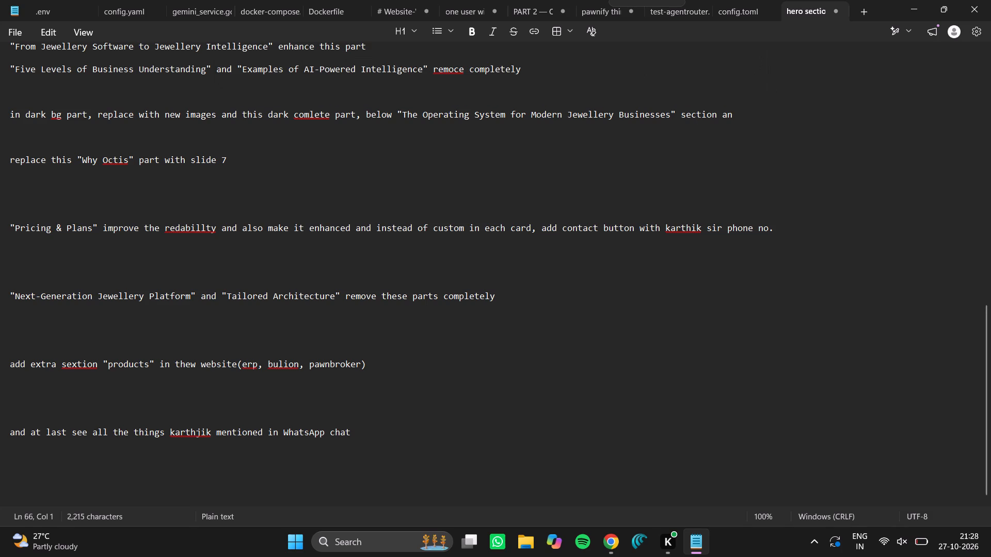
# Save the homepage change notes as a text document named "hero section change" in the Downloads folder.
pyautogui.hotkey('ctrl', 's')
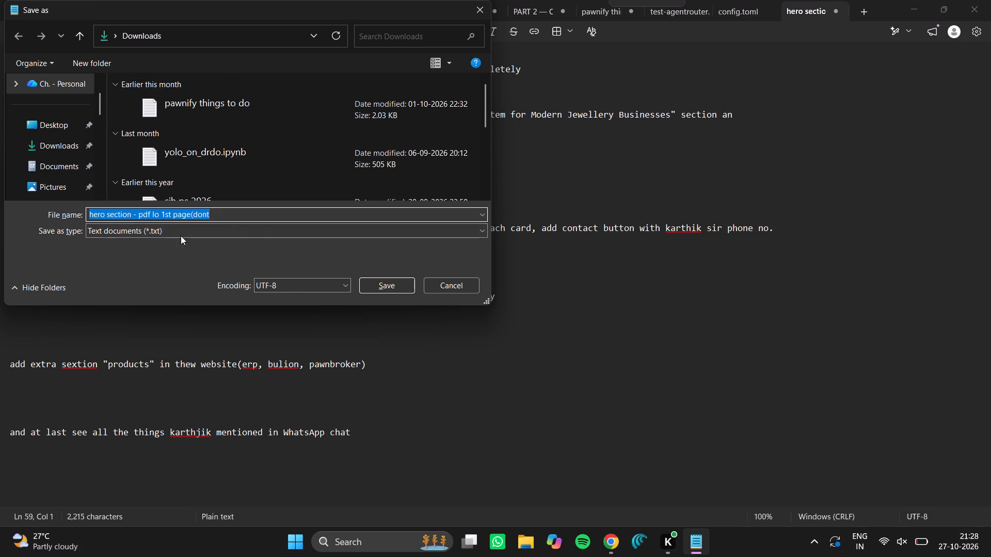
pyautogui.moveTo(228, 215); pyautogui.dragTo(147, 212)
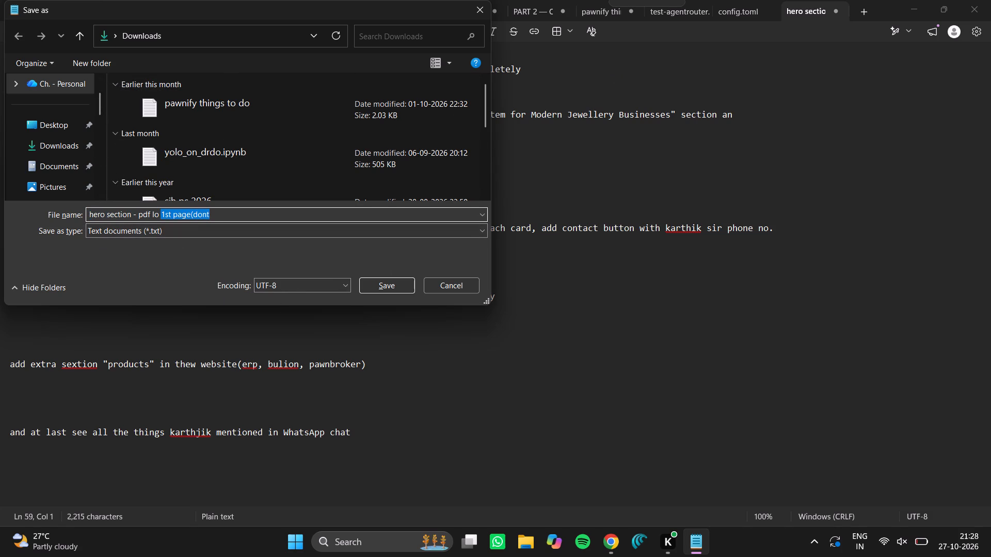
pyautogui.moveTo(147, 212); pyautogui.dragTo(70, 220)
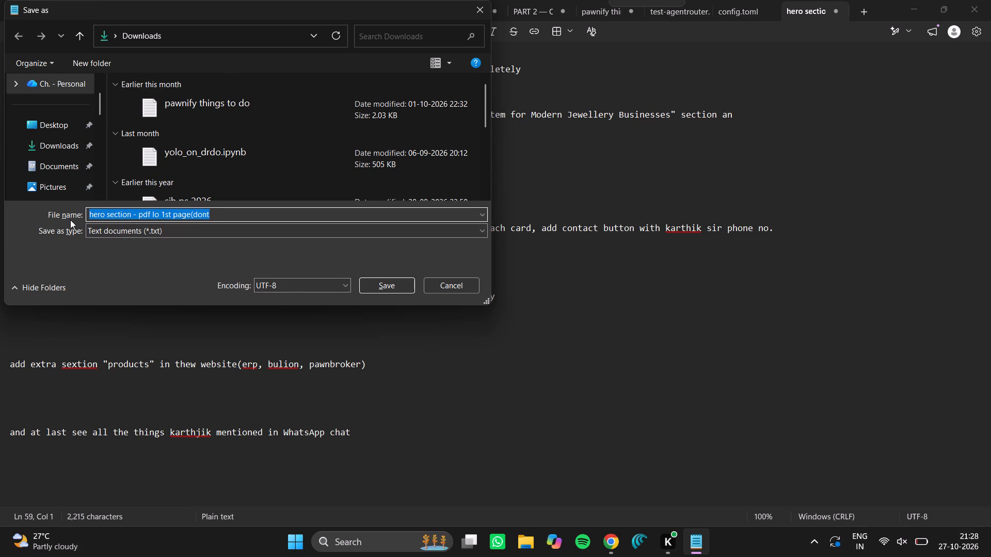
pyautogui.click(219, 215)
pyautogui.press('BackSpace')
pyautogui.press('BackSpace')
pyautogui.press('BackSpace')
pyautogui.press('BackSpace')
pyautogui.press('BackSpace')
pyautogui.press('BackSpace')
pyautogui.press('BackSpace')
pyautogui.press('BackSpace')
pyautogui.press('BackSpace')
pyautogui.press('BackSpace')
pyautogui.press('BackSpace')
pyautogui.press('BackSpace')
pyautogui.press('BackSpace')
pyautogui.press('BackSpace')
pyautogui.press('BackSpace')
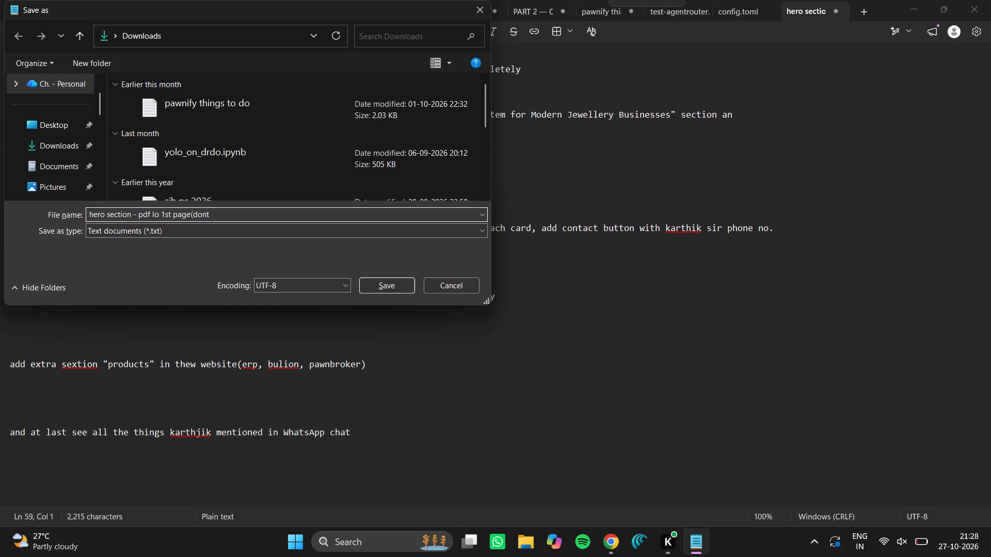
pyautogui.press('BackSpace')
pyautogui.press('BackSpace')
pyautogui.press('BackSpace')
pyautogui.press('BackSpace')
pyautogui.press('BackSpace')
pyautogui.press('BackSpace')
pyautogui.press('BackSpace')
pyautogui.press('BackSpace')
pyautogui.press('space')
pyautogui.write('change')
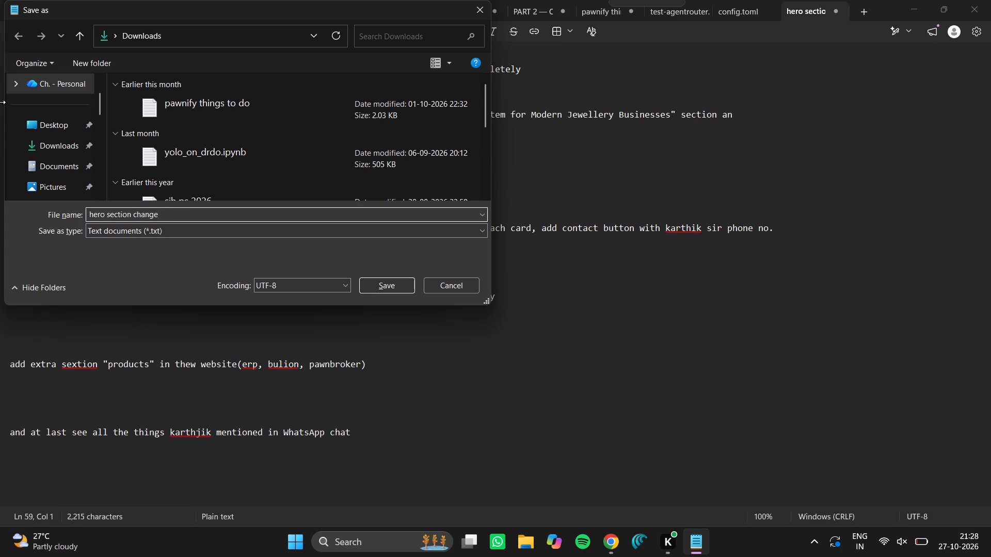
pyautogui.click(47, 141)
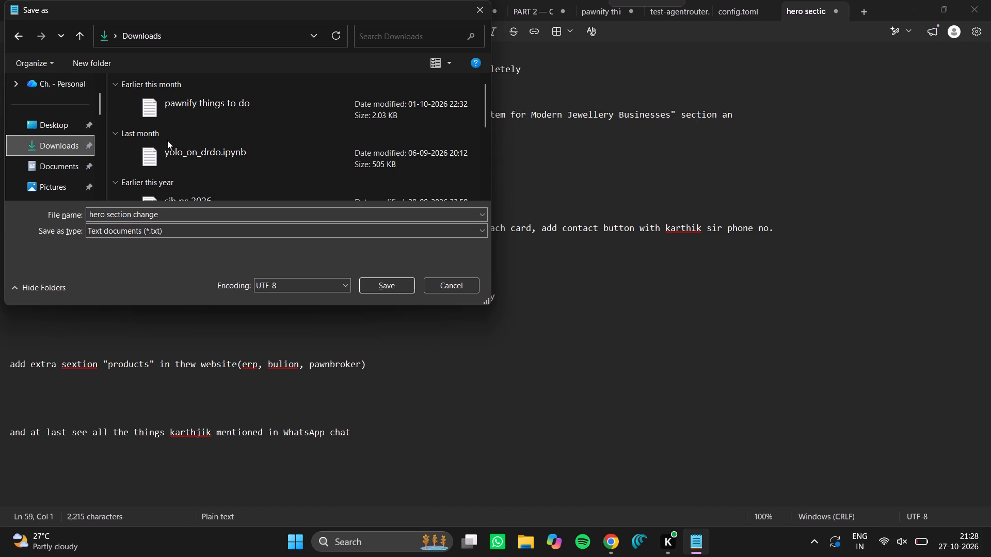
pyautogui.click(393, 287)
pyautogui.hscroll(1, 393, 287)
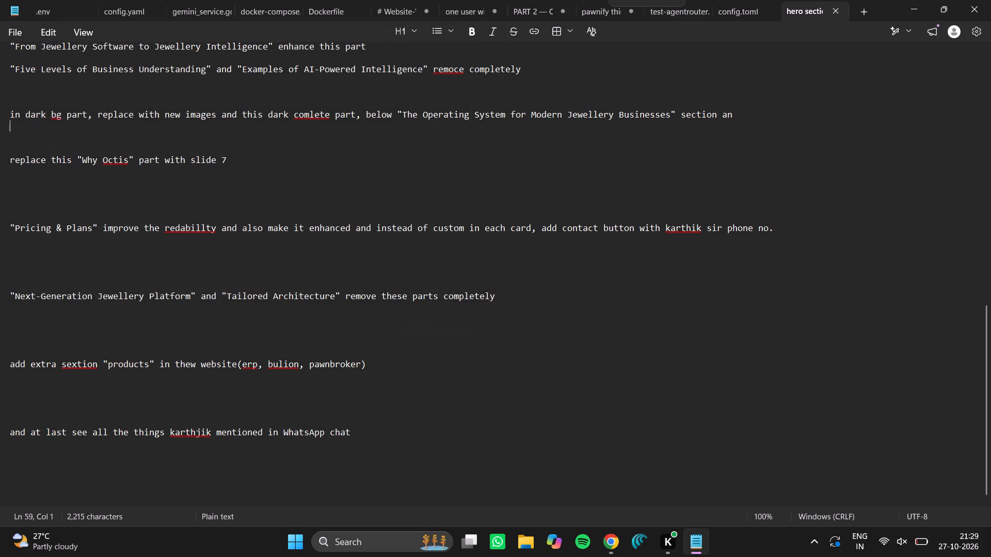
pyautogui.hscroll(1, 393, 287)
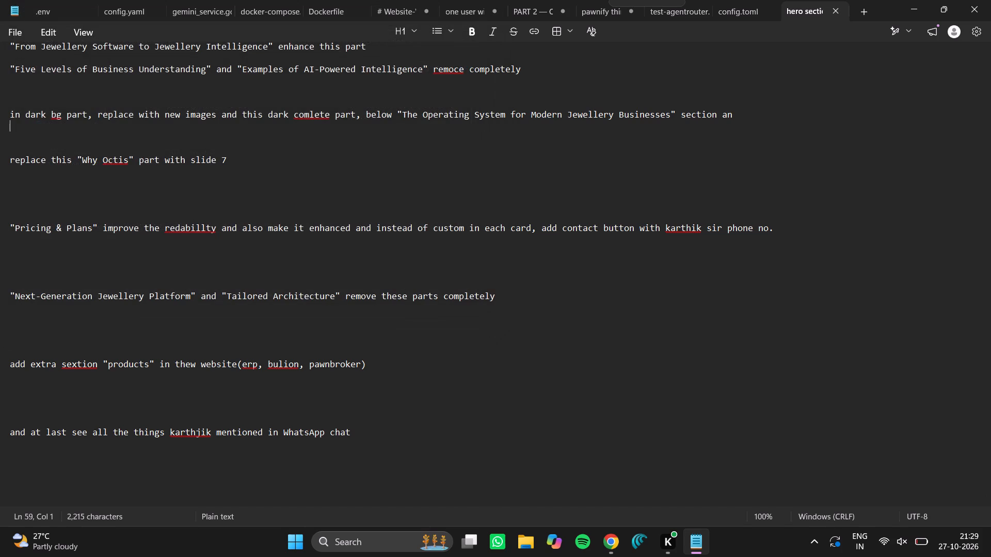